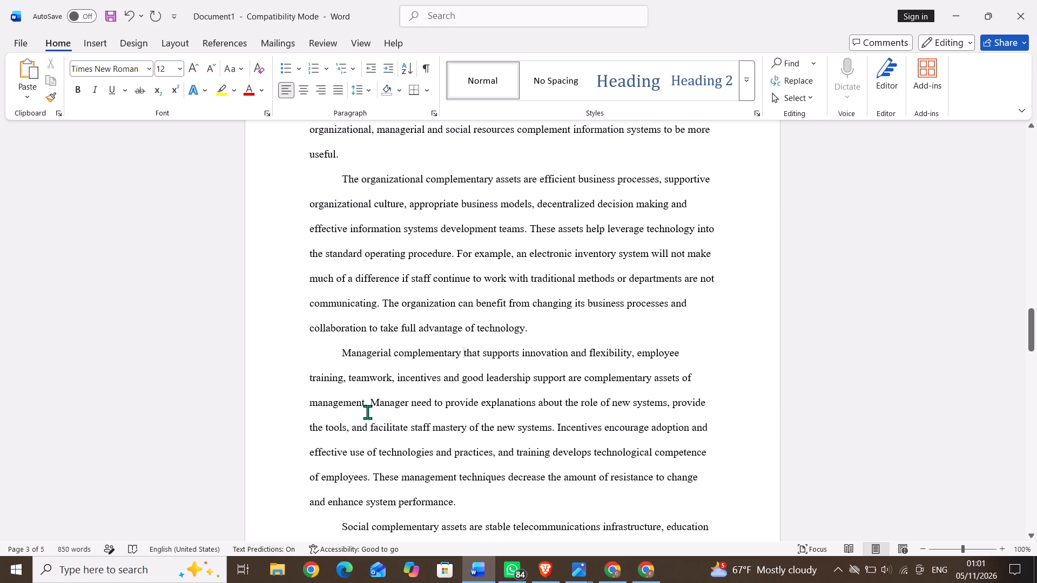
{"action": "left_click_drag", "start_coordinate": [367, 412], "coordinate": [336, 368]}
{"action": "right_click", "coordinate": [342, 377]}
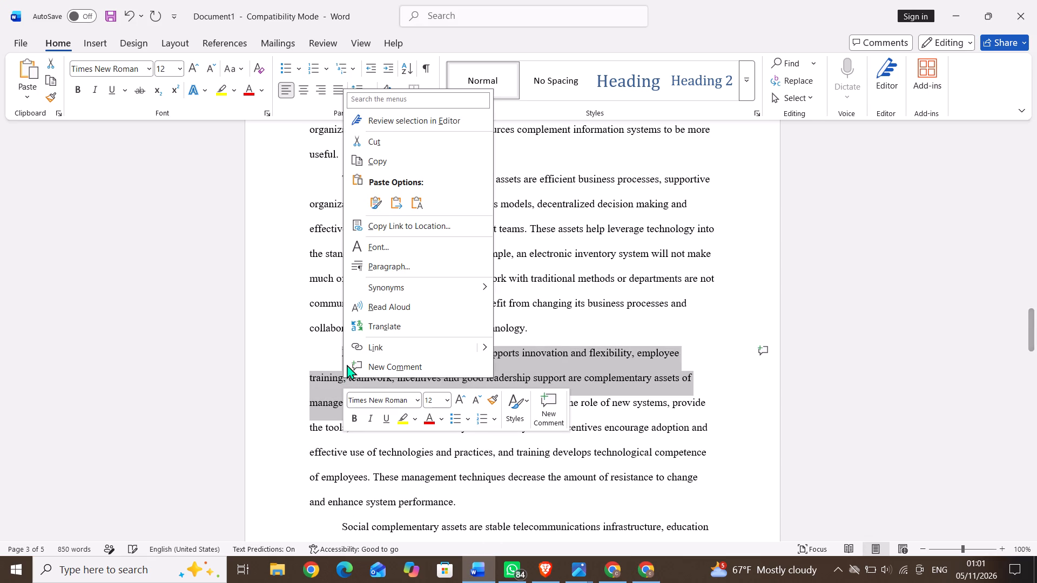
{"action": "left_click", "coordinate": [416, 208]}
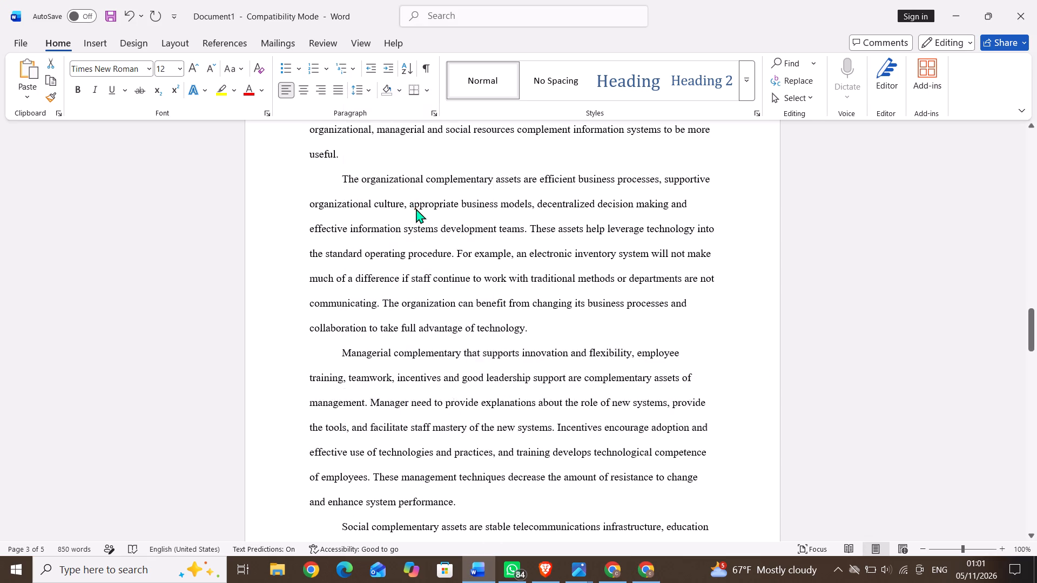
{"action": "key", "text": "space"}
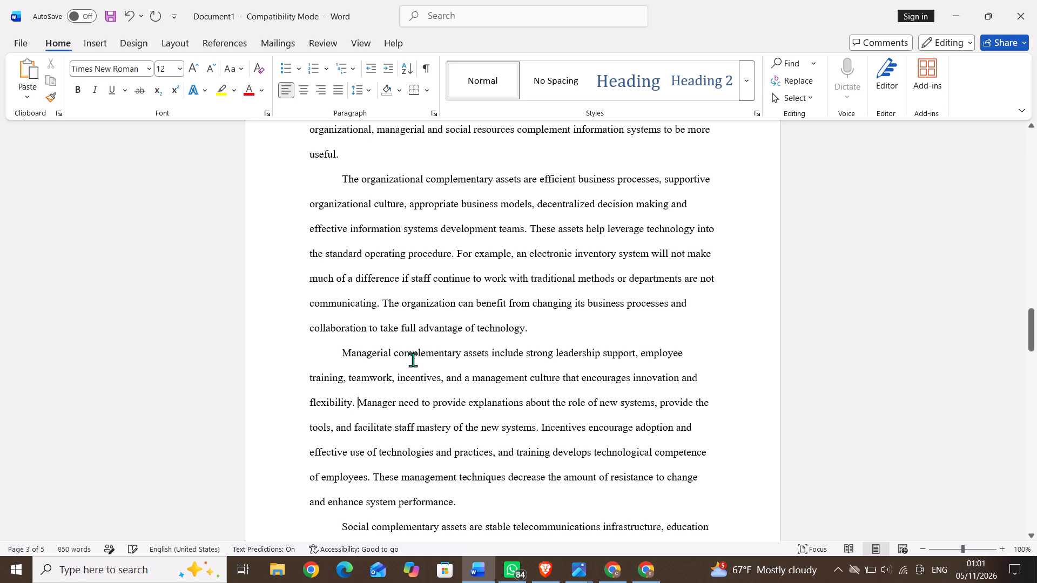
Change "Manager" to "Managers" at the start of the managerial paragraph's second sentence.
{"action": "left_click", "coordinate": [397, 403]}
{"action": "key", "text": "s"}
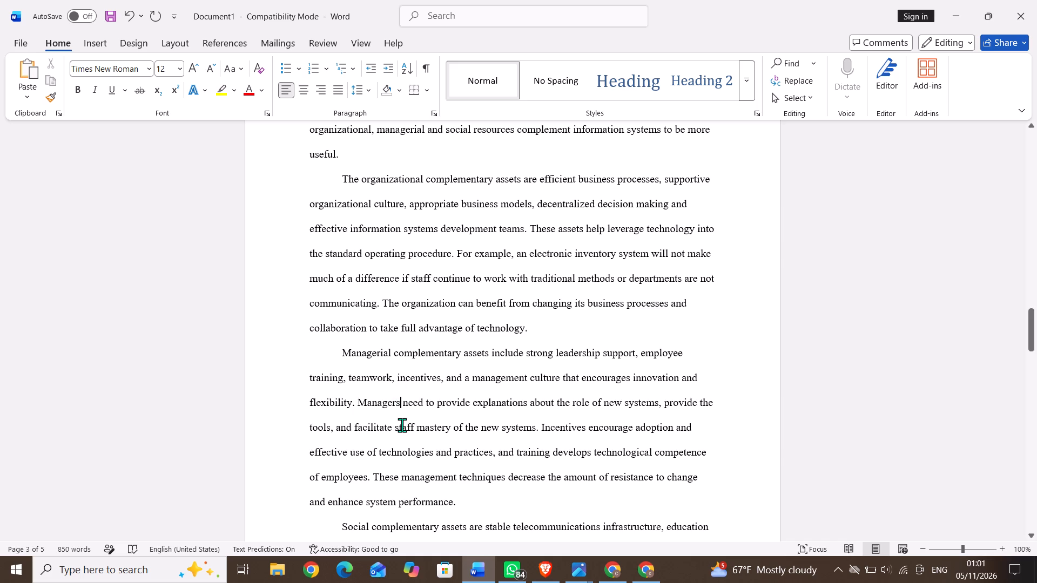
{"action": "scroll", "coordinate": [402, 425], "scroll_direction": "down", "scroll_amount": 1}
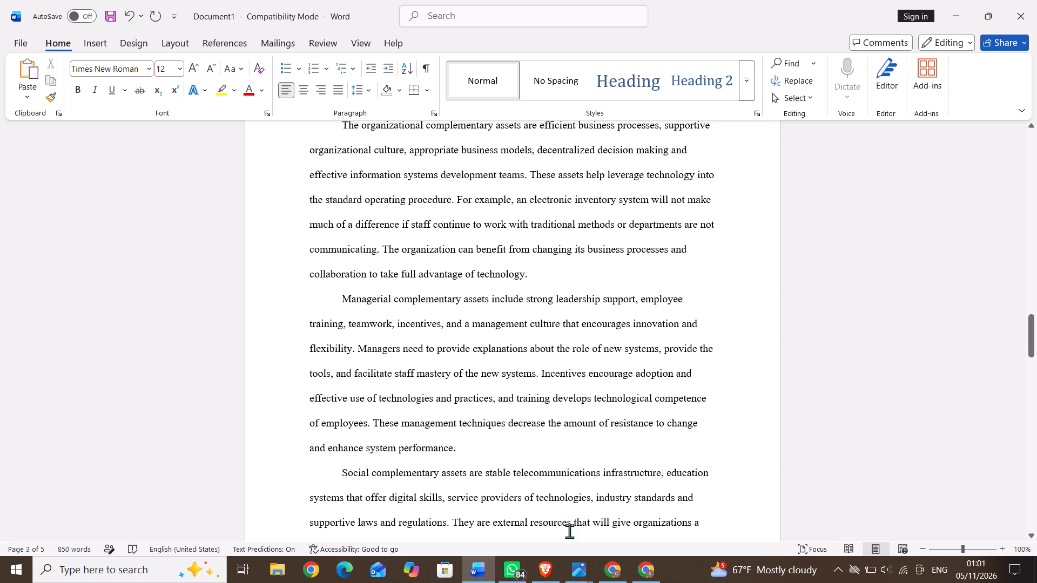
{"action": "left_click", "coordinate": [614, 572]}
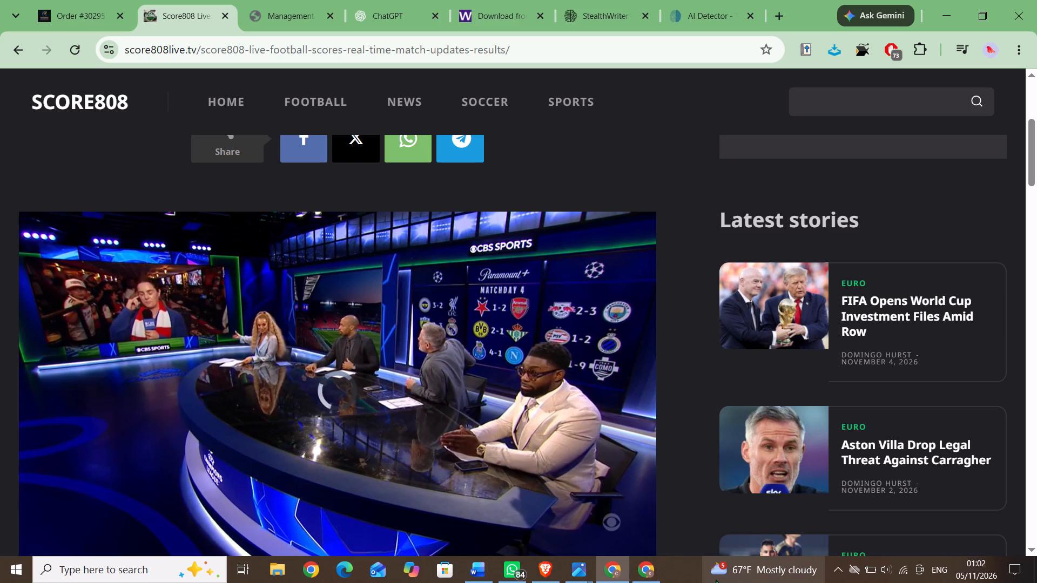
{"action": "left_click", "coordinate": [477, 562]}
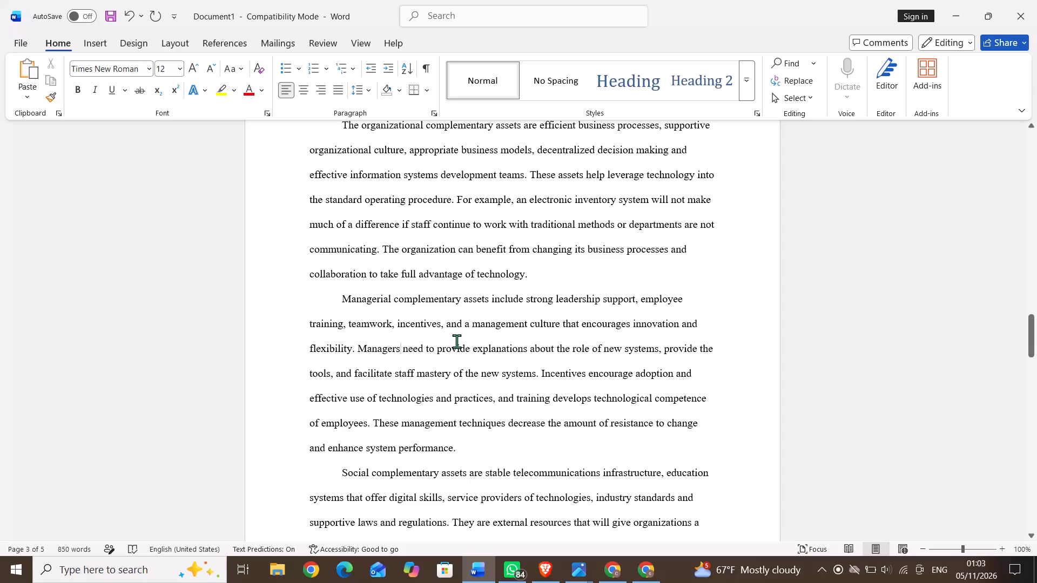
Check the essay's complementary assets section against the textbook PDF's passage and Table 1.2 on complementary assets.
{"action": "scroll", "coordinate": [543, 376], "scroll_direction": "up", "scroll_amount": 1}
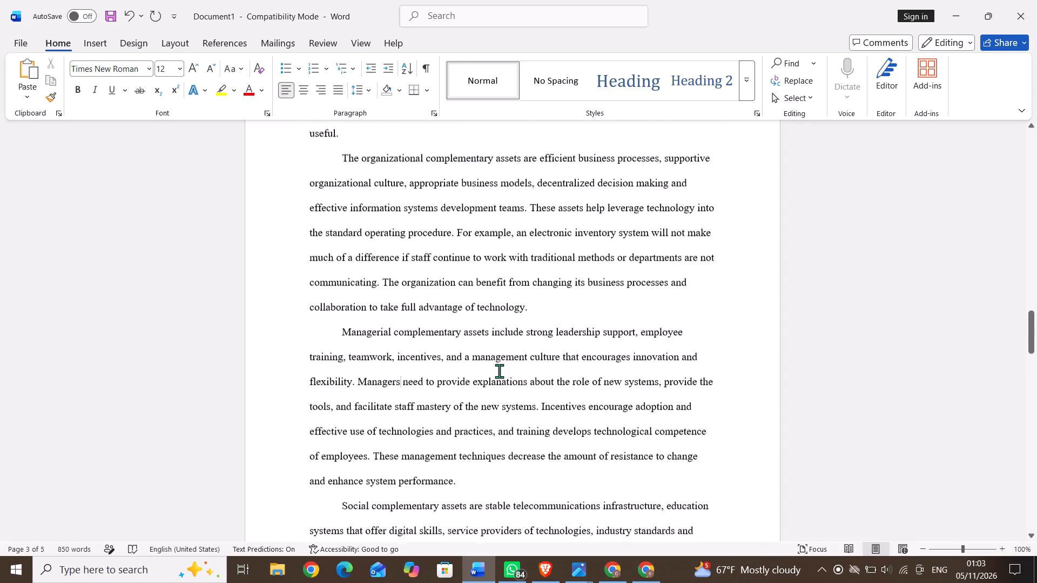
{"action": "scroll", "coordinate": [488, 367], "scroll_direction": "up", "scroll_amount": 1}
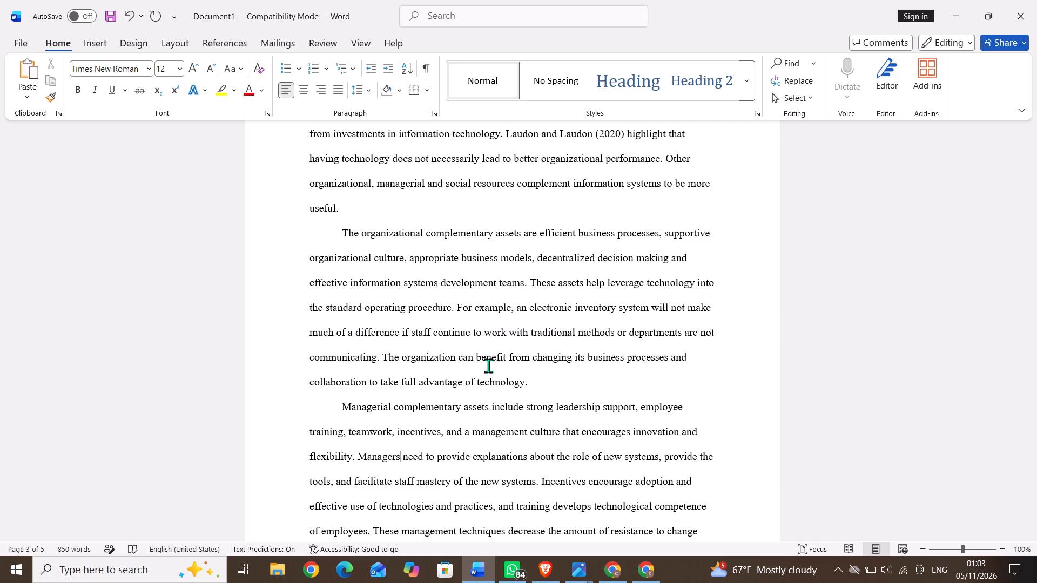
{"action": "scroll", "coordinate": [488, 365], "scroll_direction": "up", "scroll_amount": 2}
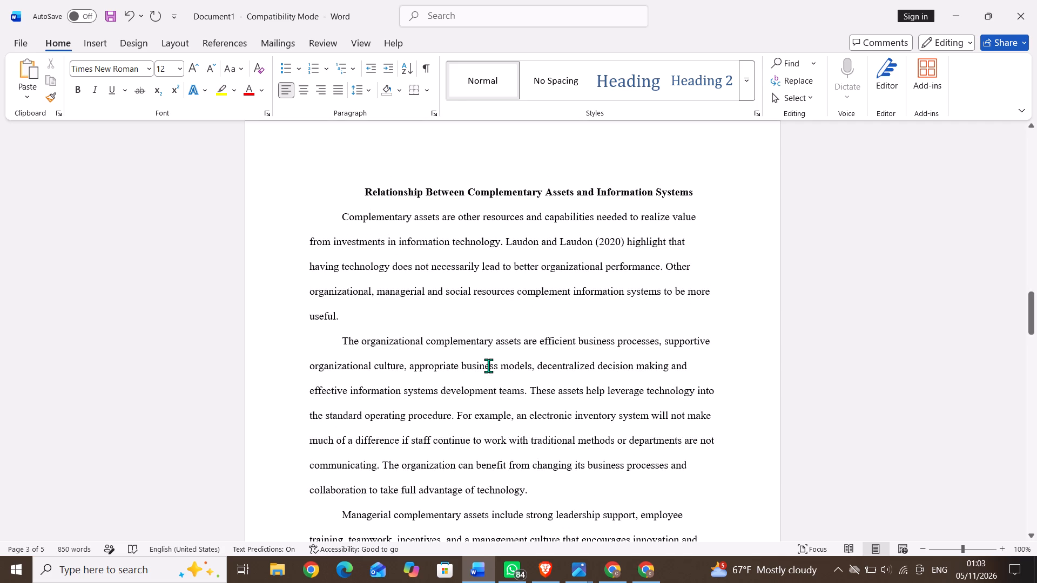
{"action": "scroll", "coordinate": [488, 365], "scroll_direction": "up", "scroll_amount": 9}
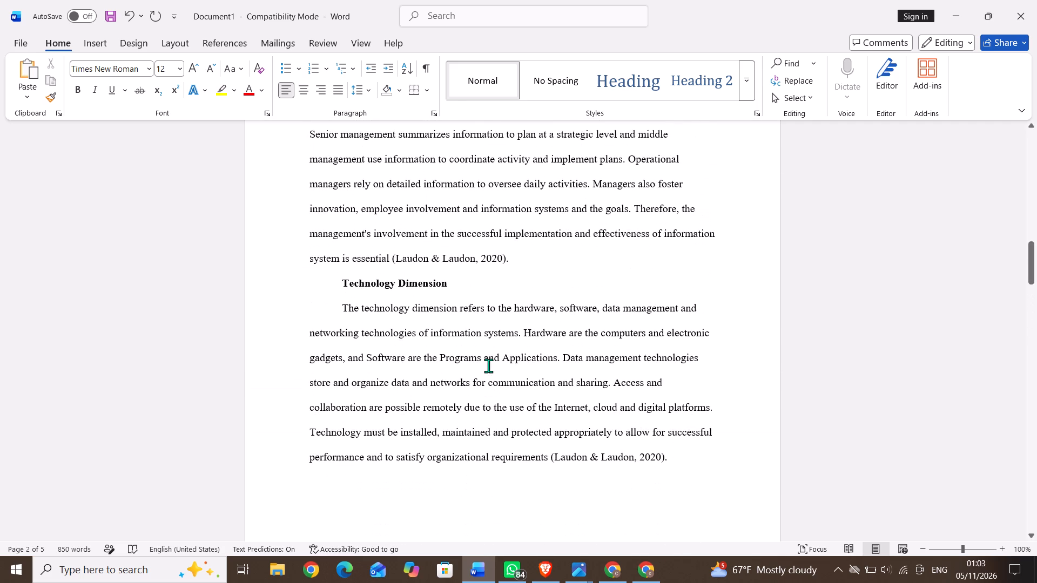
{"action": "scroll", "coordinate": [488, 365], "scroll_direction": "down", "scroll_amount": 7}
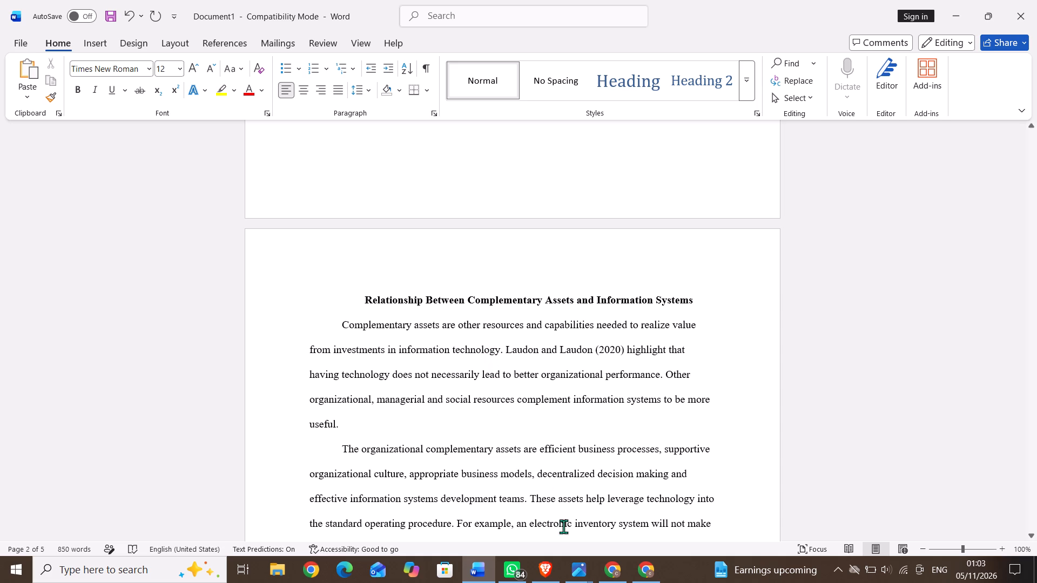
{"action": "left_click", "coordinate": [616, 571]}
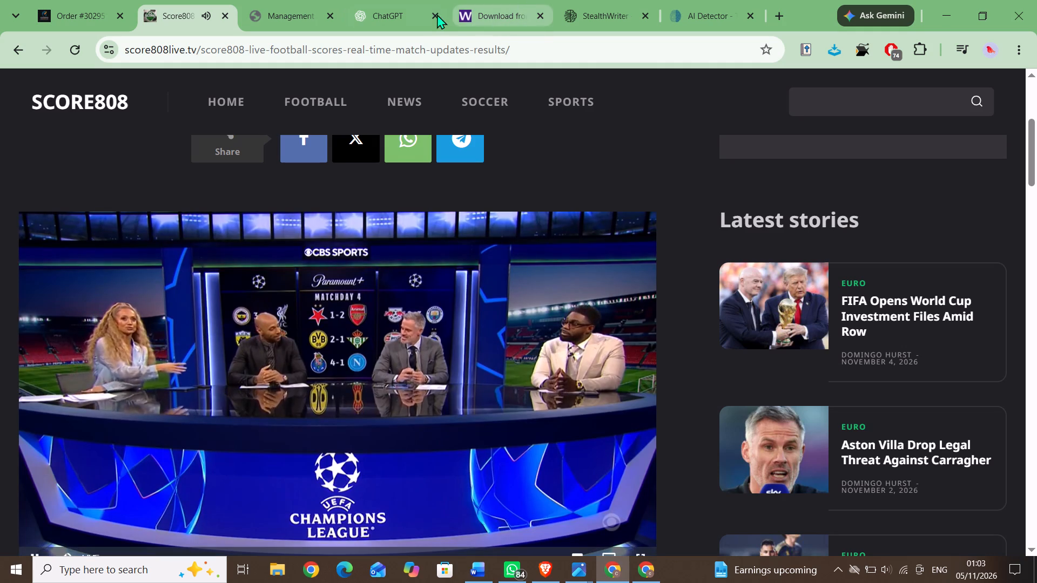
{"action": "left_click", "coordinate": [288, 13]}
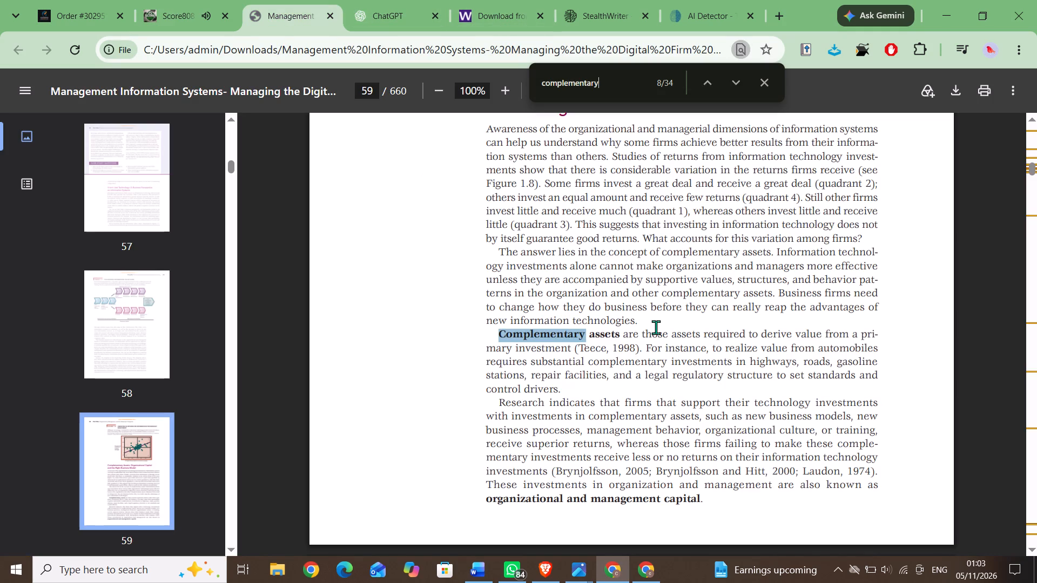
{"action": "scroll", "coordinate": [655, 327], "scroll_direction": "down", "scroll_amount": 1}
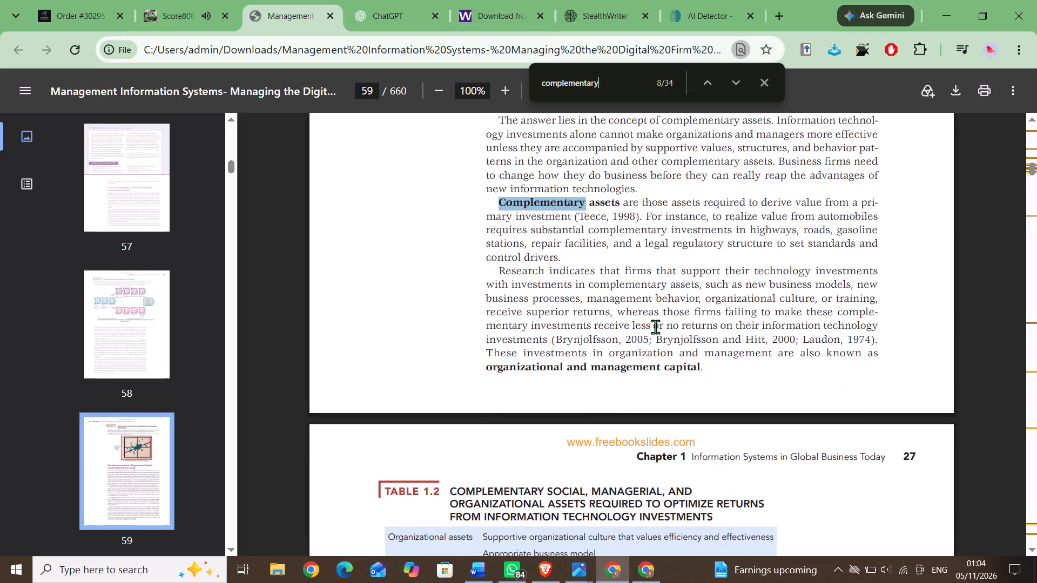
{"action": "scroll", "coordinate": [655, 327], "scroll_direction": "down", "scroll_amount": 3}
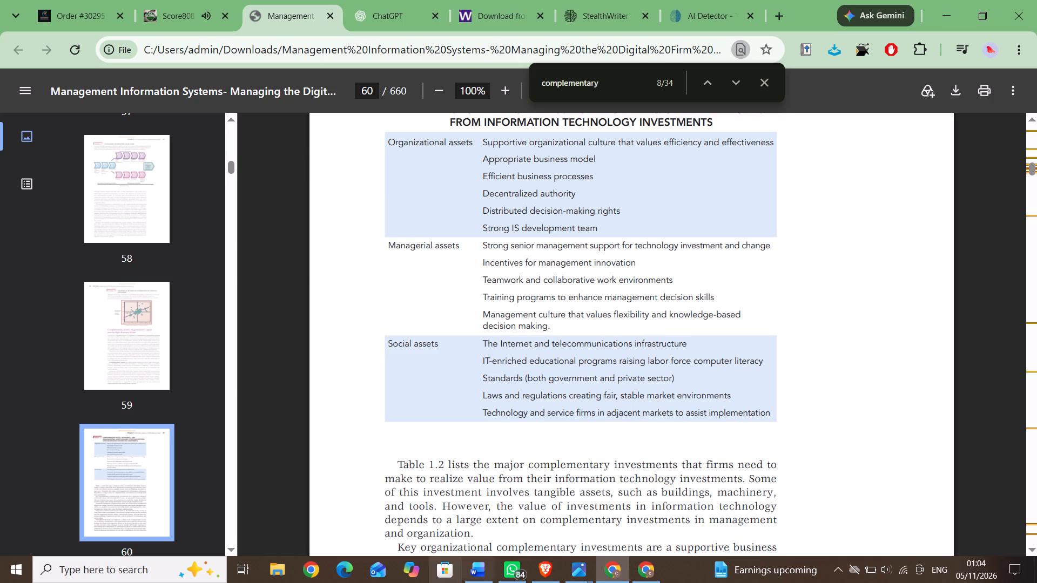
Centre the Introduction heading and the essay title in the Word document.
{"action": "left_click", "coordinate": [480, 578]}
{"action": "scroll", "coordinate": [497, 442], "scroll_direction": "up", "scroll_amount": 11}
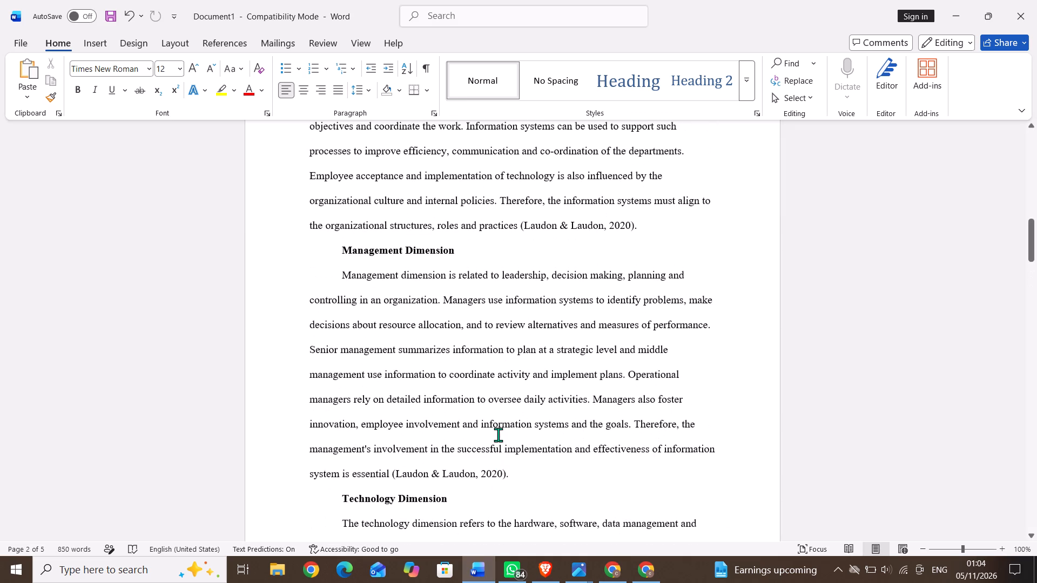
{"action": "scroll", "coordinate": [407, 517], "scroll_direction": "up", "scroll_amount": 10}
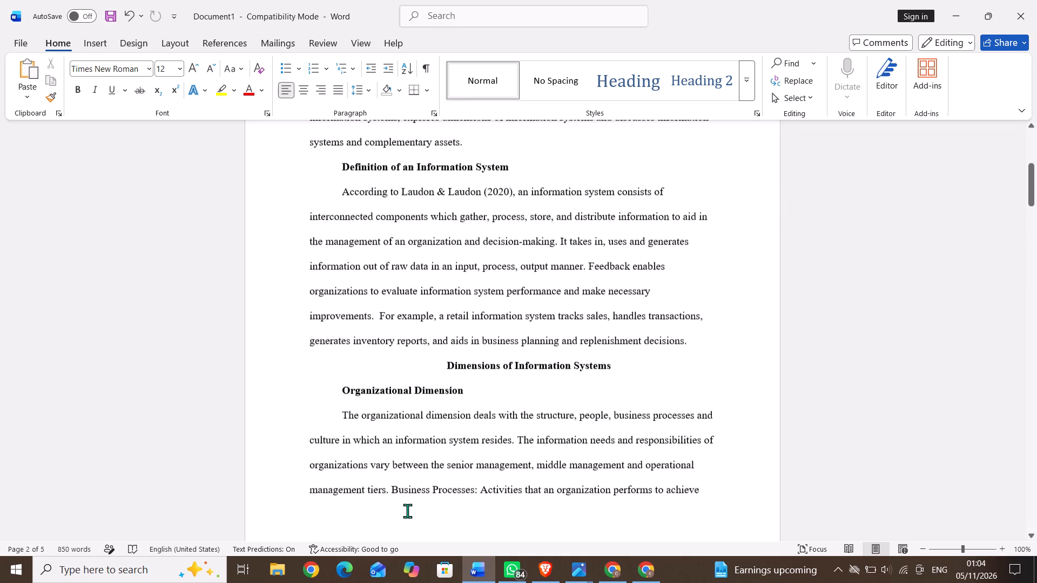
{"action": "scroll", "coordinate": [407, 511], "scroll_direction": "up", "scroll_amount": 1}
{"action": "scroll", "coordinate": [407, 511], "scroll_direction": "down", "scroll_amount": 1}
{"action": "scroll", "coordinate": [407, 511], "scroll_direction": "up", "scroll_amount": 10}
{"action": "left_click", "coordinate": [375, 233]}
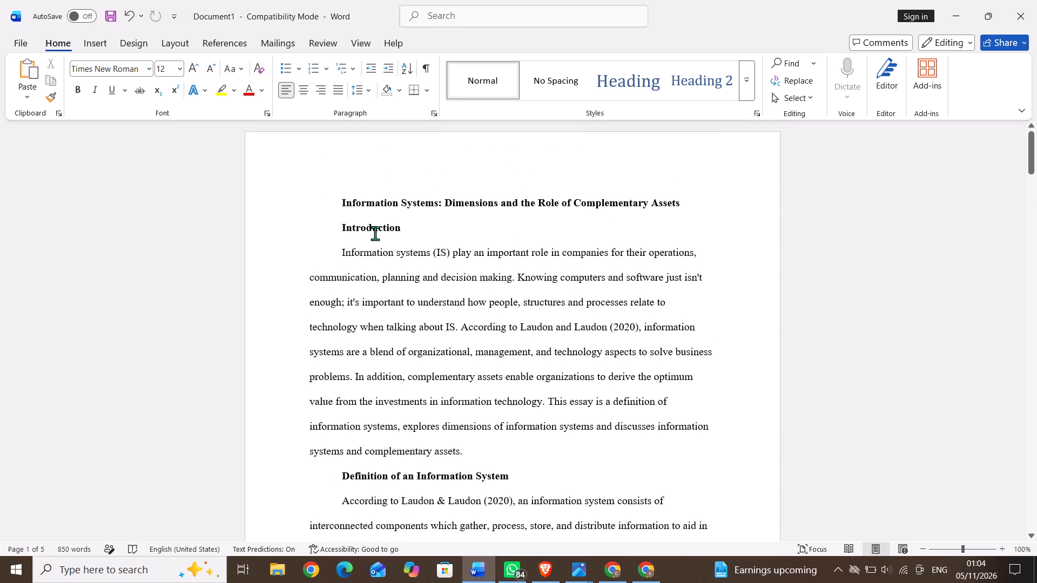
{"action": "left_click", "coordinate": [300, 96]}
{"action": "left_click", "coordinate": [482, 210]}
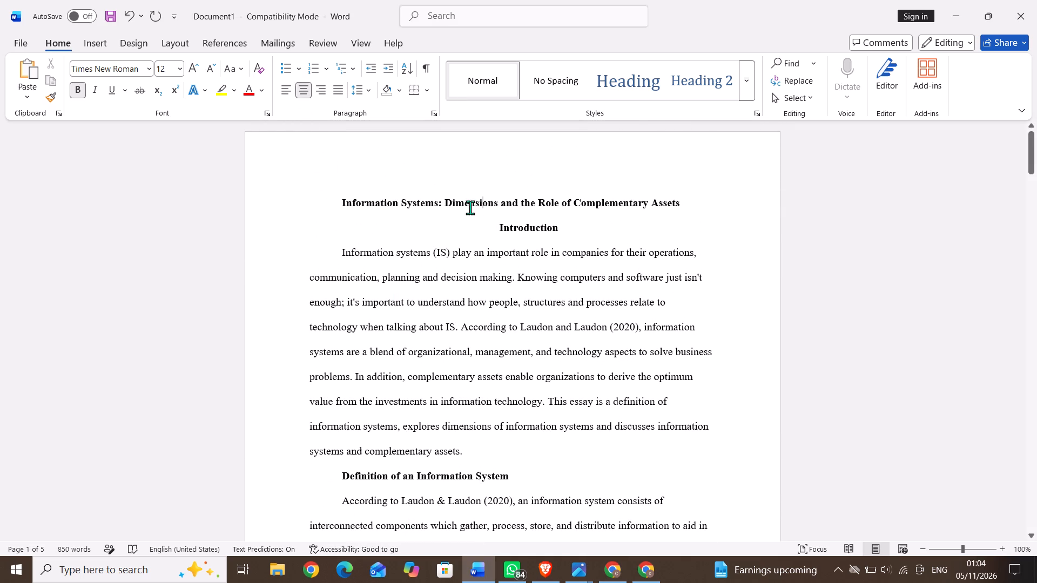
{"action": "left_click", "coordinate": [308, 89]}
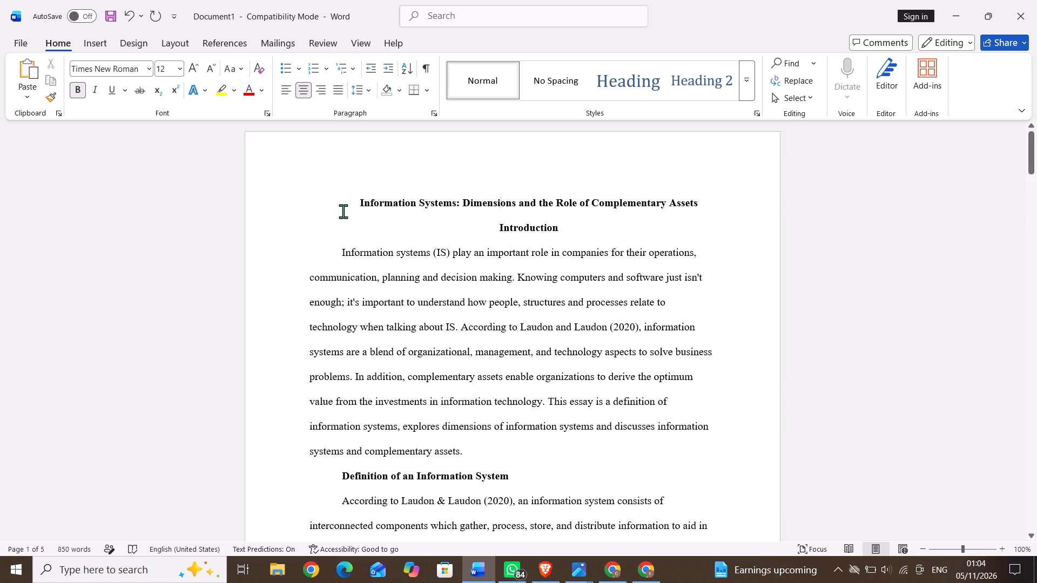
Move the essay title down the first page by inserting eight blank lines above it.
{"action": "left_click", "coordinate": [343, 211]}
{"action": "key", "text": "Return"}
{"action": "key", "text": "Return"}
{"action": "key", "text": "Return"}
{"action": "key", "text": "Return"}
{"action": "key", "text": "Return"}
{"action": "key", "text": "Return"}
{"action": "key", "text": "Return"}
{"action": "key", "text": "Return"}
Push the Introduction heading and its text onto the second page with blank lines, leaving the title alone on the first page.
{"action": "scroll", "coordinate": [457, 297], "scroll_direction": "down", "scroll_amount": 1}
{"action": "scroll", "coordinate": [457, 297], "scroll_direction": "up", "scroll_amount": 3}
{"action": "scroll", "coordinate": [480, 325], "scroll_direction": "down", "scroll_amount": 3}
{"action": "left_click", "coordinate": [486, 270]}
{"action": "key", "text": "Return"}
{"action": "key", "text": "Return"}
{"action": "key", "text": "Return"}
{"action": "key", "text": "Return"}
{"action": "key", "text": "Return"}
{"action": "key", "text": "Return"}
{"action": "key", "text": "Return"}
{"action": "key", "text": "Return"}
{"action": "key", "text": "Return"}
{"action": "key", "text": "Return"}
{"action": "key", "text": "Return"}
{"action": "key", "text": "Return"}
{"action": "key", "text": "Return"}
{"action": "key", "text": "Return"}
{"action": "key", "text": "Return"}
{"action": "key", "text": "Return"}
{"action": "key", "text": "Return"}
{"action": "key", "text": "Return"}
{"action": "key", "text": "Return"}
{"action": "key", "text": "Return"}
{"action": "scroll", "coordinate": [485, 270], "scroll_direction": "down", "scroll_amount": 3}
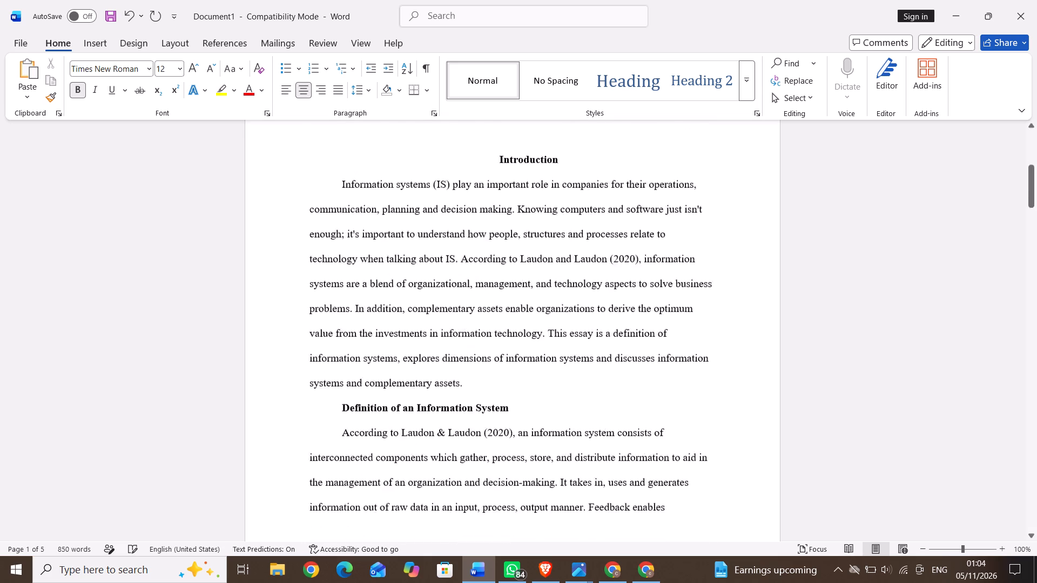
{"action": "scroll", "coordinate": [480, 291], "scroll_direction": "down", "scroll_amount": 4}
{"action": "scroll", "coordinate": [463, 297], "scroll_direction": "up", "scroll_amount": 1}
{"action": "key", "text": "BackSpace"}
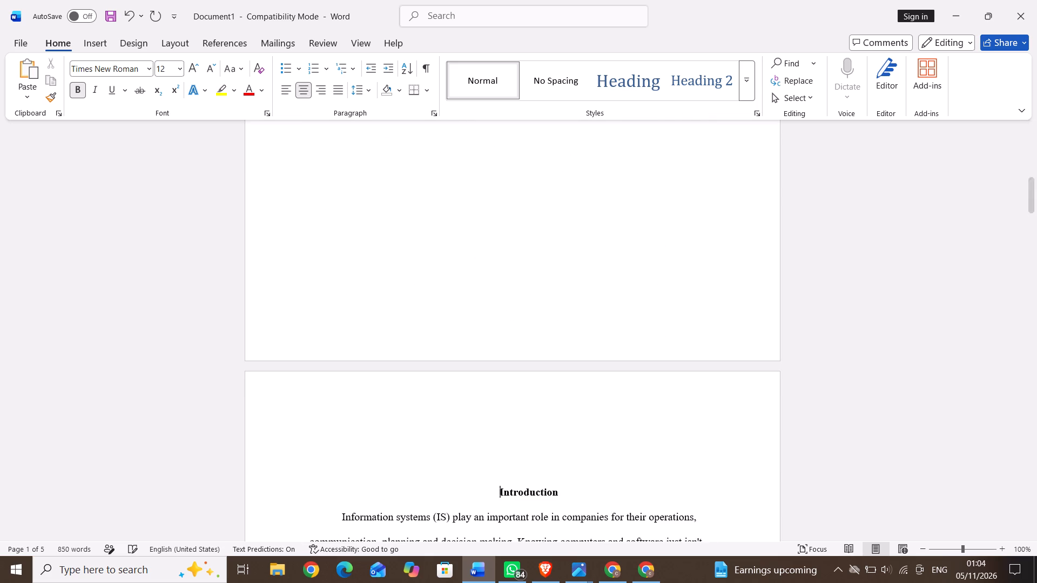
{"action": "key", "text": "BackSpace"}
{"action": "key", "text": "BackSpace"}
{"action": "key", "text": "BackSpace"}
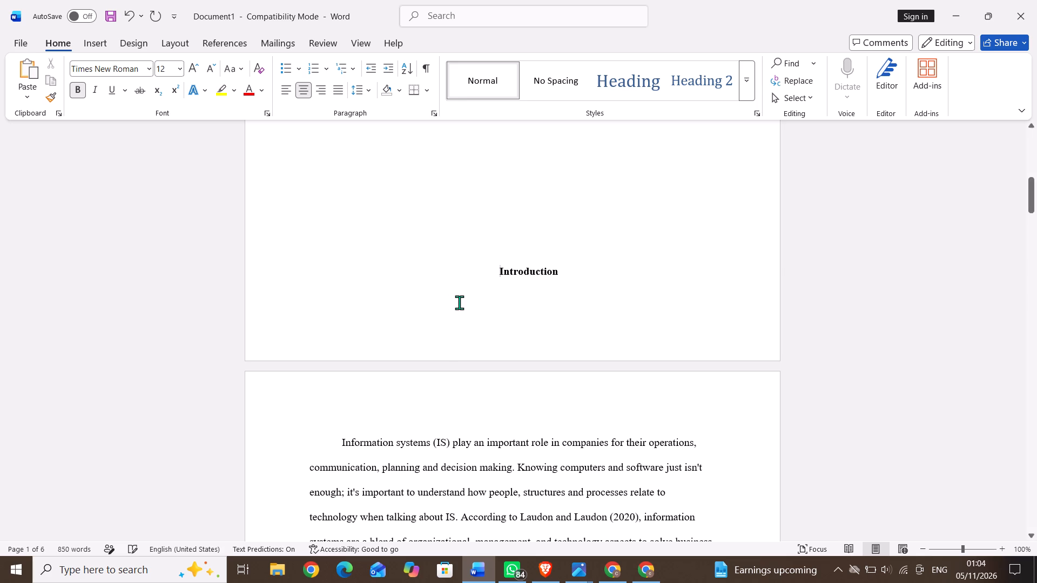
{"action": "key", "text": "Return"}
Delete the Introduction heading text above the opening paragraph.
{"action": "scroll", "coordinate": [461, 338], "scroll_direction": "down", "scroll_amount": 1}
{"action": "double_click", "coordinate": [530, 395]}
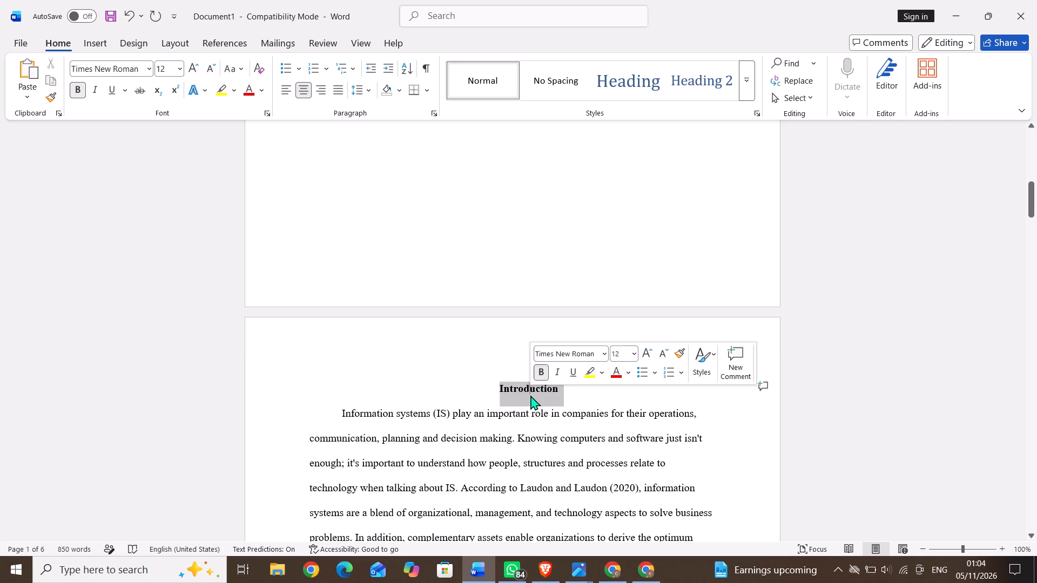
{"action": "key", "text": "BackSpace"}
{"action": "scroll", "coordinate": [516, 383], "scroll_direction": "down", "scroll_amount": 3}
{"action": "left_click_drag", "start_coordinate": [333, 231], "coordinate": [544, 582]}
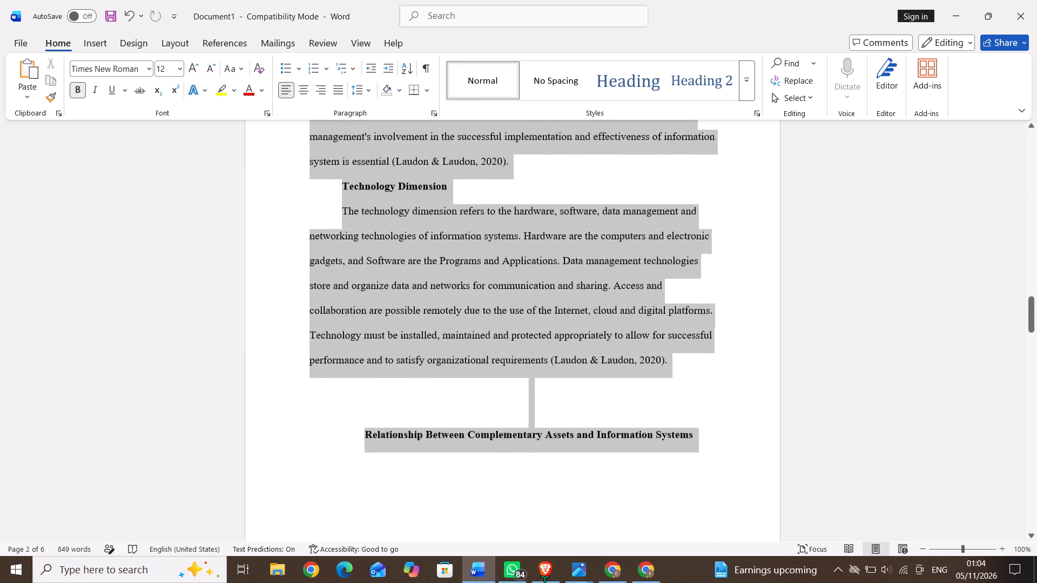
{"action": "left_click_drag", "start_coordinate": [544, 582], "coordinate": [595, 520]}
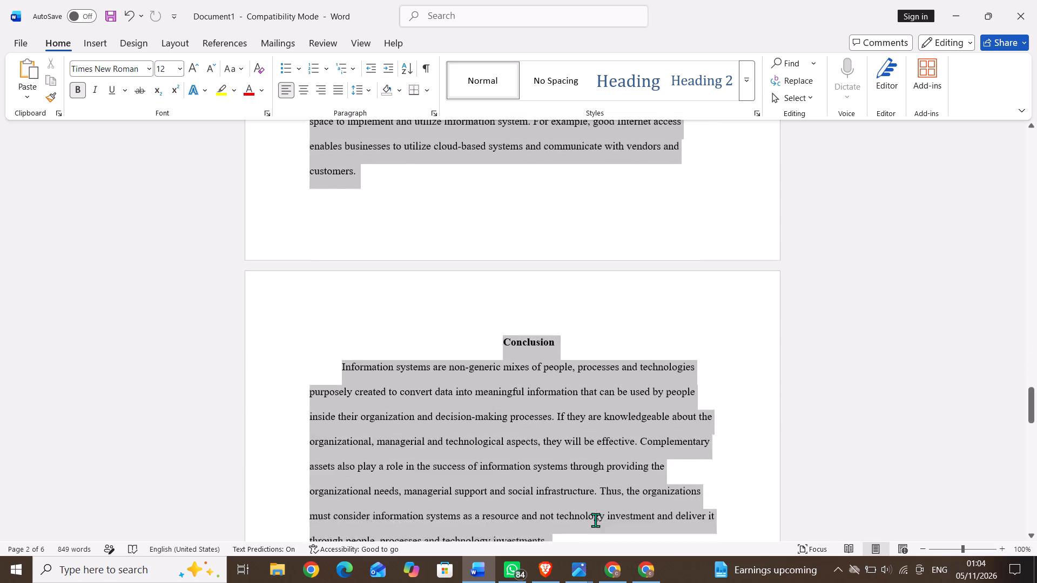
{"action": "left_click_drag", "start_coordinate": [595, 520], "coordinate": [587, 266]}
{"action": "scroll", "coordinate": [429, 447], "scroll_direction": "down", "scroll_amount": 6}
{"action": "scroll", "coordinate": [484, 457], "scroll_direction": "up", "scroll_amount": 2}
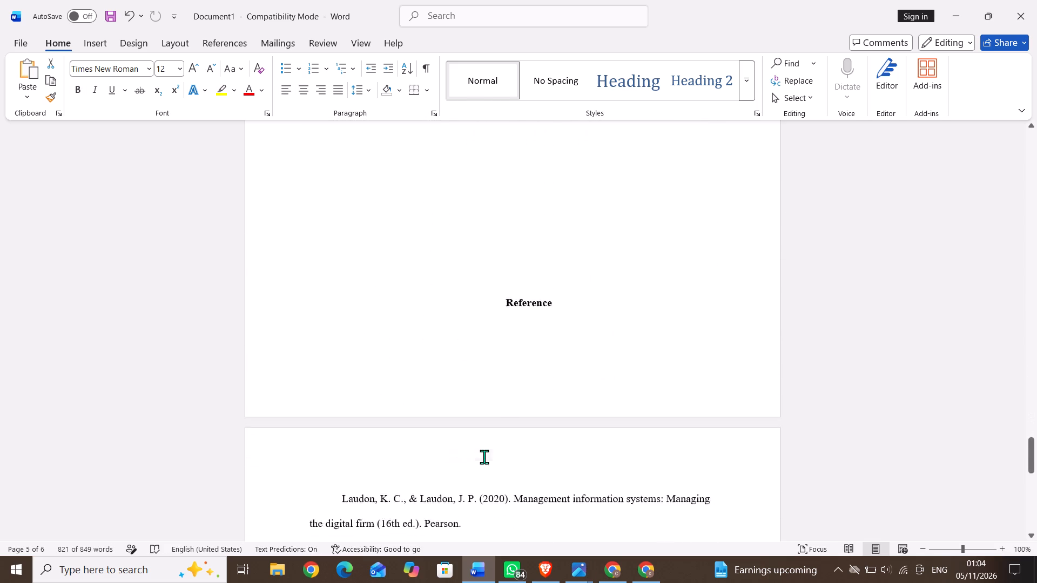
Move the Reference heading onto the same page as its entry by adding two blank lines above it.
{"action": "scroll", "coordinate": [484, 457], "scroll_direction": "up", "scroll_amount": 1}
{"action": "left_click", "coordinate": [482, 424]}
{"action": "key", "text": "Return"}
{"action": "scroll", "coordinate": [482, 424], "scroll_direction": "down", "scroll_amount": 3}
{"action": "key", "text": "Return"}
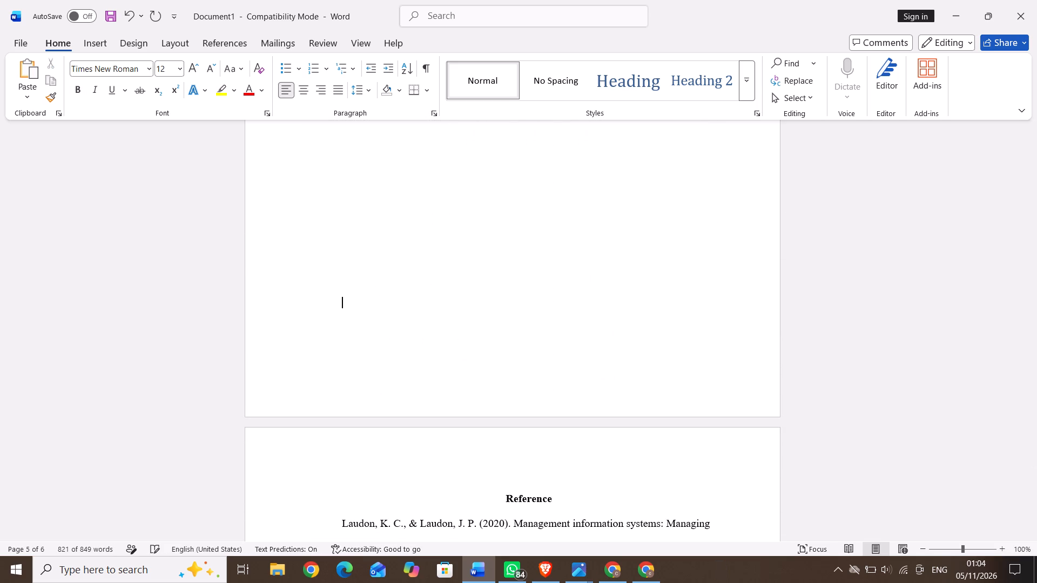
Insert page numbers at the top of the pages using the Plain Number 3 style.
{"action": "left_click", "coordinate": [97, 44]}
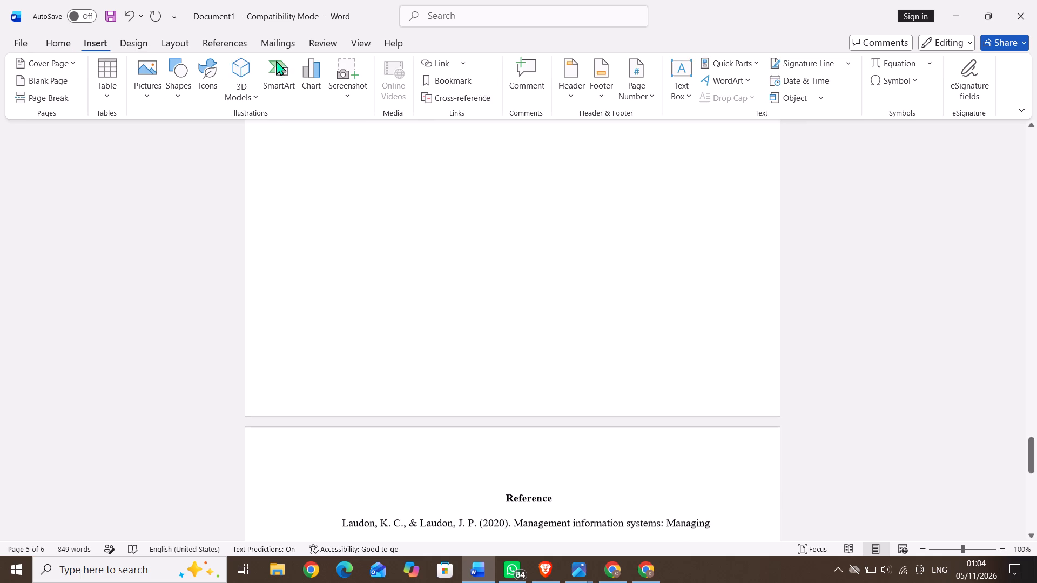
{"action": "left_click", "coordinate": [656, 97]}
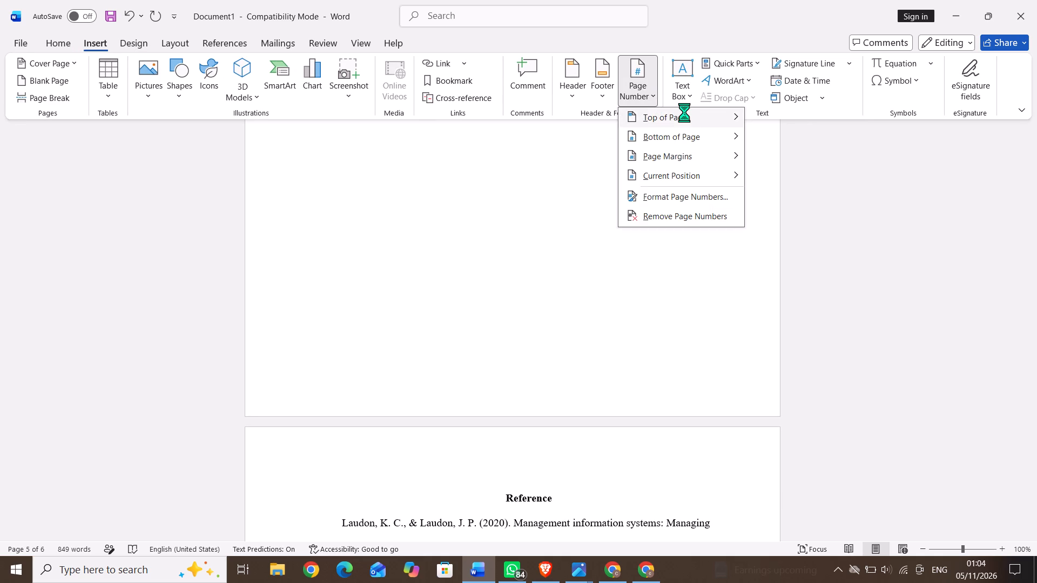
{"action": "left_click", "coordinate": [684, 112]}
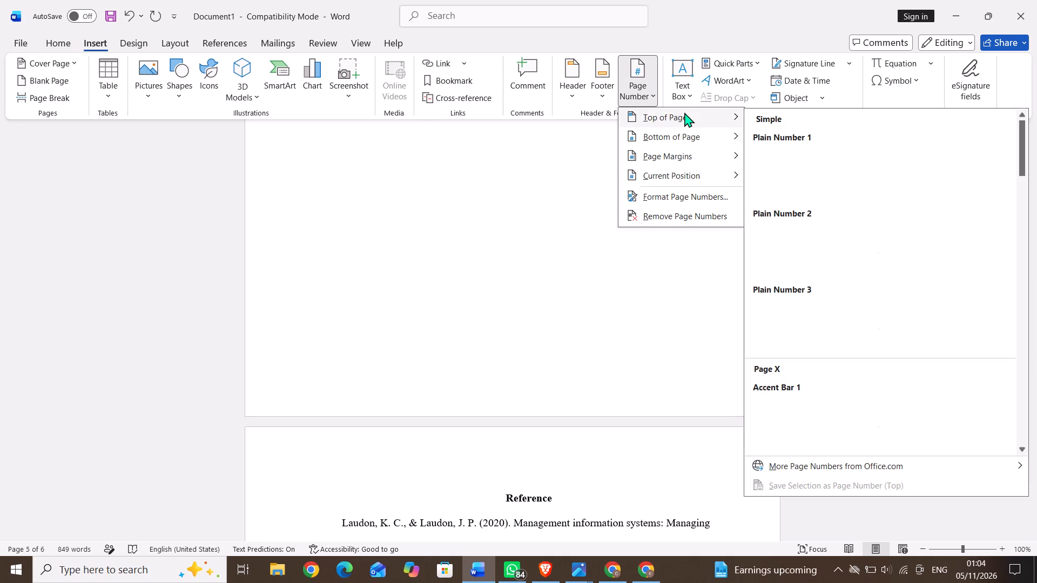
{"action": "left_click", "coordinate": [982, 333]}
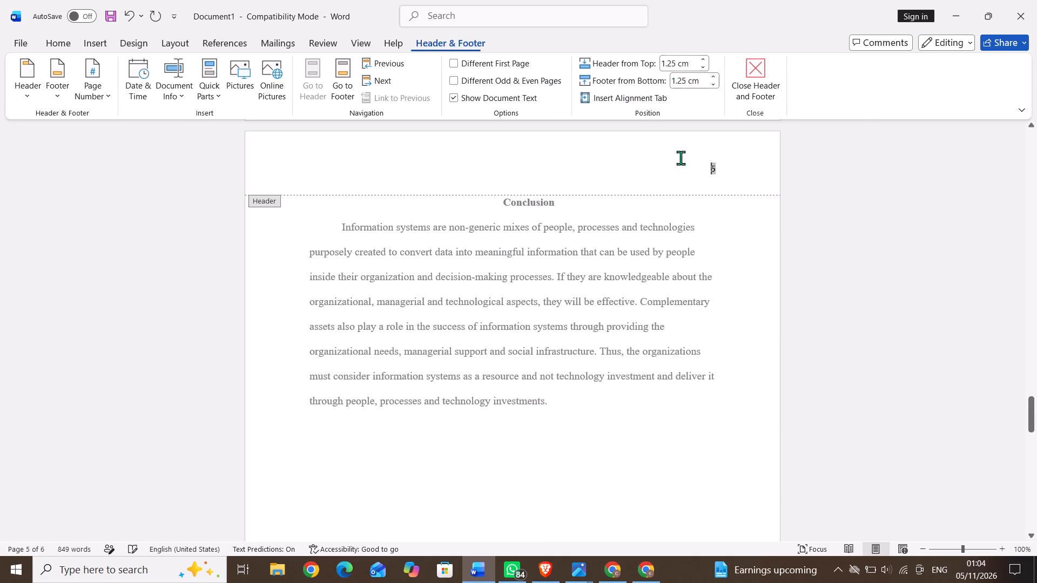
Format the header page number in 12 pt Times New Roman and return to the body text.
{"action": "left_click_drag", "start_coordinate": [697, 175], "coordinate": [782, 191]}
{"action": "left_click", "coordinate": [710, 170]}
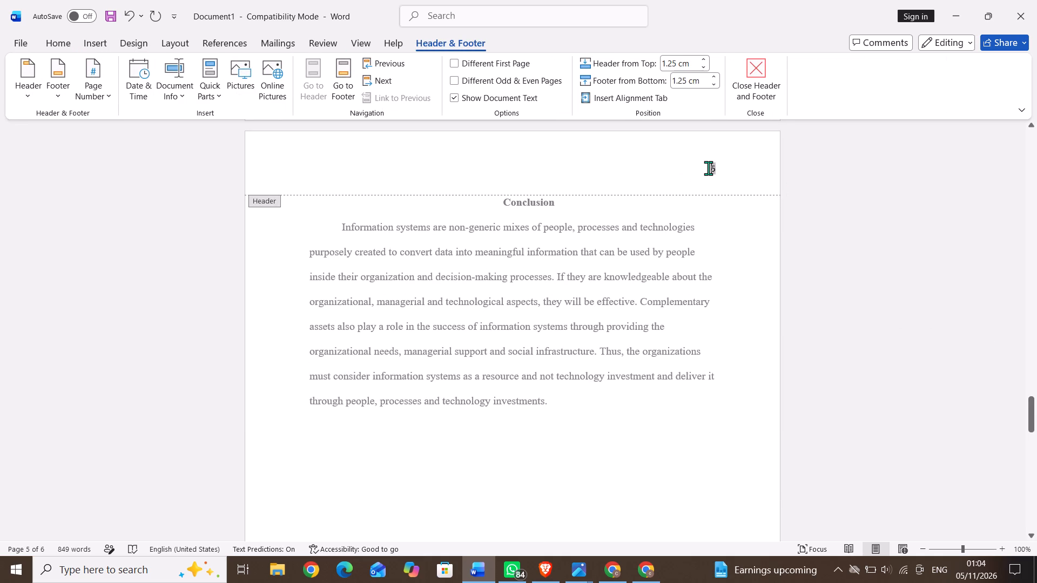
{"action": "left_click", "coordinate": [705, 171]}
{"action": "left_click", "coordinate": [693, 166]}
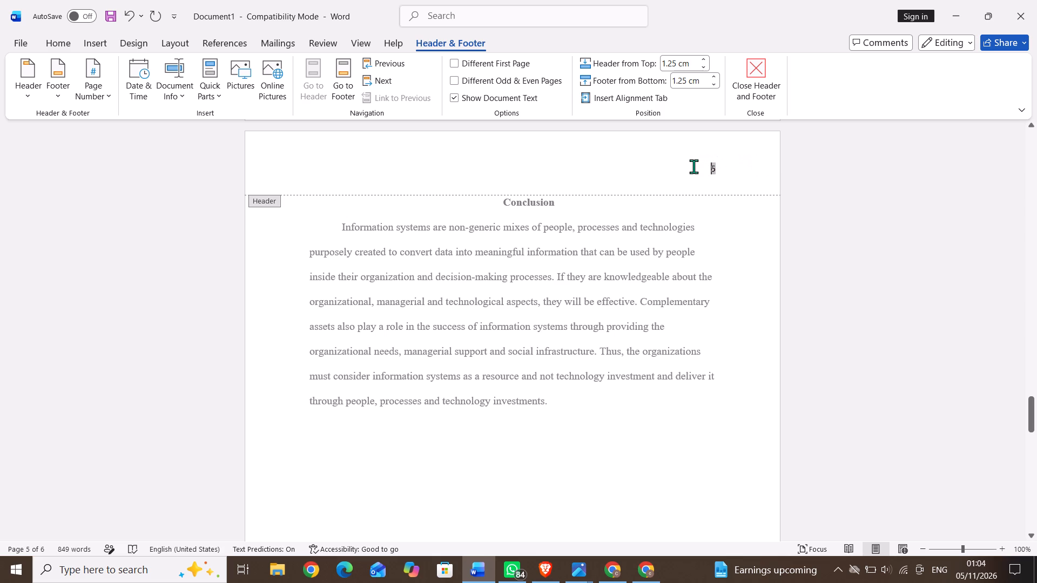
{"action": "left_click", "coordinate": [696, 173]}
{"action": "left_click_drag", "start_coordinate": [696, 168], "coordinate": [731, 174]}
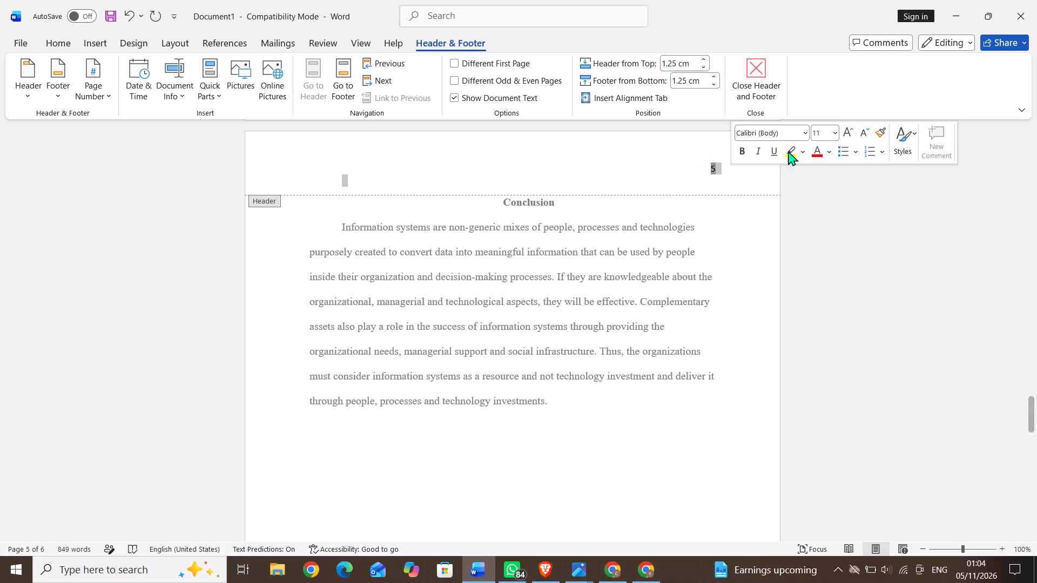
{"action": "left_click", "coordinate": [834, 136]}
{"action": "left_click", "coordinate": [827, 211]}
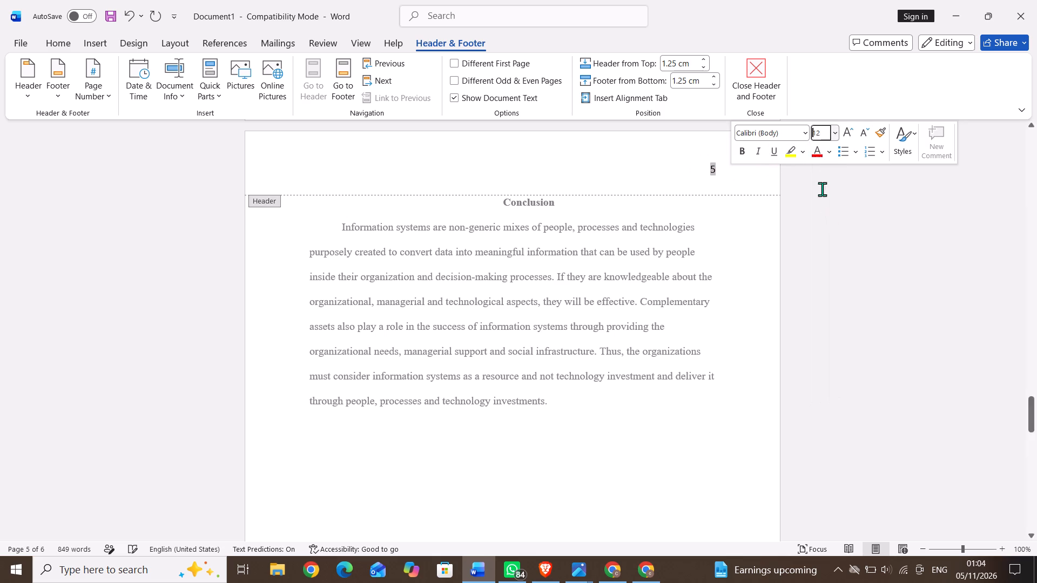
{"action": "left_click", "coordinate": [804, 131]}
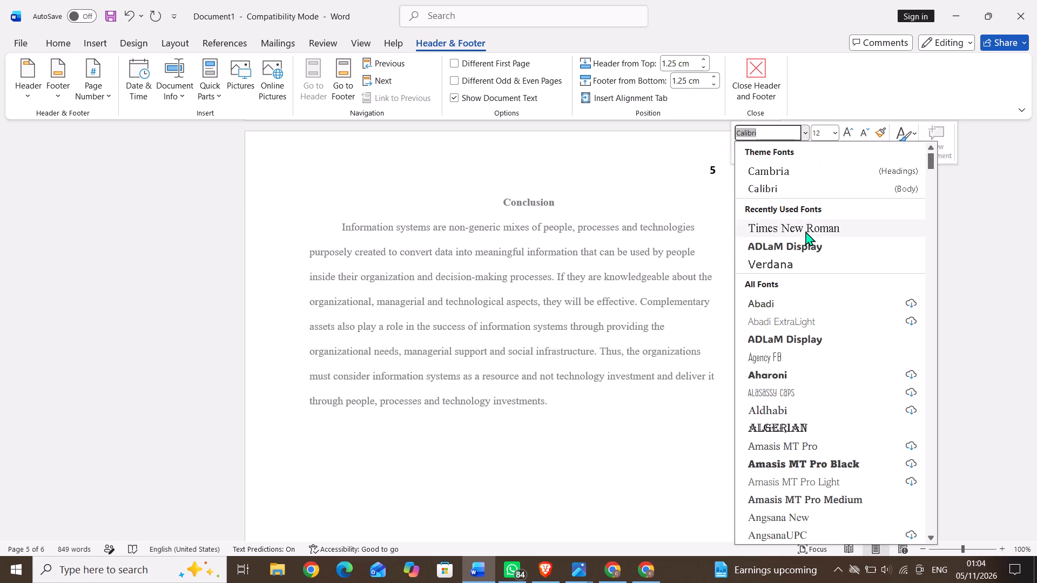
{"action": "left_click", "coordinate": [805, 231]}
{"action": "double_click", "coordinate": [728, 256]}
Delete the blank lines above the heading Relationship Between Complementary Assets and Information Systems.
{"action": "scroll", "coordinate": [546, 283], "scroll_direction": "up", "scroll_amount": 6}
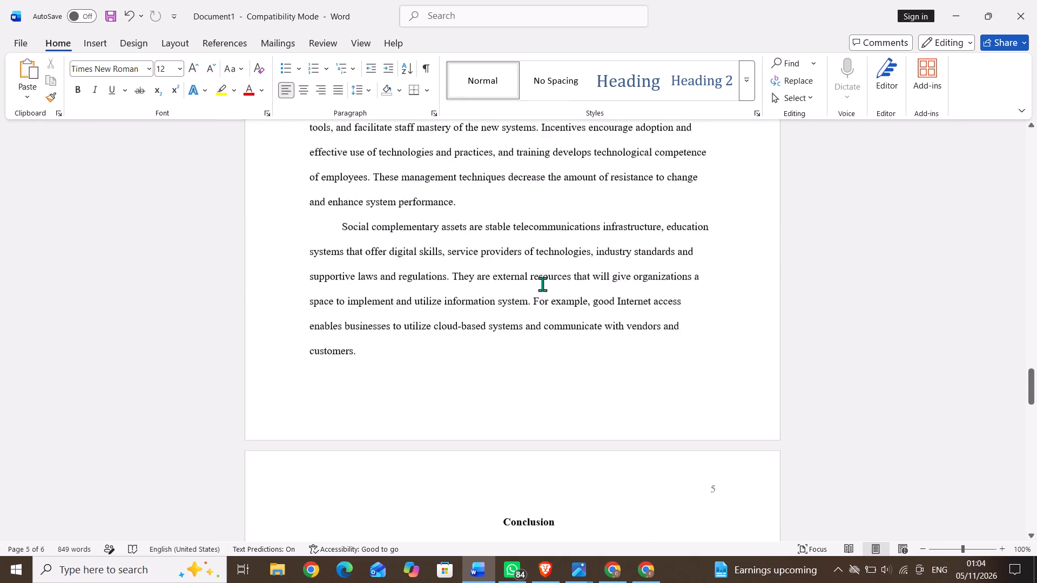
{"action": "scroll", "coordinate": [542, 284], "scroll_direction": "up", "scroll_amount": 2}
{"action": "scroll", "coordinate": [542, 284], "scroll_direction": "down", "scroll_amount": 1}
{"action": "scroll", "coordinate": [542, 284], "scroll_direction": "up", "scroll_amount": 19}
{"action": "scroll", "coordinate": [500, 290], "scroll_direction": "down", "scroll_amount": 1}
{"action": "scroll", "coordinate": [495, 303], "scroll_direction": "up", "scroll_amount": 1}
{"action": "scroll", "coordinate": [491, 316], "scroll_direction": "down", "scroll_amount": 1}
{"action": "scroll", "coordinate": [489, 334], "scroll_direction": "up", "scroll_amount": 1}
{"action": "scroll", "coordinate": [488, 336], "scroll_direction": "down", "scroll_amount": 2}
{"action": "scroll", "coordinate": [450, 418], "scroll_direction": "down", "scroll_amount": 2}
{"action": "left_click", "coordinate": [450, 401]}
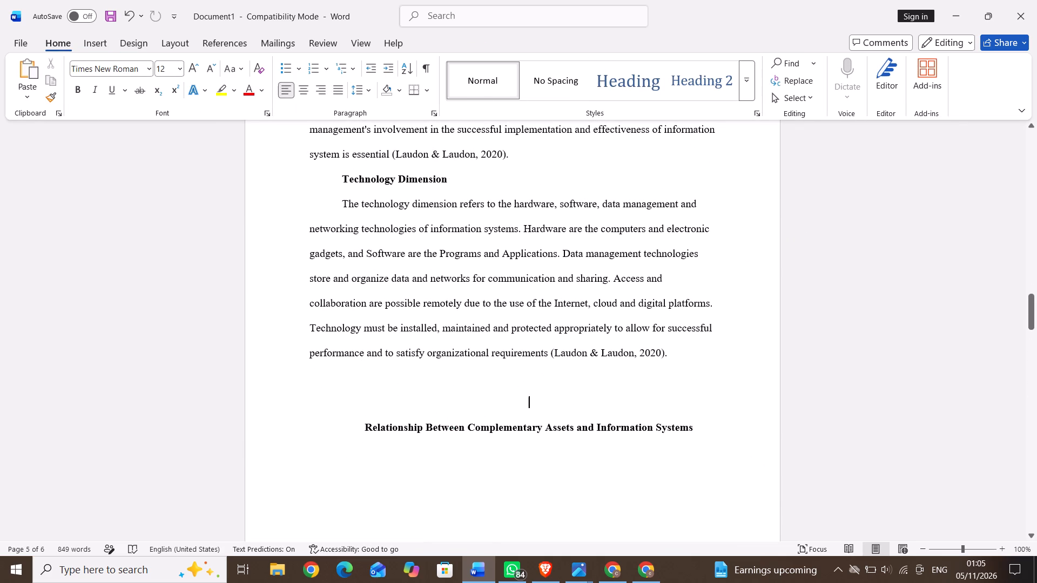
{"action": "key", "text": "BackSpace"}
{"action": "key", "text": "BackSpace"}
{"action": "key", "text": "BackSpace"}
{"action": "key", "text": "BackSpace"}
Remove the indent from the Technology Dimension, Management Dimension, Organizational Dimension and Definition of an Information System headings so they start at the margin.
{"action": "scroll", "coordinate": [474, 362], "scroll_direction": "up", "scroll_amount": 2}
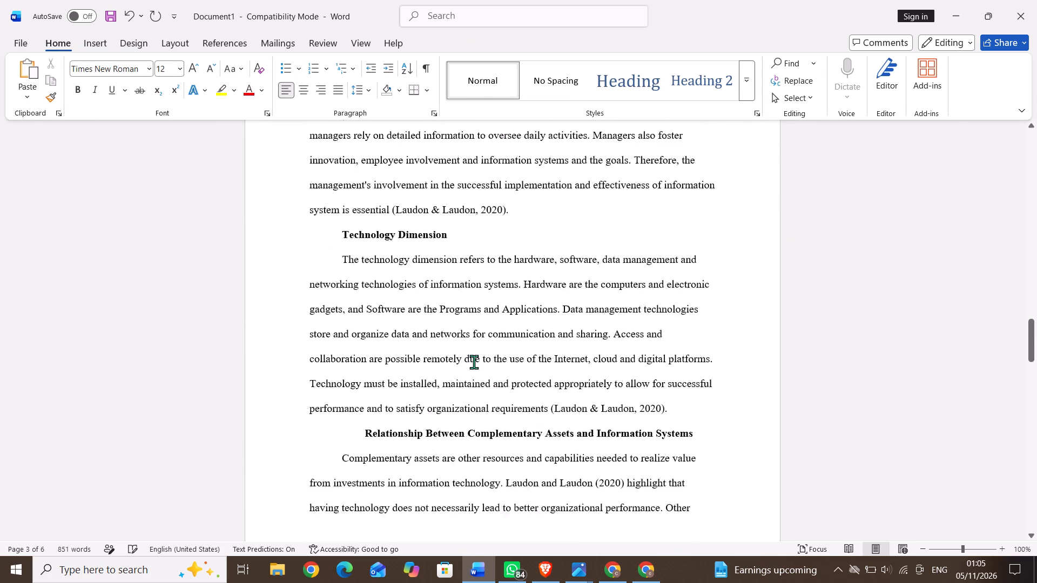
{"action": "scroll", "coordinate": [474, 362], "scroll_direction": "up", "scroll_amount": 1}
{"action": "left_click", "coordinate": [333, 347]}
{"action": "key", "text": "BackSpace"}
{"action": "scroll", "coordinate": [367, 342], "scroll_direction": "up", "scroll_amount": 4}
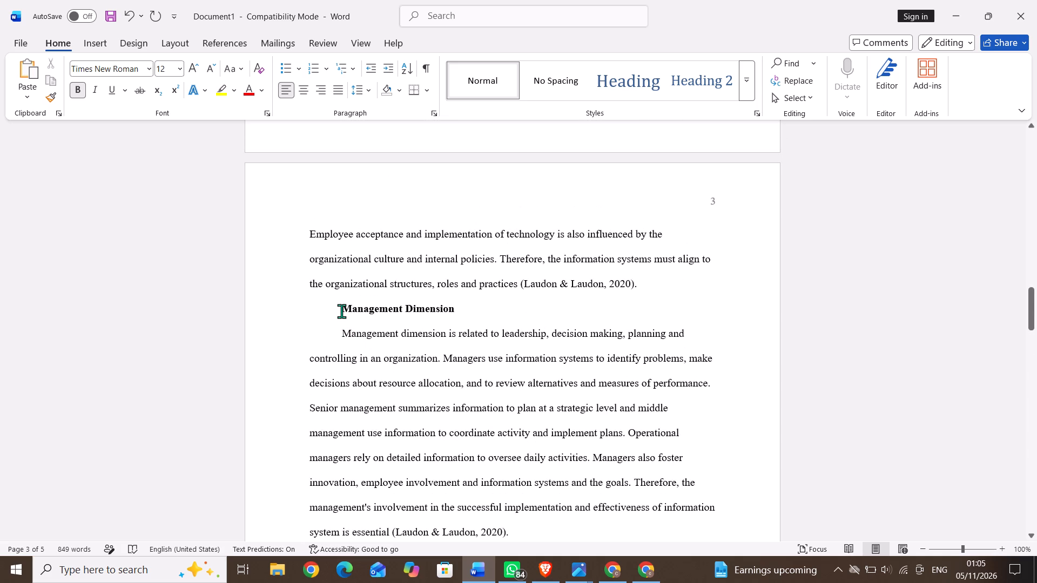
{"action": "left_click", "coordinate": [341, 311]}
{"action": "key", "text": "BackSpace"}
{"action": "scroll", "coordinate": [344, 318], "scroll_direction": "up", "scroll_amount": 6}
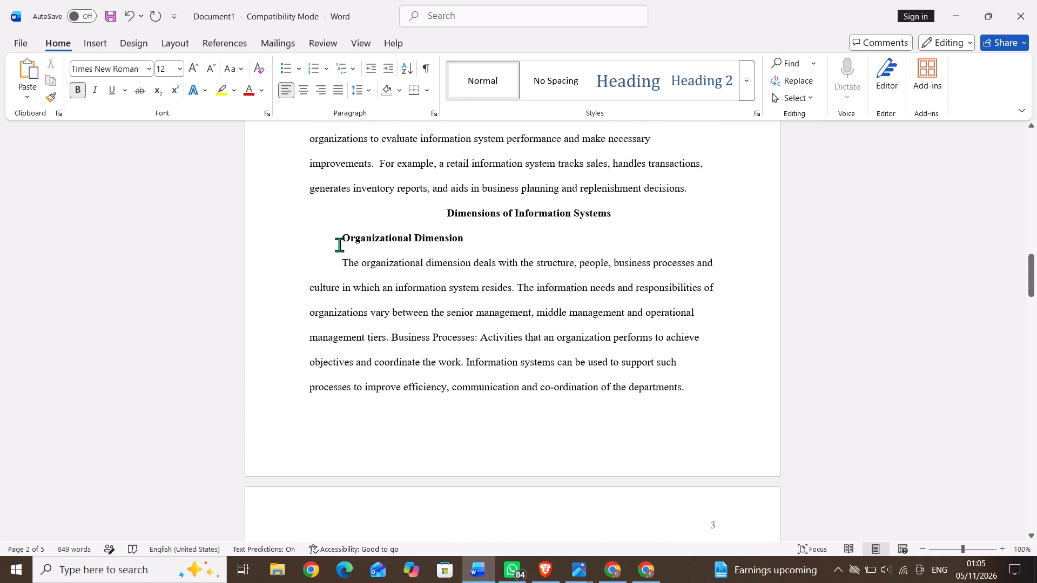
{"action": "left_click", "coordinate": [339, 244]}
{"action": "key", "text": "BackSpace"}
{"action": "scroll", "coordinate": [406, 299], "scroll_direction": "up", "scroll_amount": 3}
{"action": "left_click", "coordinate": [341, 183]}
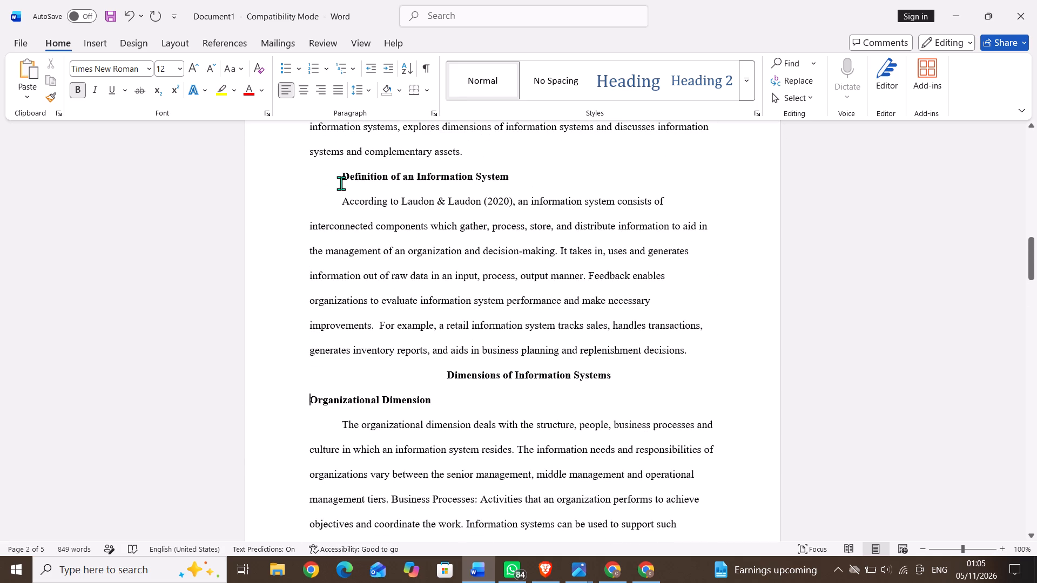
{"action": "key", "text": "BackSpace"}
Add the centred placeholder line Students Name directly below the essay title on the first page.
{"action": "scroll", "coordinate": [386, 260], "scroll_direction": "up", "scroll_amount": 6}
{"action": "scroll", "coordinate": [342, 249], "scroll_direction": "up", "scroll_amount": 4}
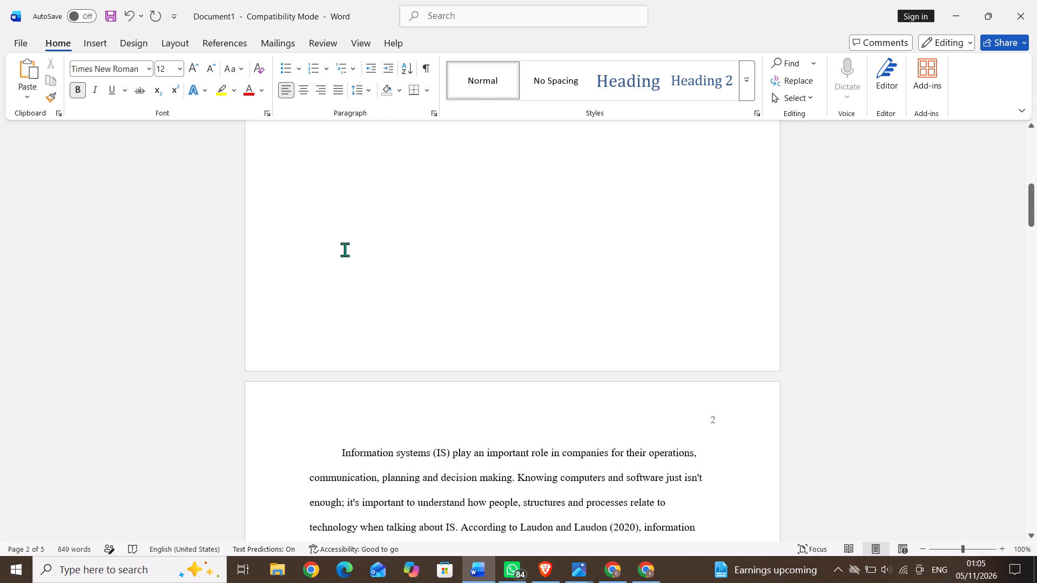
{"action": "scroll", "coordinate": [365, 265], "scroll_direction": "up", "scroll_amount": 6}
{"action": "scroll", "coordinate": [365, 267], "scroll_direction": "down", "scroll_amount": 5}
{"action": "scroll", "coordinate": [429, 295], "scroll_direction": "up", "scroll_amount": 2}
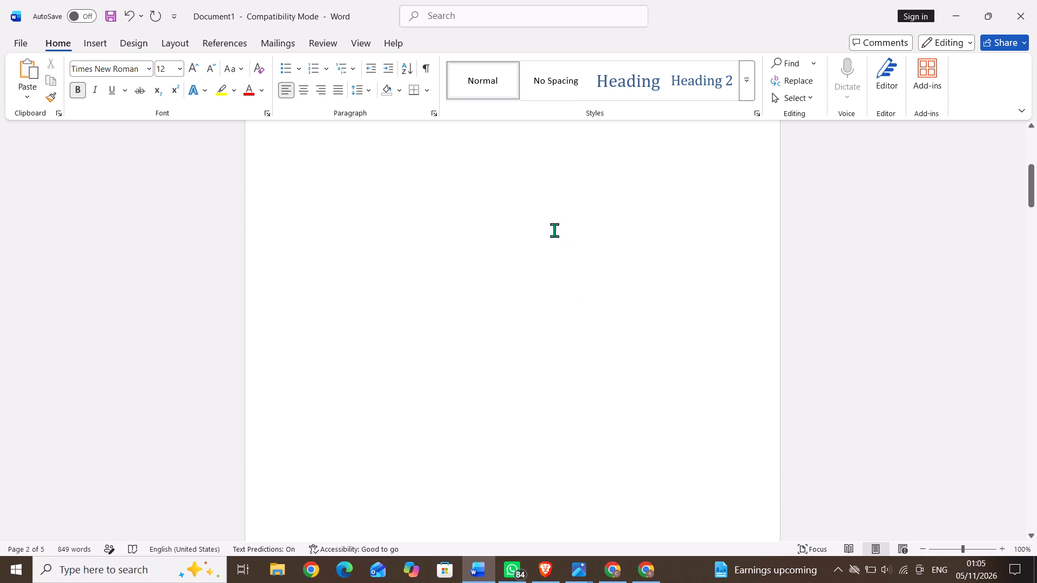
{"action": "scroll", "coordinate": [514, 238], "scroll_direction": "up", "scroll_amount": 2}
{"action": "left_click", "coordinate": [526, 236]}
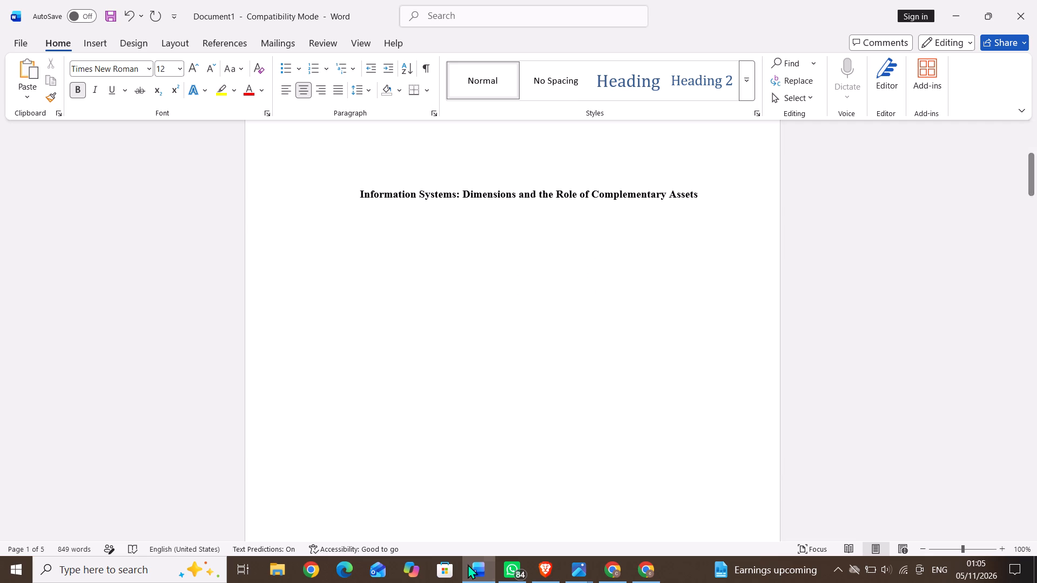
{"action": "type", "text": "students"}
{"action": "key", "text": "space"}
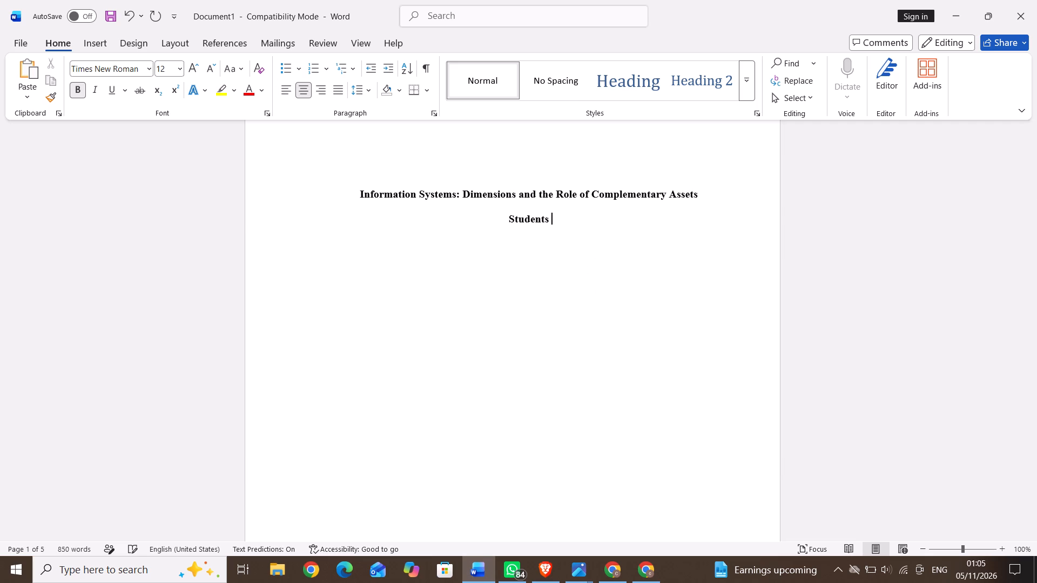
{"action": "type", "text": "Name"}
{"action": "key", "text": "Return"}
Add the placeholder lines Institution Affiliation and Professors Name below Students Name.
{"action": "type", "text": "institut"}
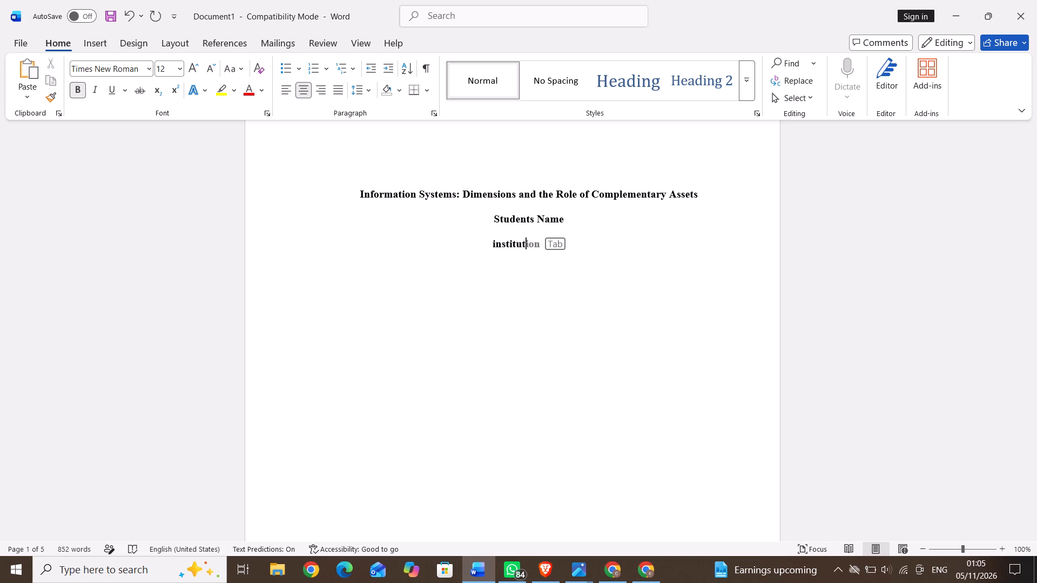
{"action": "type", "text": "ion"}
{"action": "key", "text": "space"}
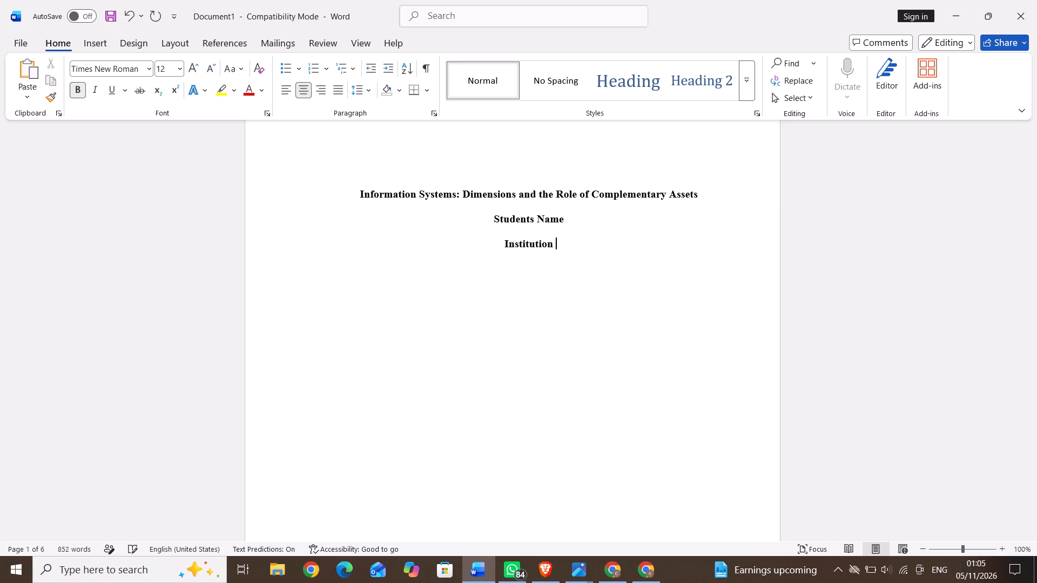
{"action": "key", "text": "shift+a"}
{"action": "type", "text": "ffi"}
{"action": "type", "text": "liation"}
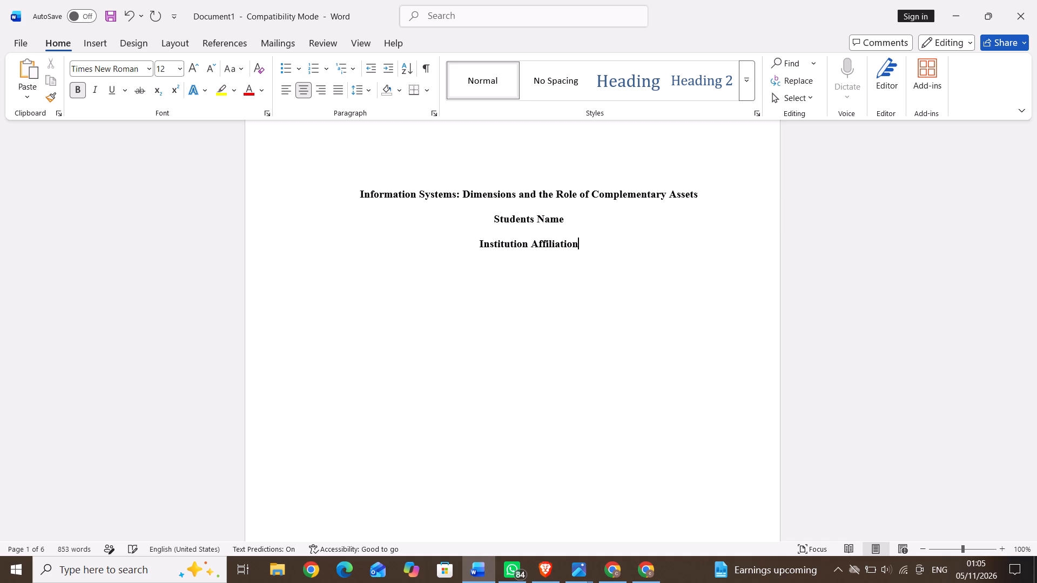
{"action": "key", "text": "Return"}
{"action": "type", "text": "professors"}
{"action": "key", "text": "space"}
{"action": "type", "text": "Name"}
{"action": "key", "text": "Return"}
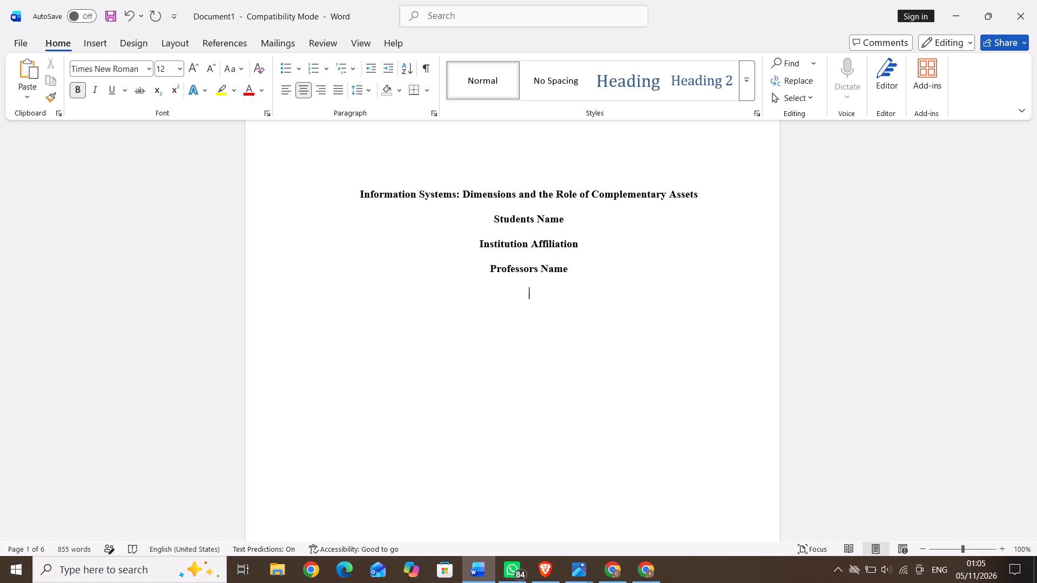
Add the placeholder lines Course Code and Date of Submission below Professors Name.
{"action": "type", "text": "course"}
{"action": "key", "text": "space"}
{"action": "type", "text": "Code"}
{"action": "key", "text": "Return"}
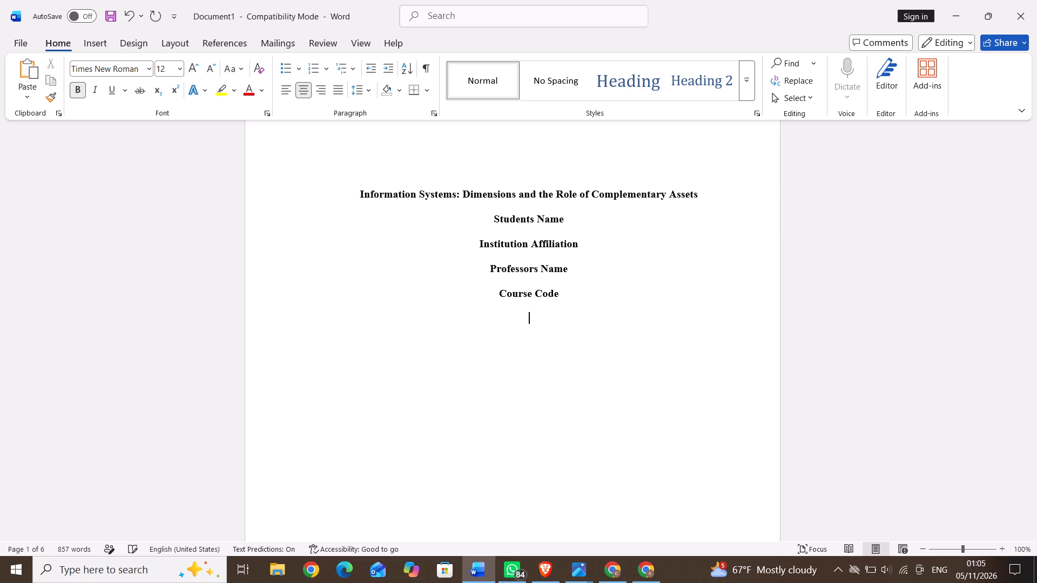
{"action": "type", "text": "date od"}
{"action": "key", "text": "BackSpace"}
{"action": "type", "text": "f"}
{"action": "key", "text": "space"}
{"action": "key", "text": "shift+s"}
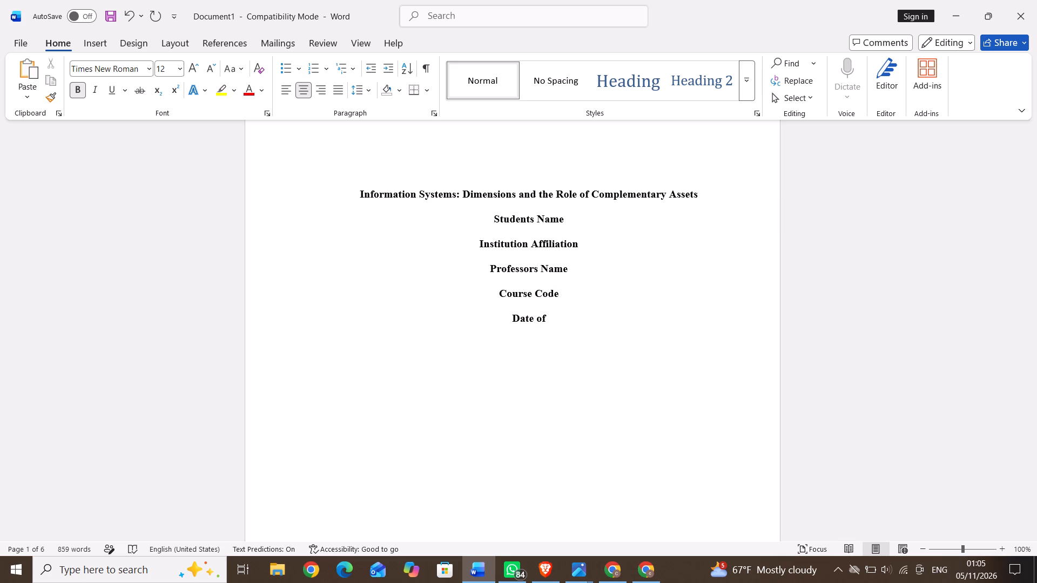
{"action": "type", "text": "ubmissio"}
{"action": "key", "text": "n"}
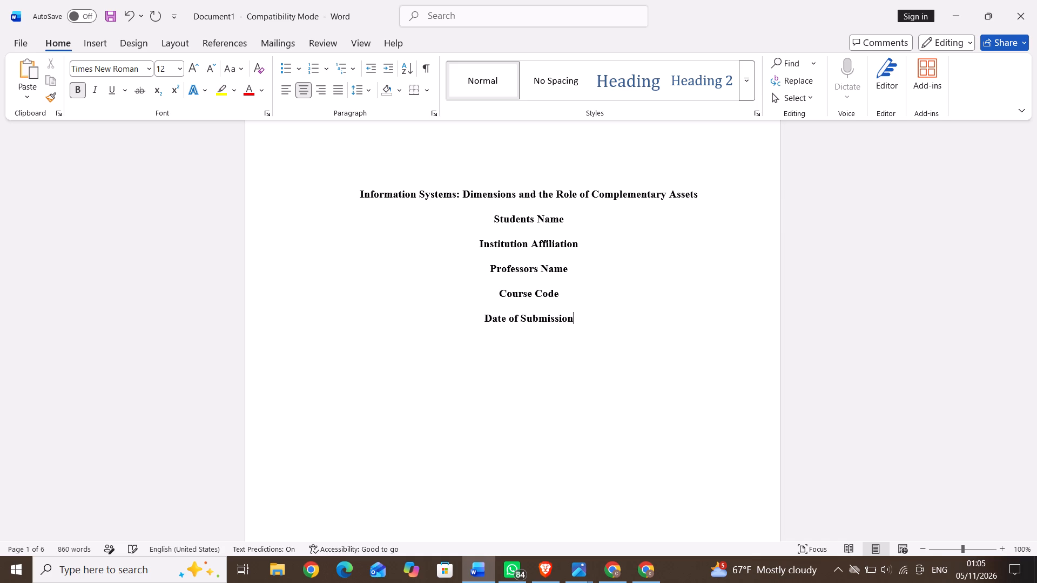
{"action": "key", "text": "Return"}
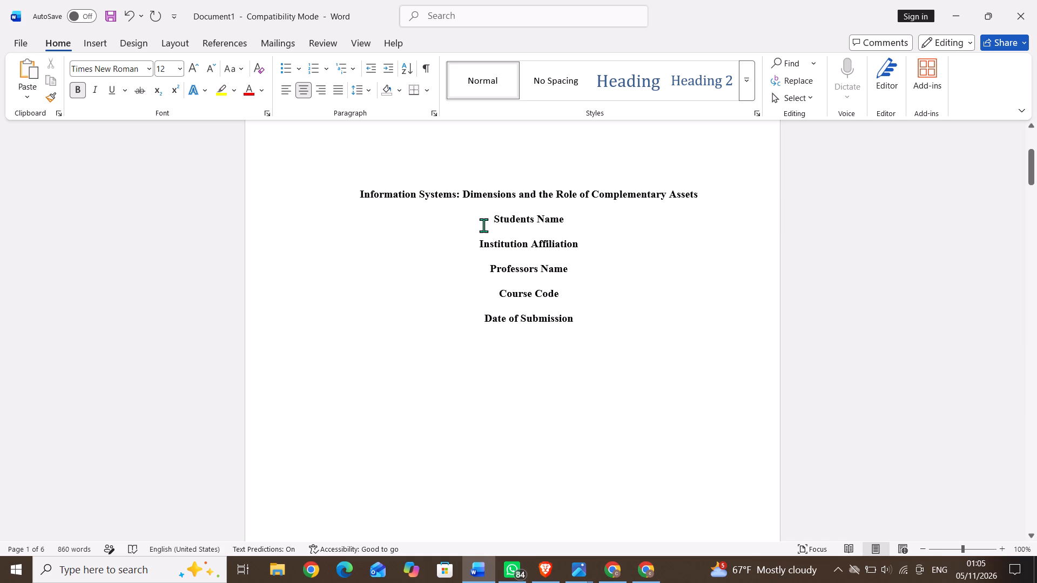
Insert two blank lines between the essay title and the Students Name line.
{"action": "left_click", "coordinate": [483, 225]}
{"action": "key", "text": "Return"}
{"action": "key", "text": "Return"}
Remove the bold formatting from the five title page lines, Students Name through Date of Submission.
{"action": "left_click_drag", "start_coordinate": [493, 274], "coordinate": [575, 383]}
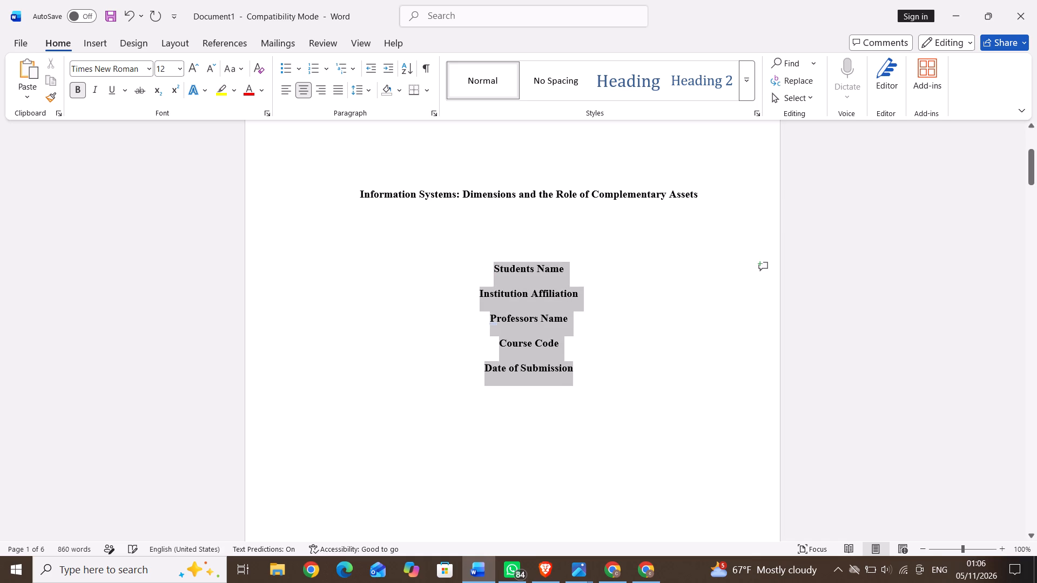
{"action": "left_click_drag", "start_coordinate": [575, 383], "coordinate": [579, 385]}
{"action": "left_click", "coordinate": [585, 369]}
{"action": "left_click", "coordinate": [491, 242]}
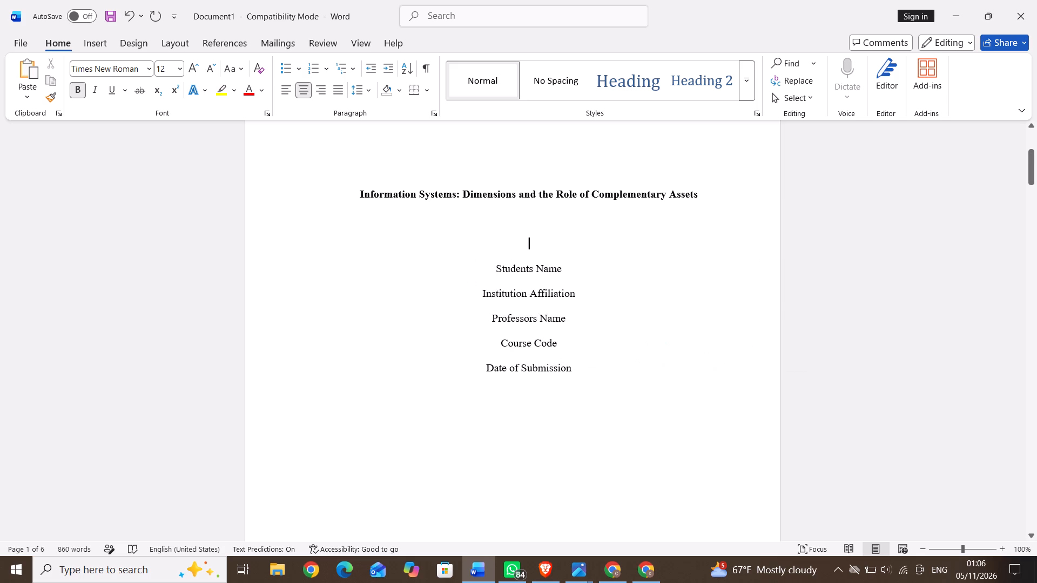
Move the title block up the first page by deleting three blank lines above the essay title.
{"action": "scroll", "coordinate": [491, 242], "scroll_direction": "up", "scroll_amount": 4}
{"action": "scroll", "coordinate": [491, 242], "scroll_direction": "down", "scroll_amount": 1}
{"action": "scroll", "coordinate": [491, 242], "scroll_direction": "up", "scroll_amount": 2}
{"action": "left_click", "coordinate": [510, 323]}
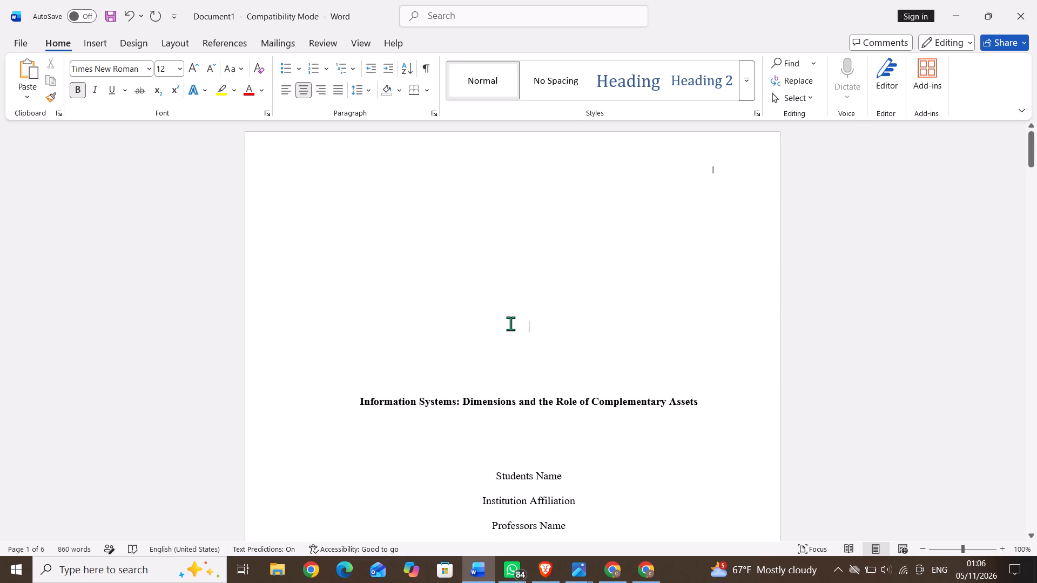
{"action": "key", "text": "BackSpace"}
{"action": "key", "text": "BackSpace"}
{"action": "key", "text": "BackSpace"}
{"action": "key", "text": "BackSpace"}
{"action": "key", "text": "BackSpace"}
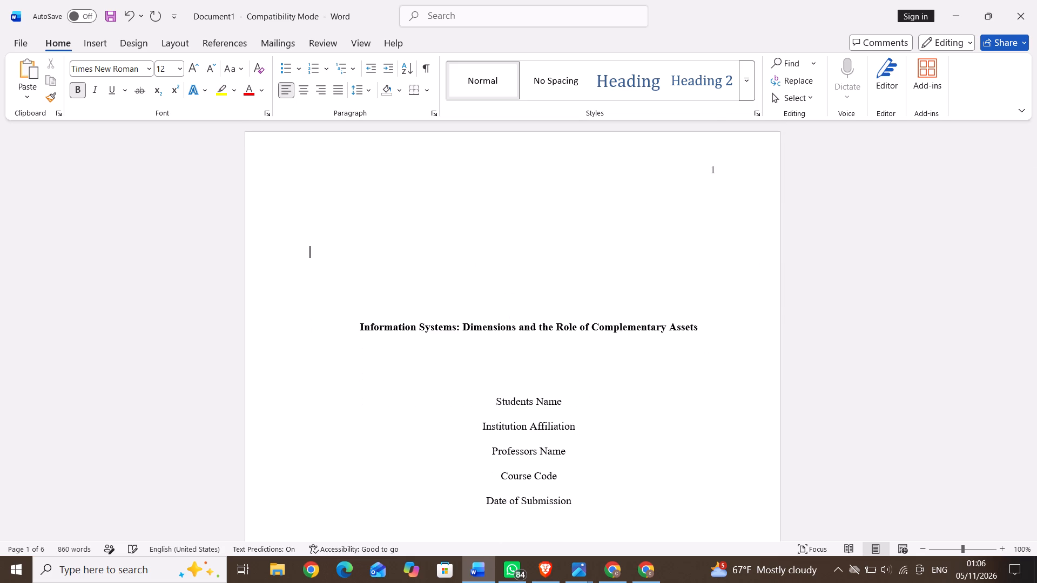
Delete the surplus blank lines between the title page and the introduction, keeping the introduction starting at the top of page 2.
{"action": "scroll", "coordinate": [623, 297], "scroll_direction": "down", "scroll_amount": 4}
{"action": "scroll", "coordinate": [629, 297], "scroll_direction": "up", "scroll_amount": 1}
{"action": "scroll", "coordinate": [629, 297], "scroll_direction": "down", "scroll_amount": 1}
{"action": "scroll", "coordinate": [630, 297], "scroll_direction": "up", "scroll_amount": 2}
{"action": "scroll", "coordinate": [584, 356], "scroll_direction": "down", "scroll_amount": 8}
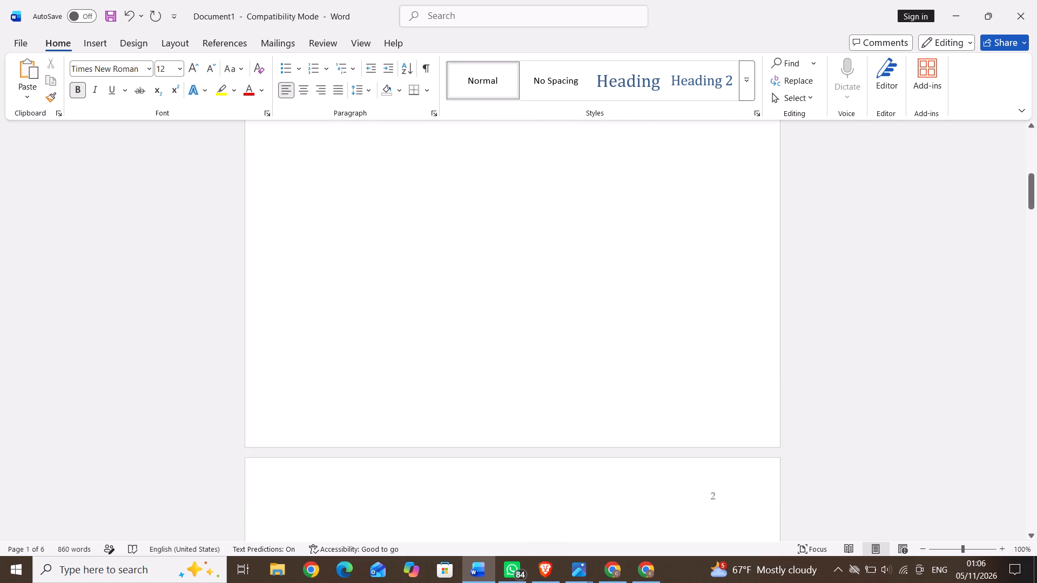
{"action": "scroll", "coordinate": [584, 356], "scroll_direction": "down", "scroll_amount": 2}
{"action": "left_click", "coordinate": [491, 398]}
{"action": "key", "text": "BackSpace"}
{"action": "key", "text": "BackSpace"}
{"action": "key", "text": "BackSpace"}
{"action": "key", "text": "BackSpace"}
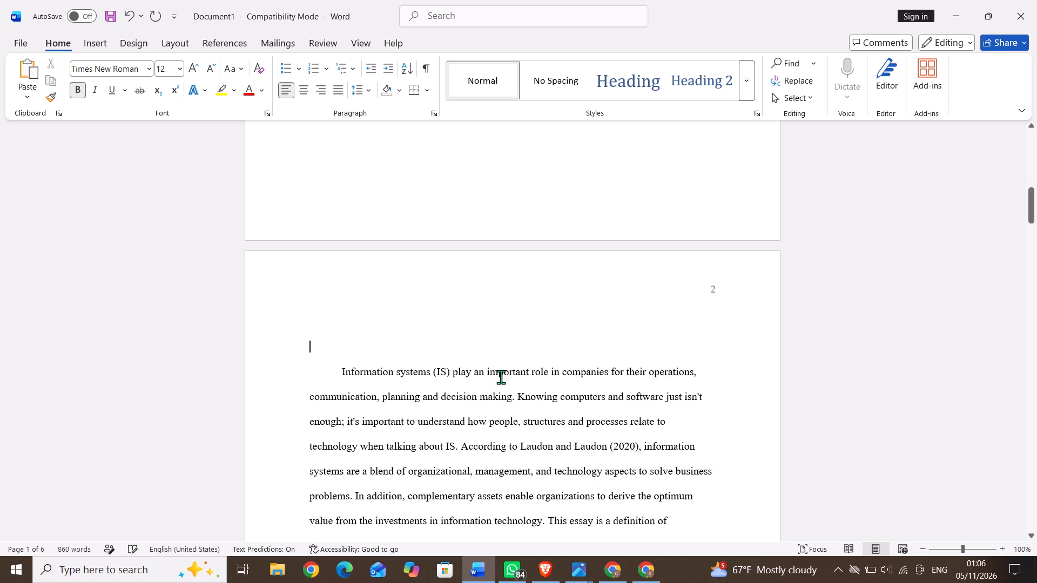
{"action": "key", "text": "BackSpace"}
{"action": "key", "text": "BackSpace"}
{"action": "key", "text": "BackSpace"}
{"action": "key", "text": "BackSpace"}
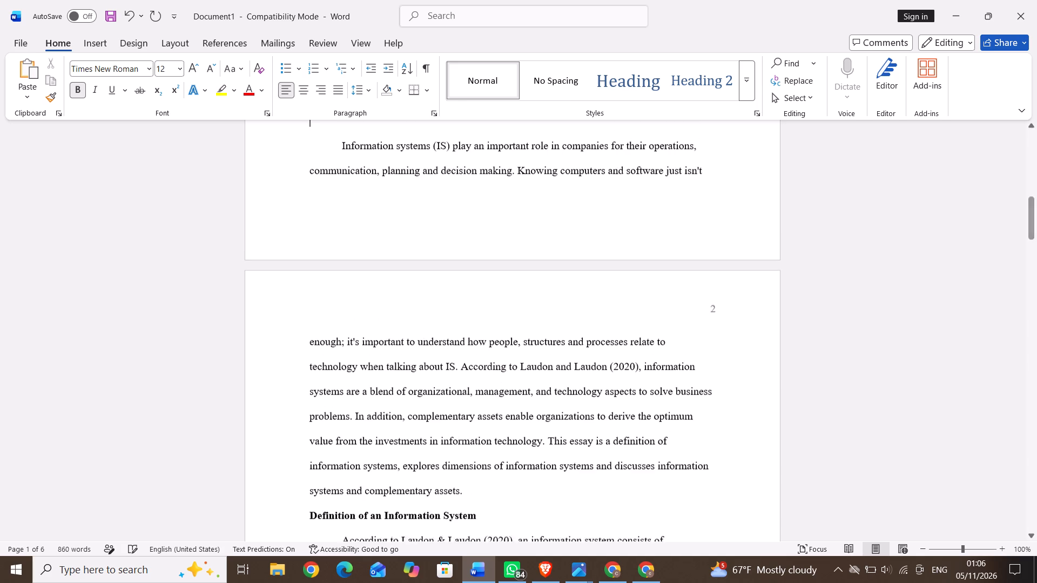
{"action": "key", "text": "Return"}
Center the heading Definition of an Information System.
{"action": "scroll", "coordinate": [537, 333], "scroll_direction": "down", "scroll_amount": 8}
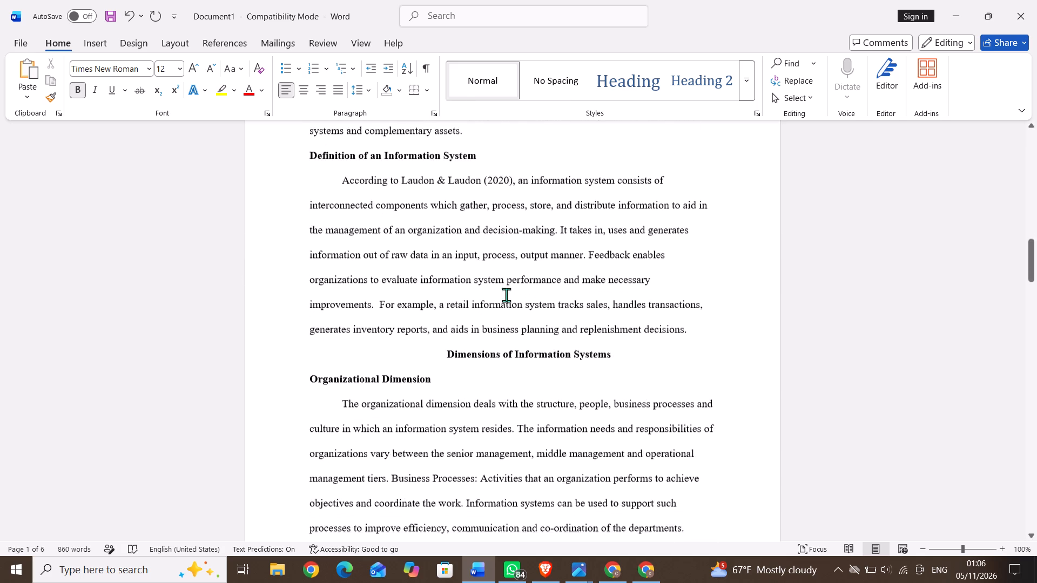
{"action": "scroll", "coordinate": [506, 295], "scroll_direction": "down", "scroll_amount": 2}
{"action": "scroll", "coordinate": [495, 283], "scroll_direction": "up", "scroll_amount": 1}
{"action": "scroll", "coordinate": [495, 283], "scroll_direction": "down", "scroll_amount": 1}
{"action": "scroll", "coordinate": [495, 283], "scroll_direction": "up", "scroll_amount": 4}
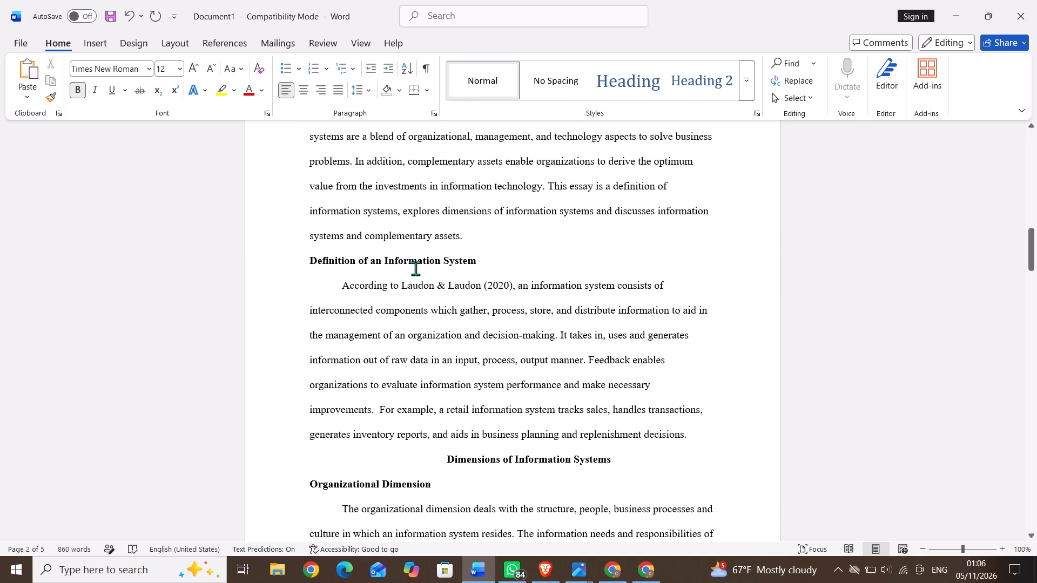
{"action": "left_click", "coordinate": [392, 265]}
{"action": "left_click", "coordinate": [305, 92]}
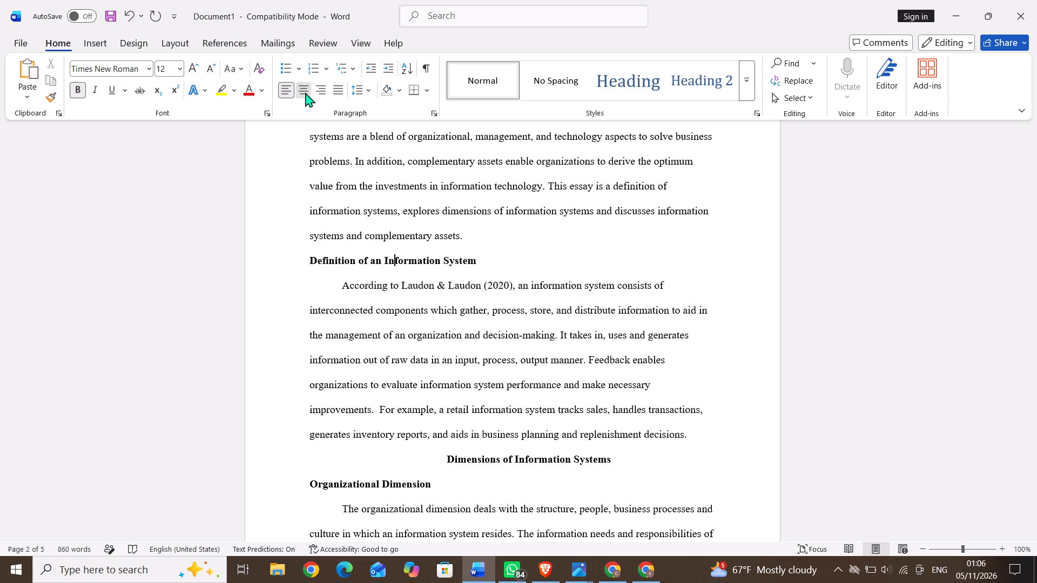
Insert three blank lines above the Reference heading to push it to the top of a separate last page.
{"action": "scroll", "coordinate": [416, 270], "scroll_direction": "down", "scroll_amount": 6}
{"action": "scroll", "coordinate": [416, 270], "scroll_direction": "up", "scroll_amount": 1}
{"action": "scroll", "coordinate": [416, 275], "scroll_direction": "down", "scroll_amount": 1}
{"action": "scroll", "coordinate": [423, 296], "scroll_direction": "up", "scroll_amount": 1}
{"action": "scroll", "coordinate": [423, 296], "scroll_direction": "down", "scroll_amount": 11}
{"action": "scroll", "coordinate": [428, 297], "scroll_direction": "up", "scroll_amount": 1}
{"action": "scroll", "coordinate": [430, 303], "scroll_direction": "down", "scroll_amount": 3}
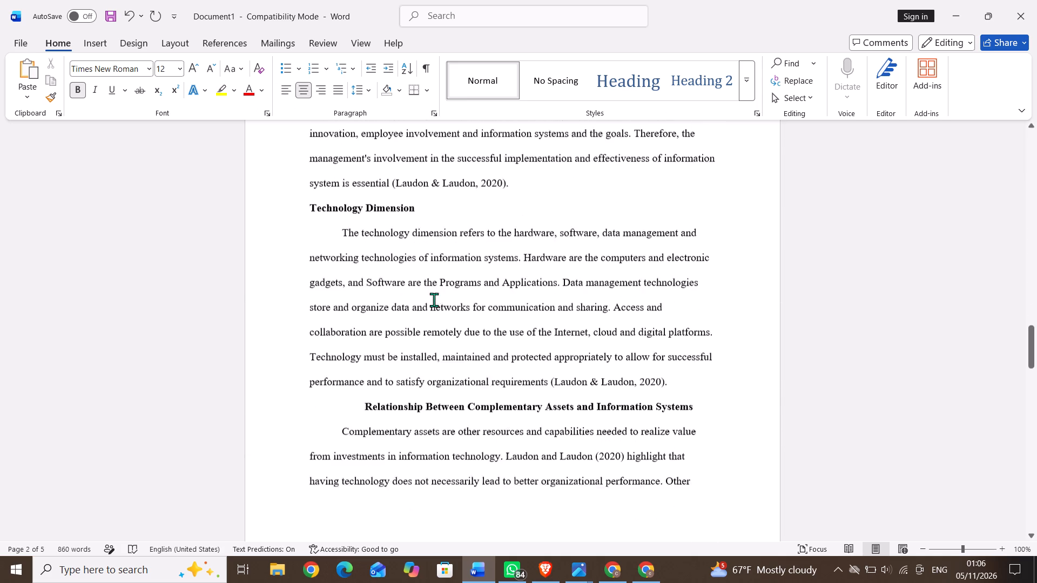
{"action": "scroll", "coordinate": [434, 300], "scroll_direction": "down", "scroll_amount": 16}
{"action": "scroll", "coordinate": [459, 306], "scroll_direction": "down", "scroll_amount": 12}
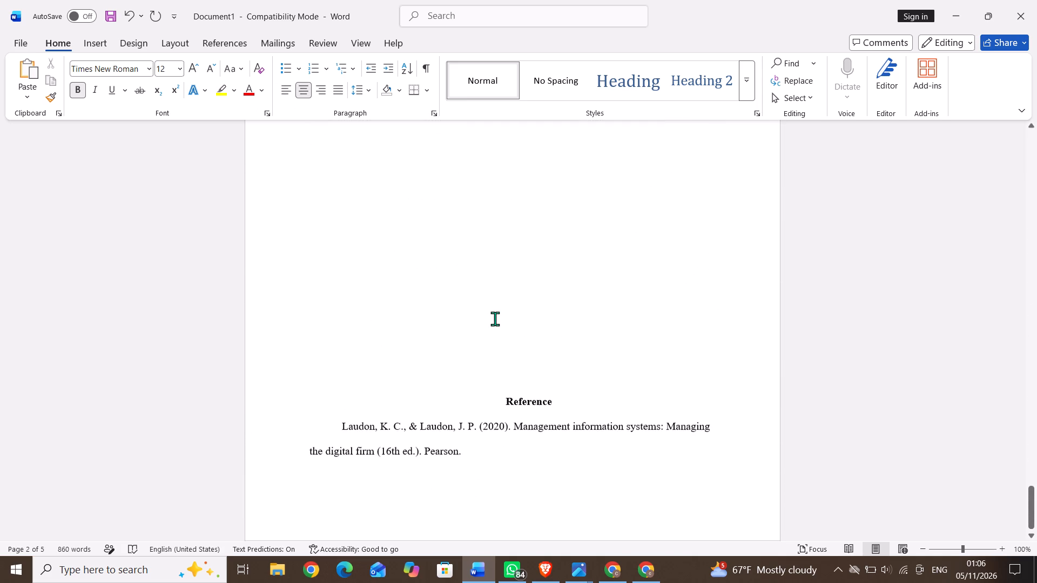
{"action": "scroll", "coordinate": [495, 318], "scroll_direction": "down", "scroll_amount": 1}
{"action": "left_click", "coordinate": [489, 337]}
{"action": "key", "text": "Return"}
{"action": "scroll", "coordinate": [488, 338], "scroll_direction": "down", "scroll_amount": 2}
{"action": "scroll", "coordinate": [488, 338], "scroll_direction": "up", "scroll_amount": 1}
{"action": "scroll", "coordinate": [488, 338], "scroll_direction": "down", "scroll_amount": 1}
{"action": "key", "text": "Return"}
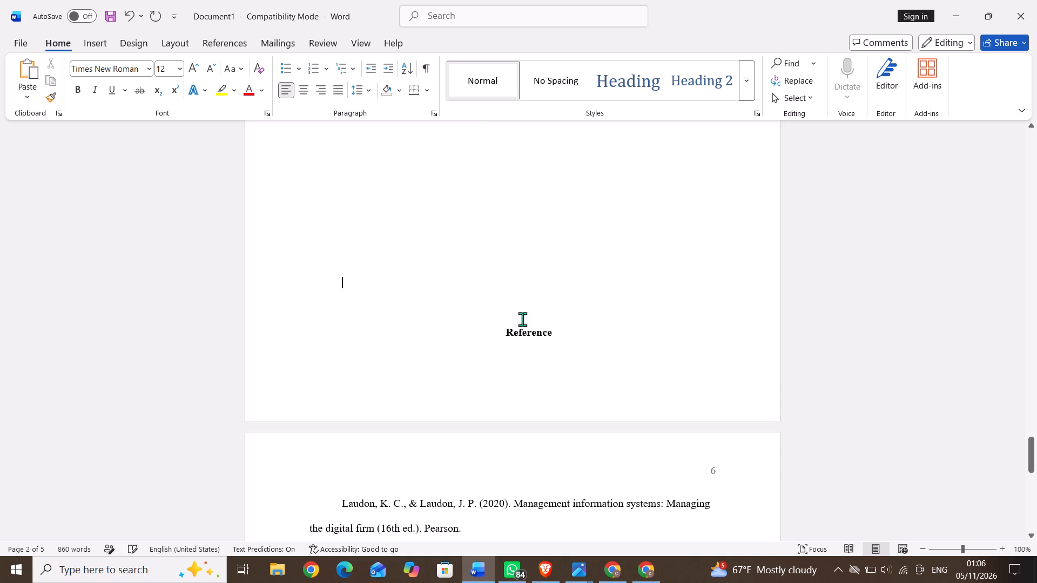
{"action": "key", "text": "Return"}
Apply a hanging indent to the textbook entry below the Reference heading.
{"action": "scroll", "coordinate": [522, 319], "scroll_direction": "up", "scroll_amount": 1}
{"action": "scroll", "coordinate": [522, 319], "scroll_direction": "down", "scroll_amount": 2}
{"action": "scroll", "coordinate": [504, 469], "scroll_direction": "down", "scroll_amount": 2}
{"action": "left_click", "coordinate": [420, 377]}
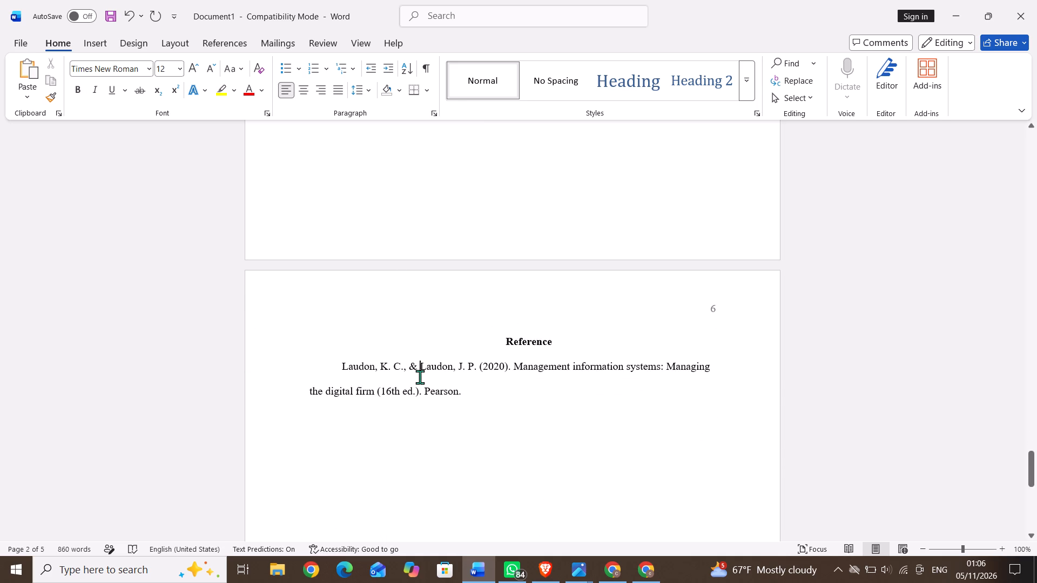
{"action": "left_click", "coordinate": [432, 115]}
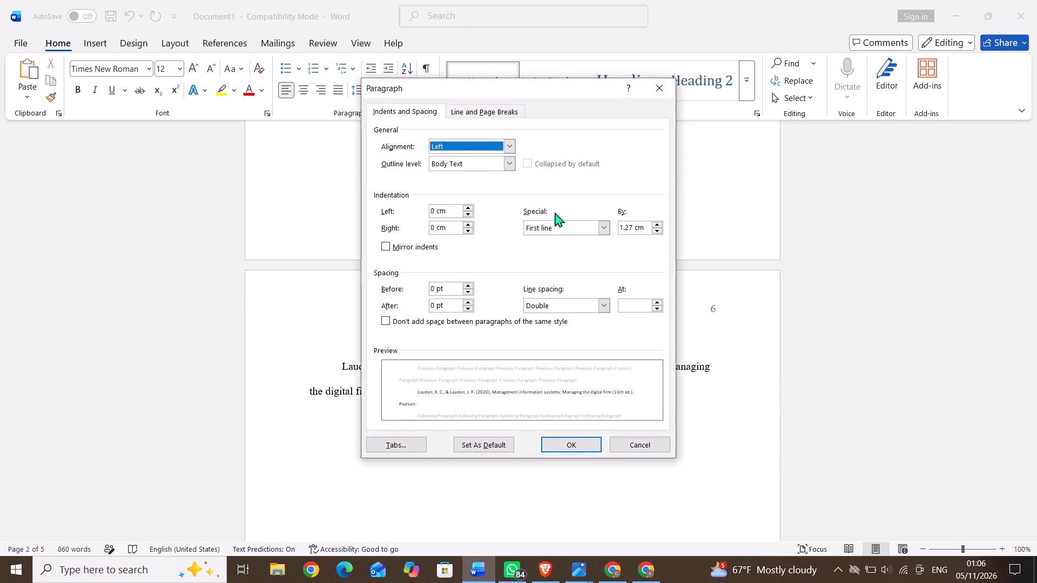
{"action": "left_click", "coordinate": [610, 223]}
{"action": "left_click", "coordinate": [605, 230]}
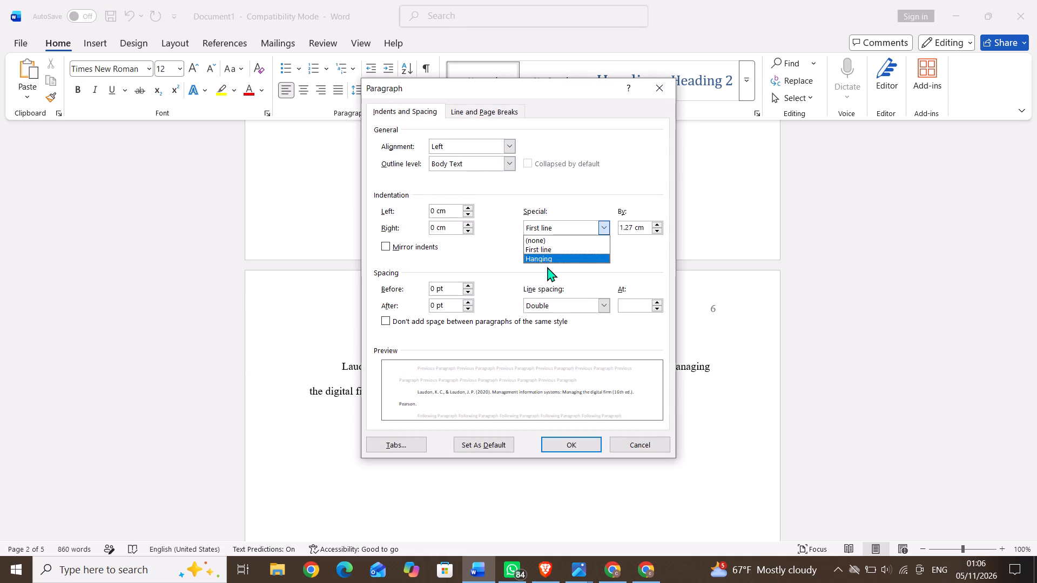
{"action": "left_click", "coordinate": [547, 267]}
{"action": "left_click", "coordinate": [601, 228]}
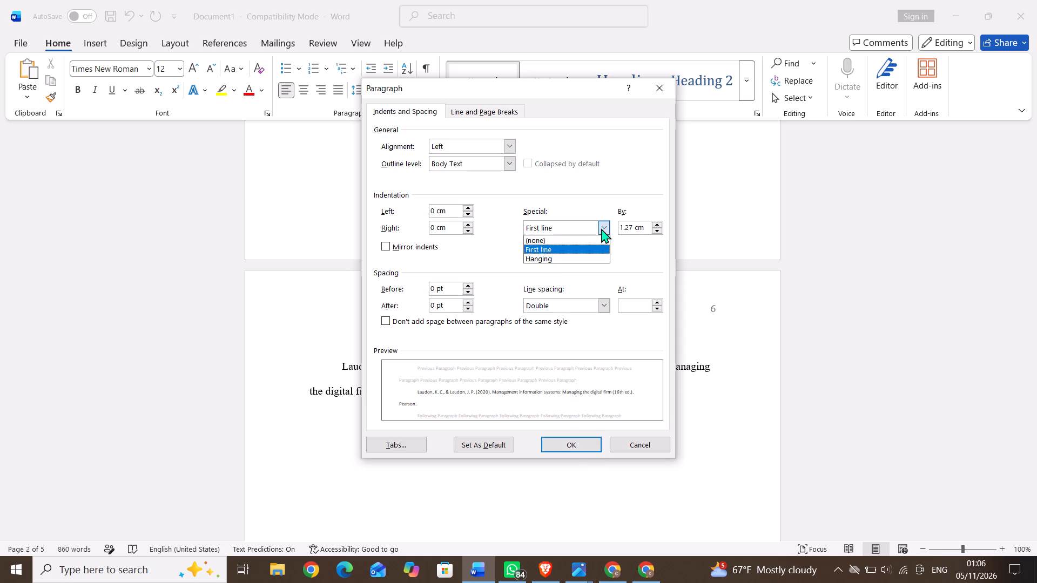
{"action": "left_click", "coordinate": [549, 256]}
{"action": "left_click", "coordinate": [584, 451]}
{"action": "left_click", "coordinate": [523, 403]}
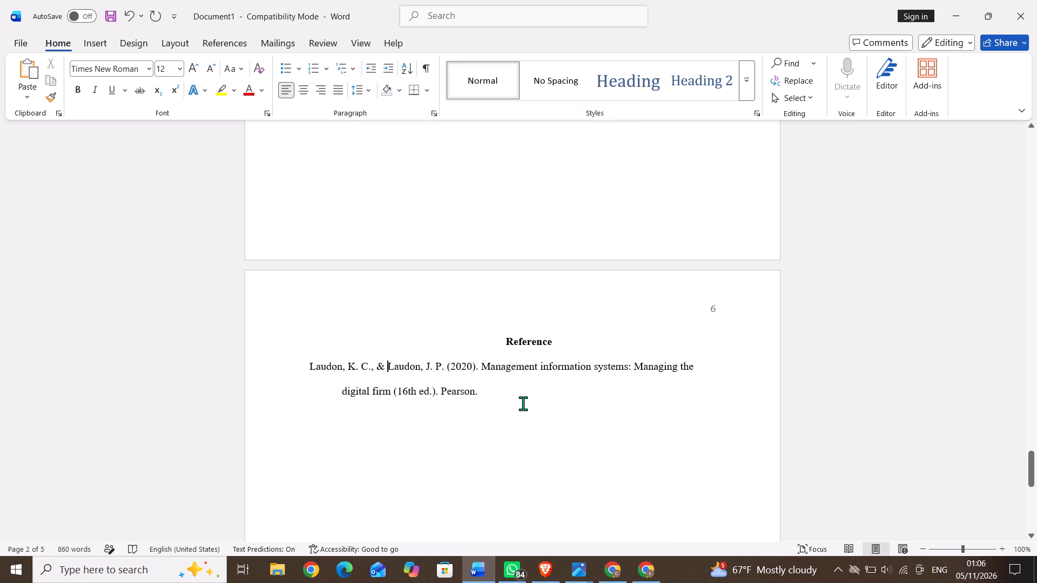
Save the essay in the Downloads folder as a Word Document named Information Systems.
{"action": "left_click", "coordinate": [28, 52]}
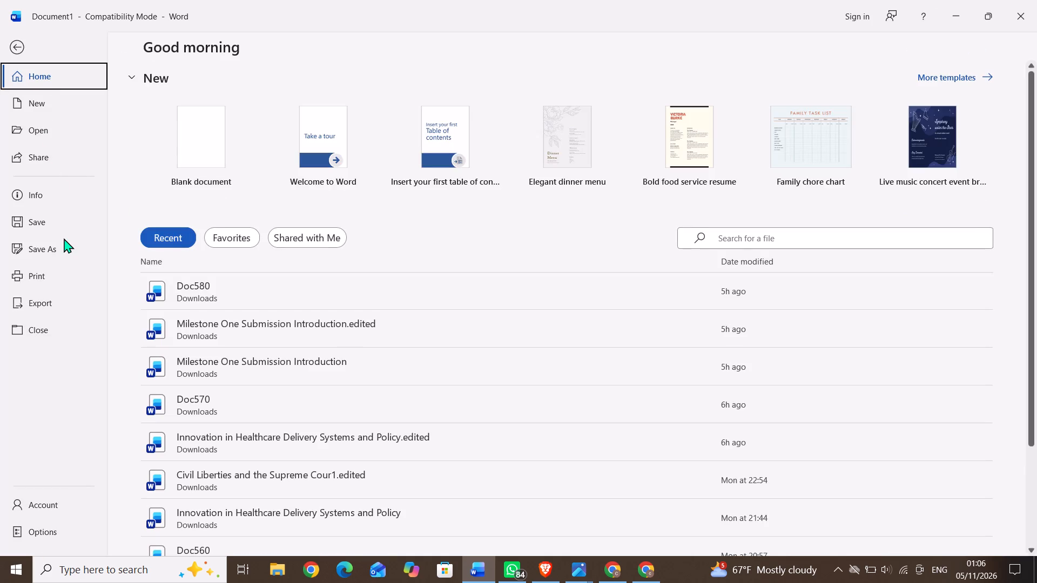
{"action": "left_click", "coordinate": [64, 238]}
{"action": "left_click", "coordinate": [174, 246]}
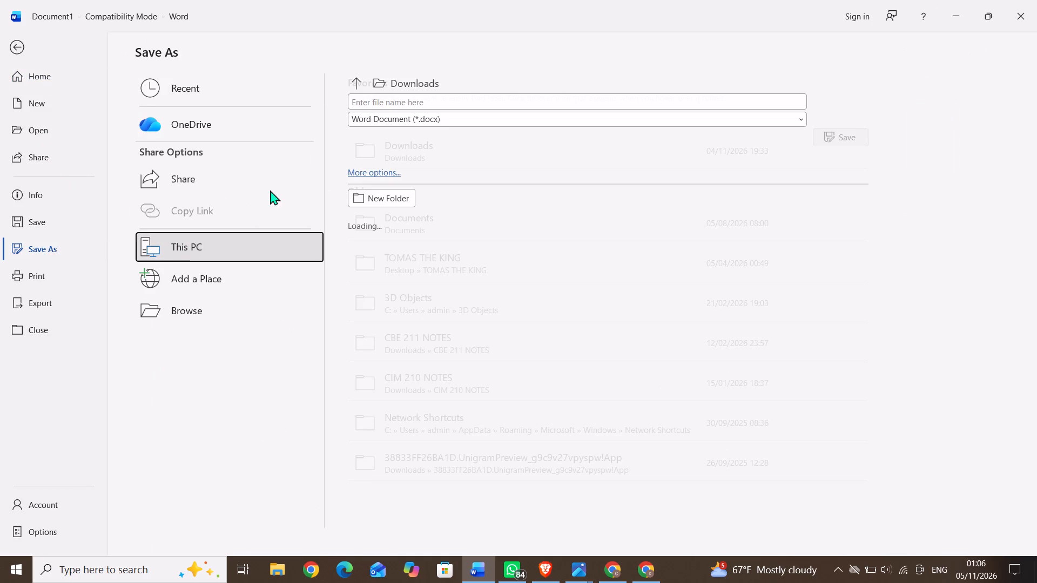
{"action": "left_click", "coordinate": [360, 176]}
{"action": "left_click", "coordinate": [361, 172]}
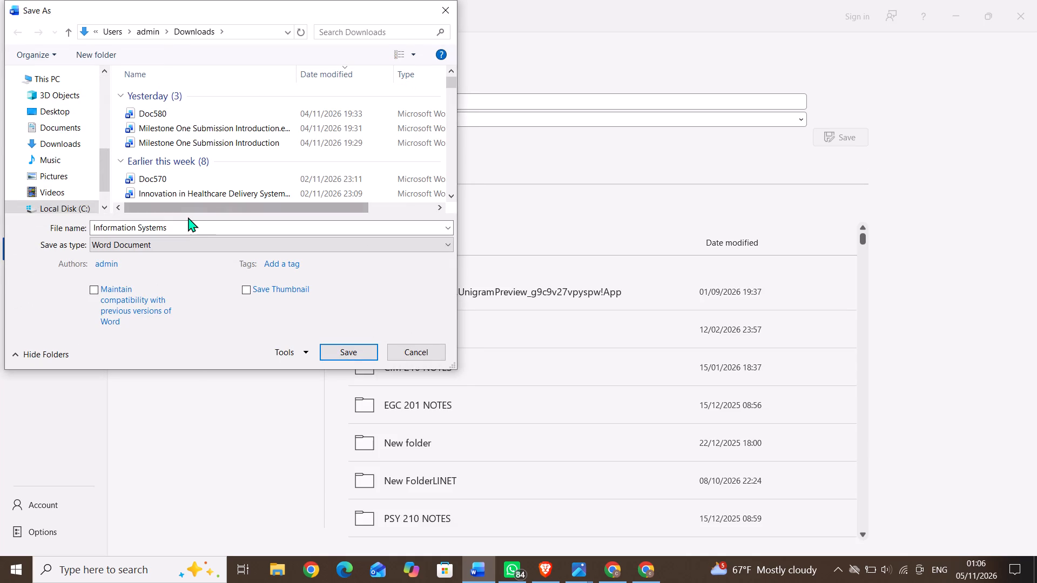
{"action": "left_click", "coordinate": [53, 141]}
{"action": "left_click", "coordinate": [351, 358]}
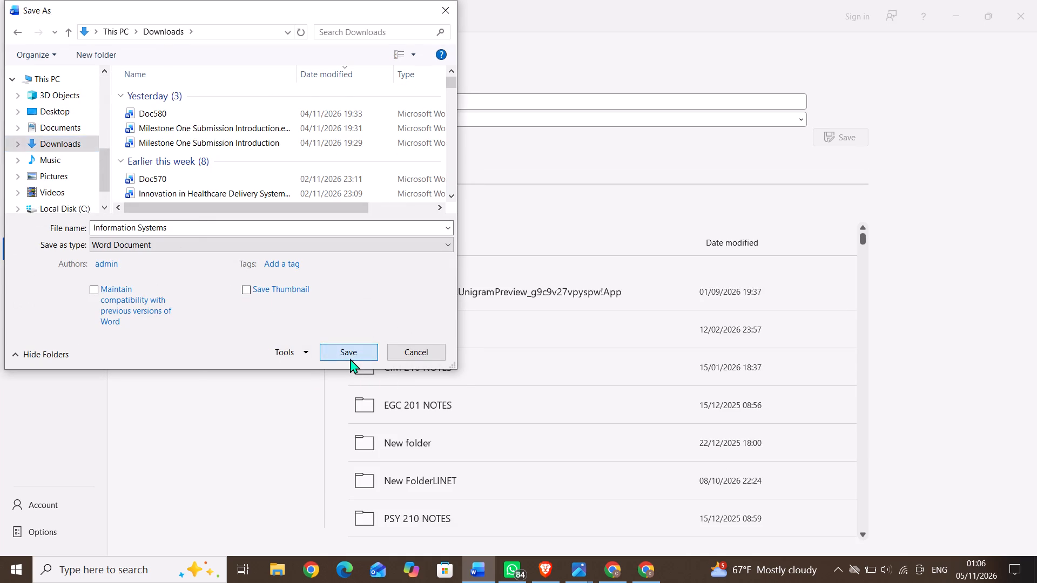
Switch to Chrome and open Grammarly in a new browser tab.
{"action": "left_click", "coordinate": [619, 564]}
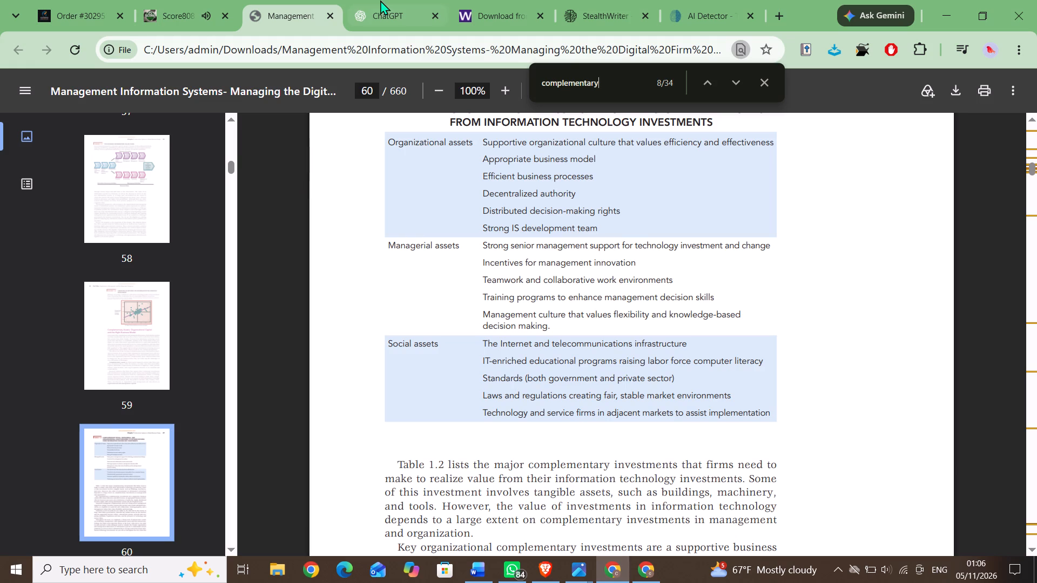
{"action": "left_click", "coordinate": [772, 12]}
{"action": "left_click", "coordinate": [131, 82]}
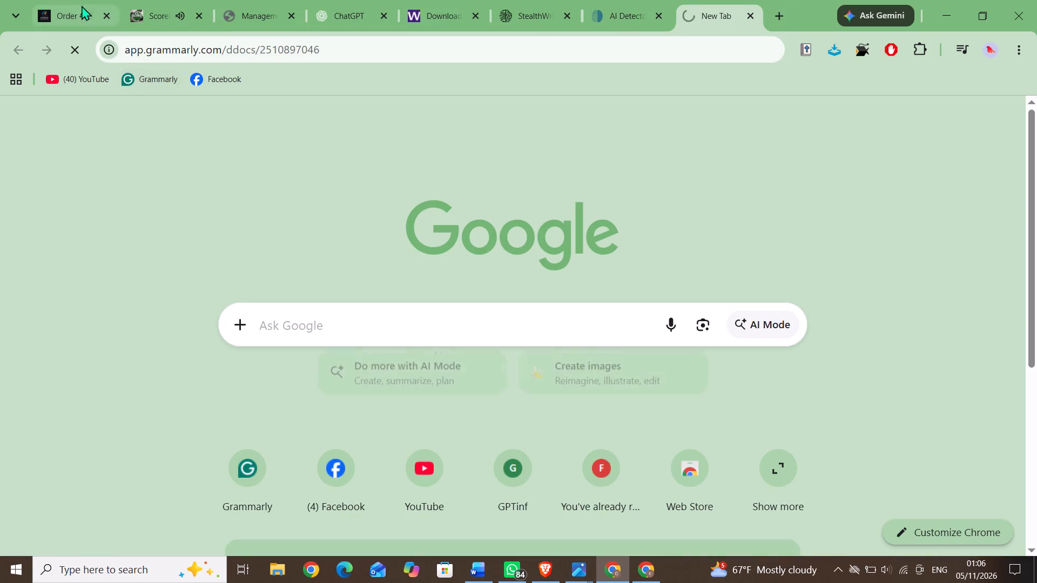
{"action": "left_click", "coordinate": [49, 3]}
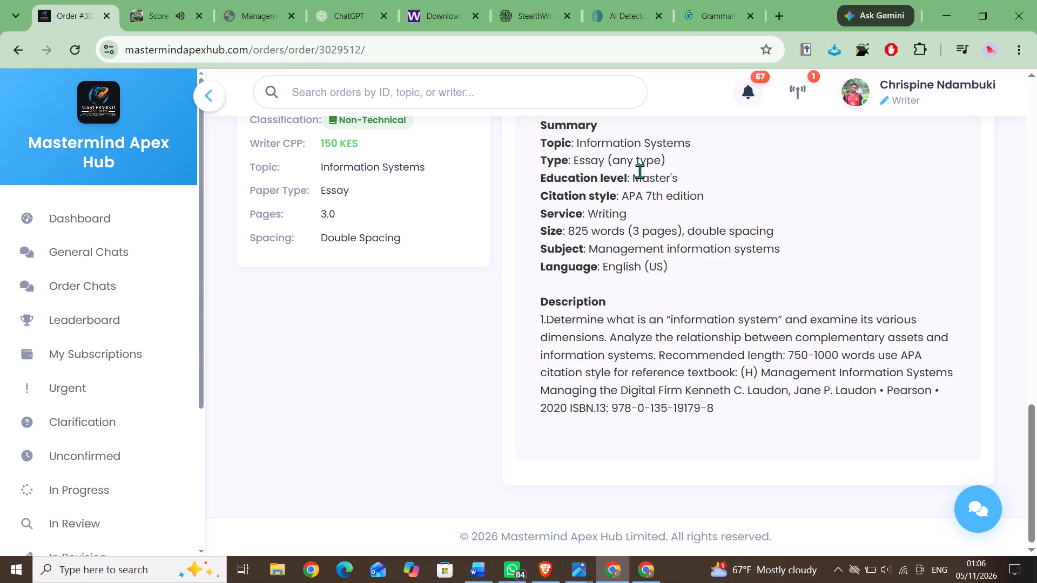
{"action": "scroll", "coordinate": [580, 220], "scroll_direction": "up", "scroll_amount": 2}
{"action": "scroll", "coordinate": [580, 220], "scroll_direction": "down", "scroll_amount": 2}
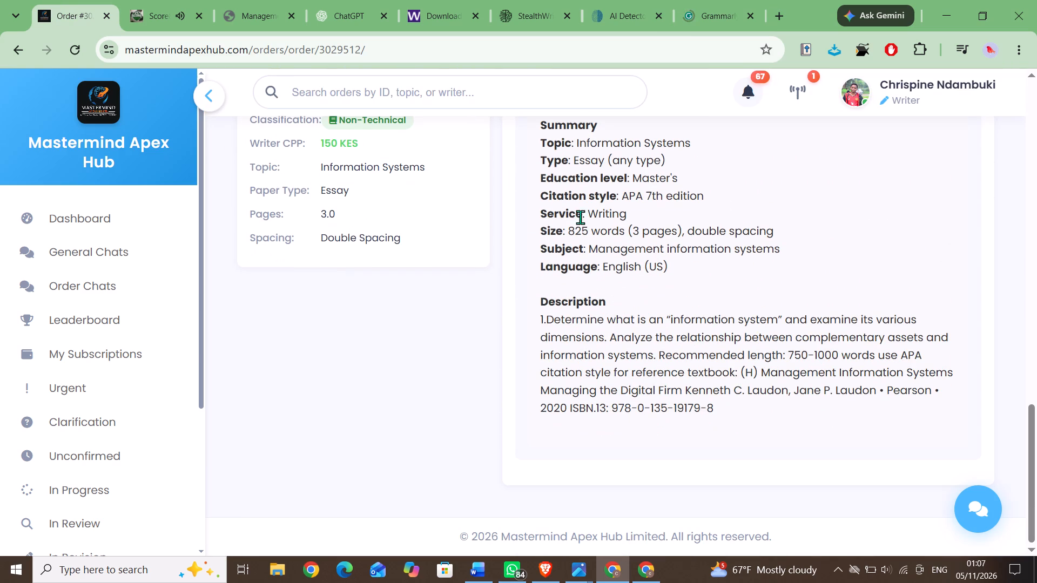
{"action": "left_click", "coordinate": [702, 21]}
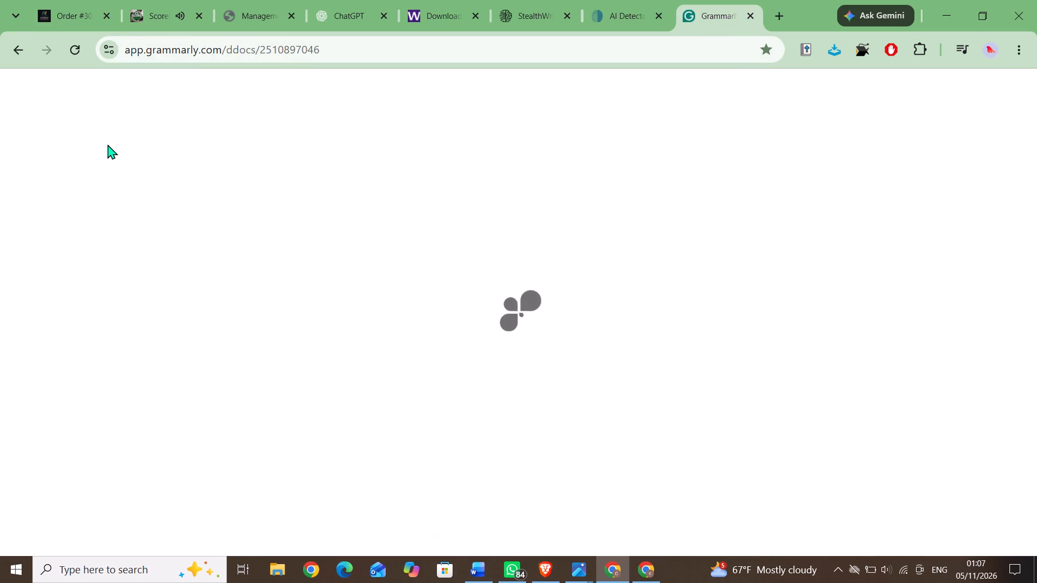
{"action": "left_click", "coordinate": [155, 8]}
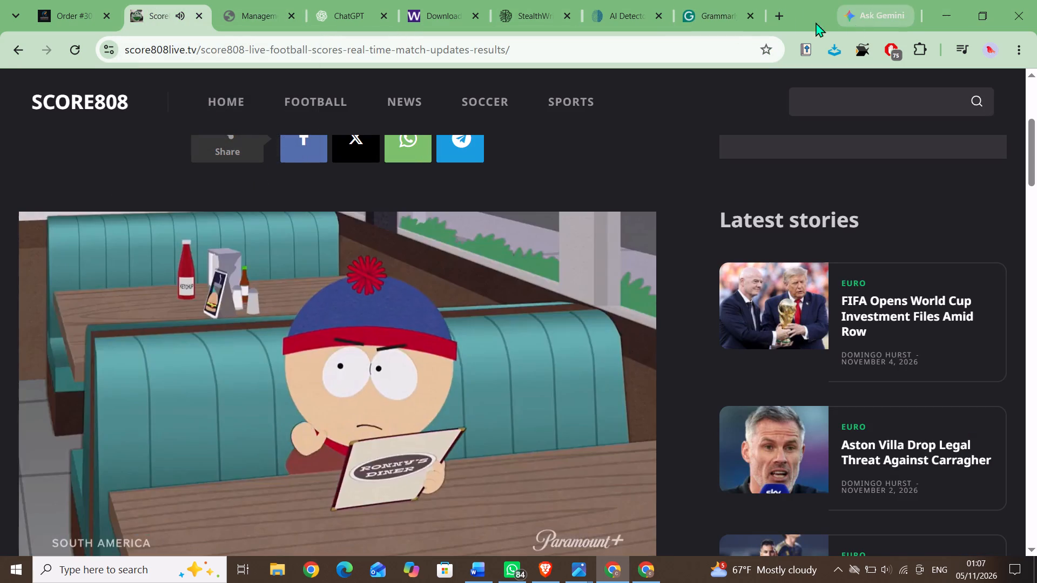
Upload the Information Systems document from the Downloads folder to Grammarly.
{"action": "left_click", "coordinate": [691, 15]}
{"action": "left_click", "coordinate": [544, 385]}
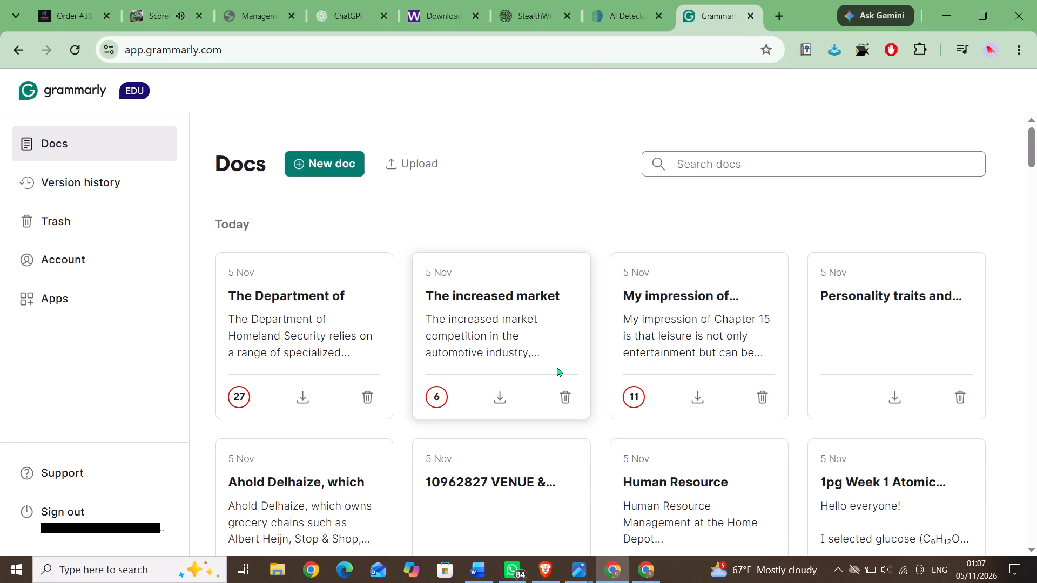
{"action": "left_click", "coordinate": [428, 165]}
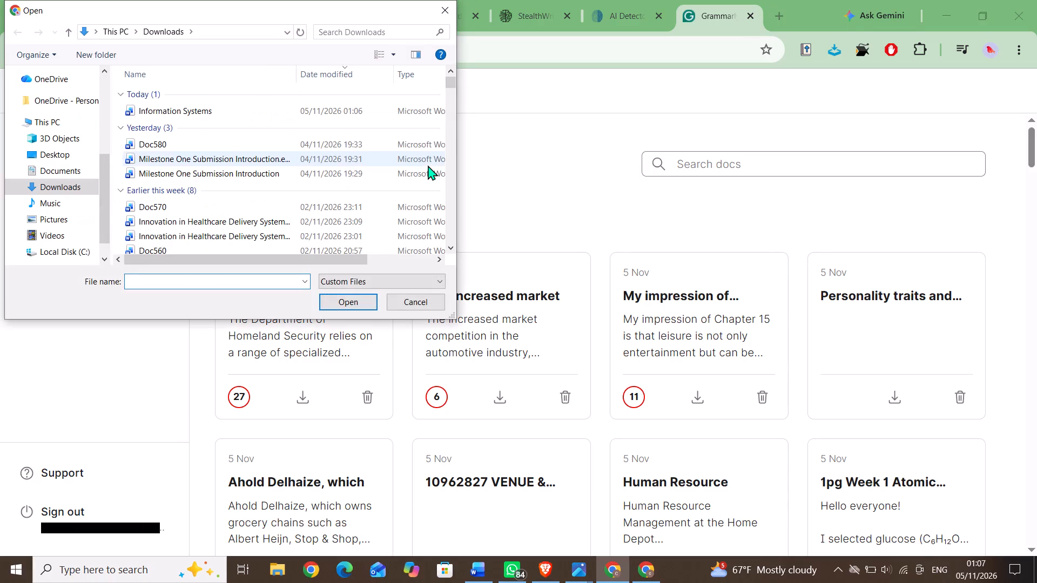
{"action": "left_click", "coordinate": [257, 116]}
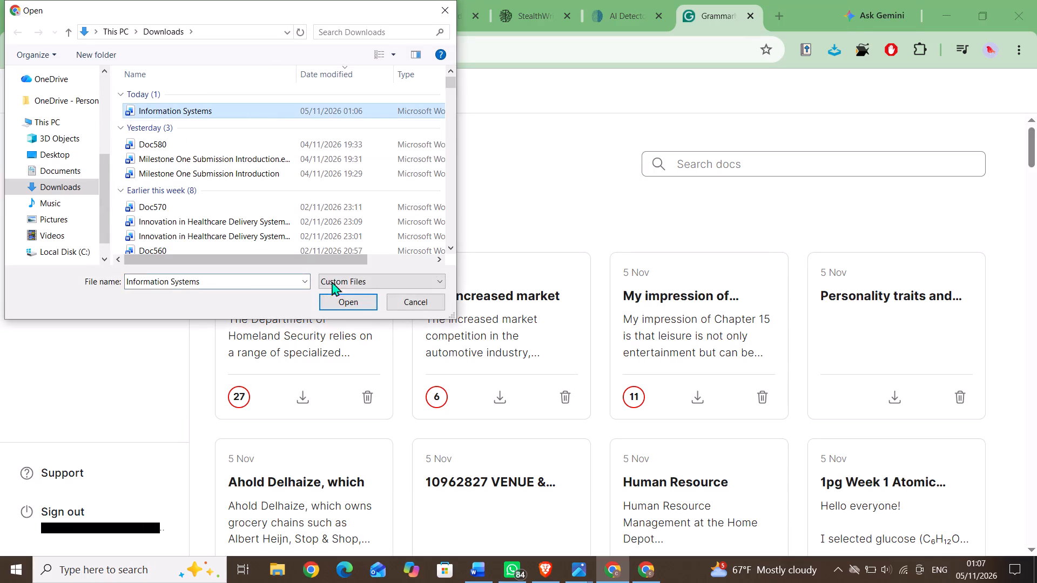
{"action": "left_click", "coordinate": [342, 302]}
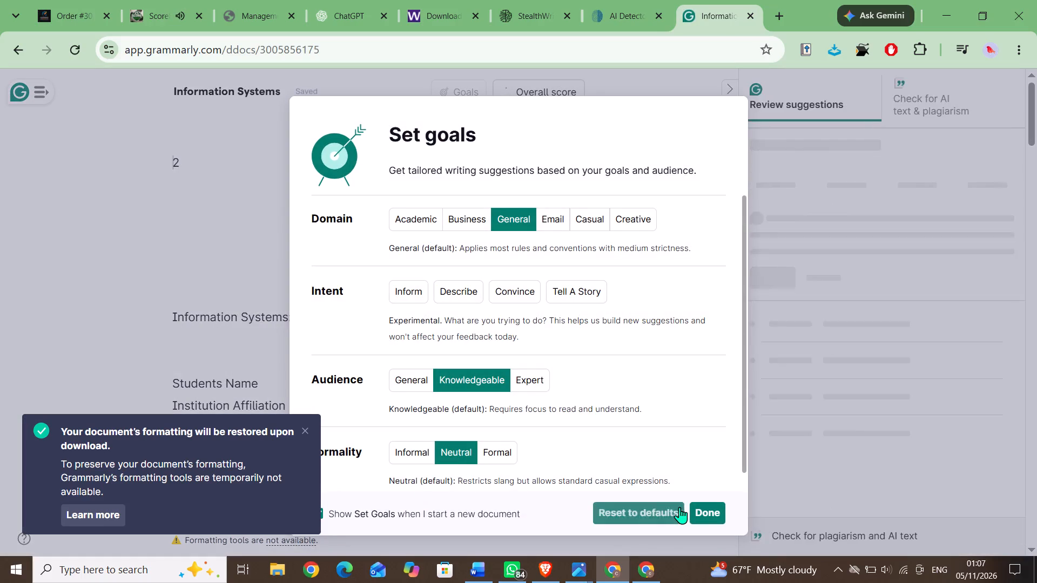
Reset the document's writing goals to their defaults and finish the goal setup.
{"action": "left_click", "coordinate": [679, 507]}
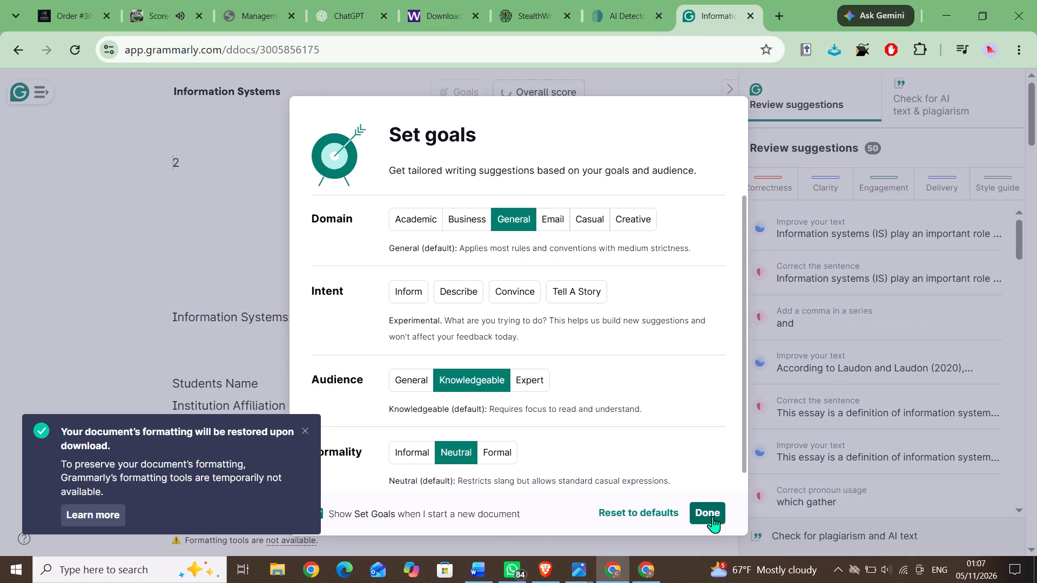
{"action": "left_click", "coordinate": [712, 516]}
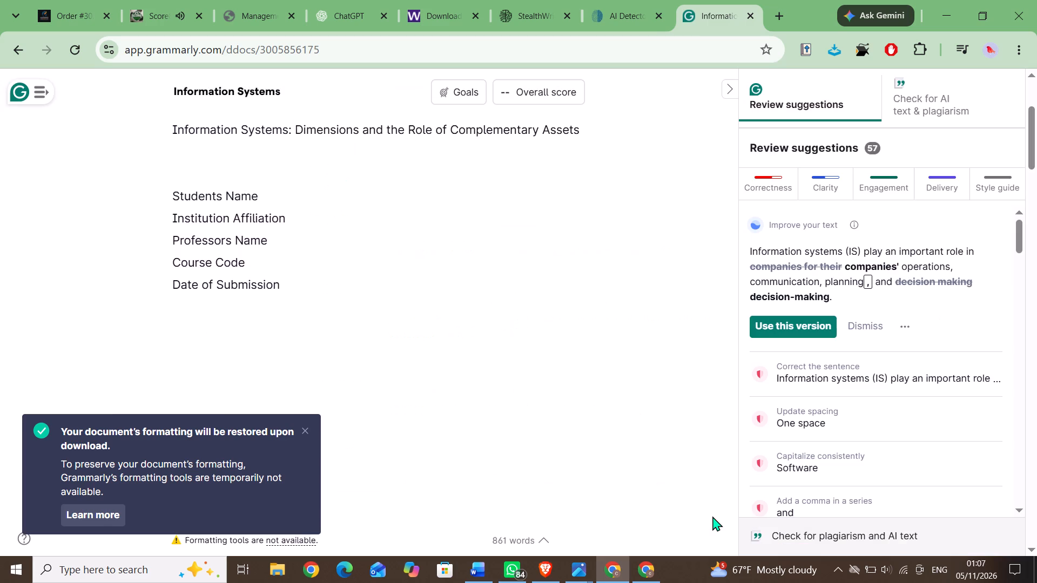
For the essay's final sentence, dismiss the Improve your text suggestion and accept the Correct the sentence version.
{"action": "scroll", "coordinate": [821, 371], "scroll_direction": "down", "scroll_amount": 3}
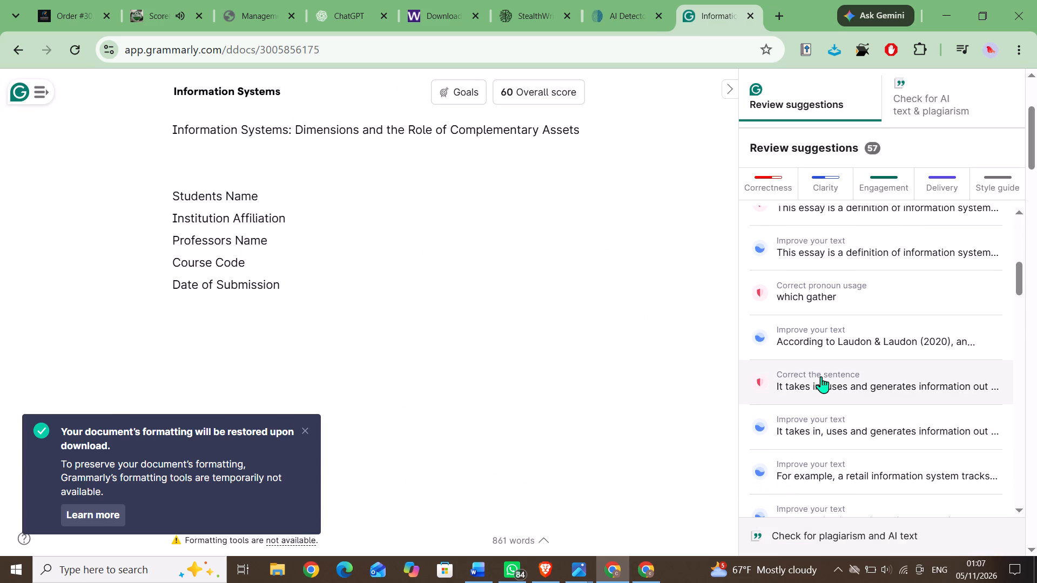
{"action": "scroll", "coordinate": [821, 376], "scroll_direction": "down", "scroll_amount": 5}
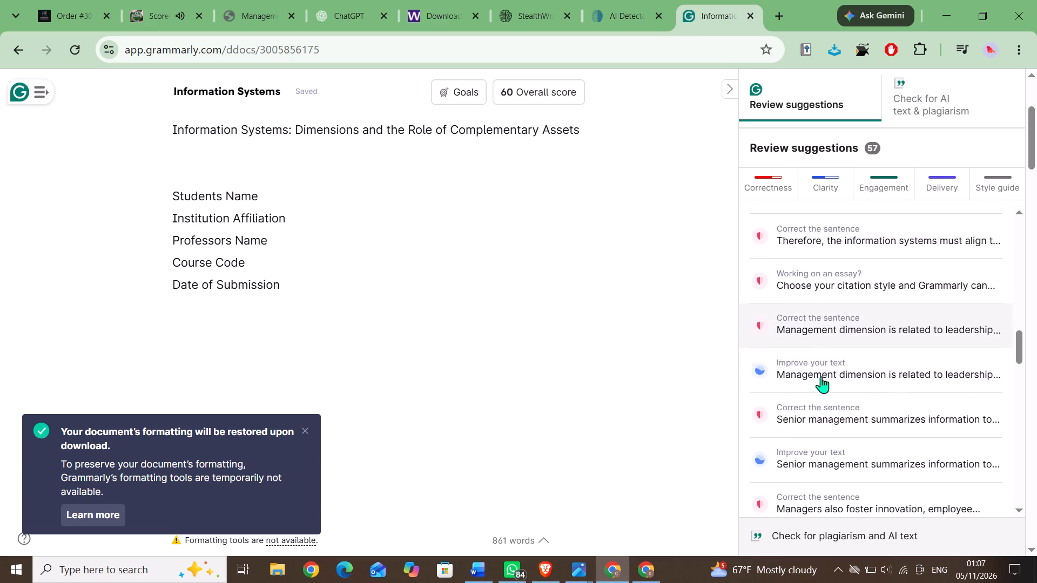
{"action": "scroll", "coordinate": [821, 376], "scroll_direction": "down", "scroll_amount": 5}
{"action": "scroll", "coordinate": [821, 376], "scroll_direction": "up", "scroll_amount": 1}
{"action": "scroll", "coordinate": [817, 388], "scroll_direction": "down", "scroll_amount": 7}
{"action": "scroll", "coordinate": [806, 435], "scroll_direction": "down", "scroll_amount": 7}
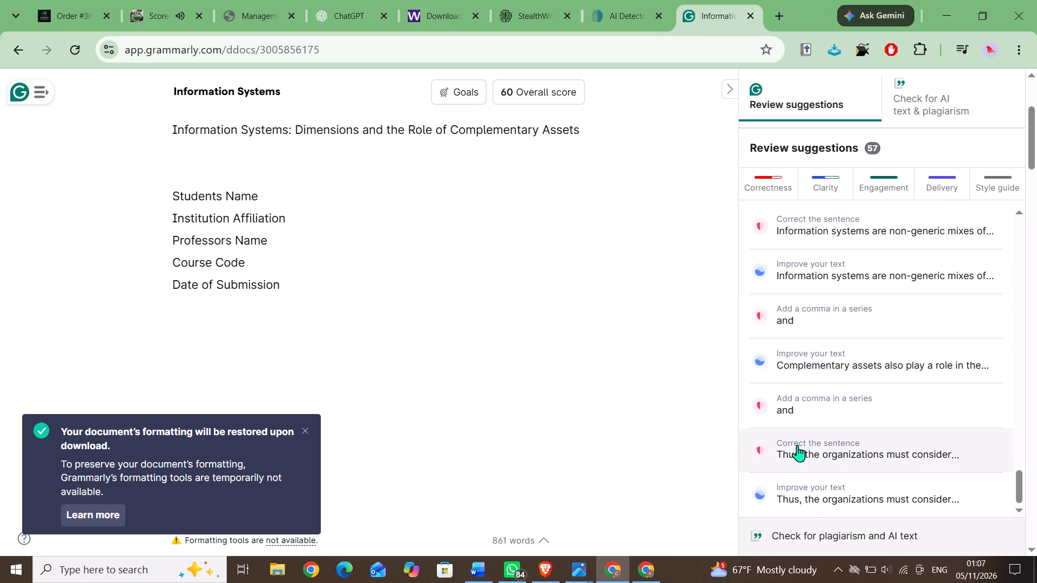
{"action": "scroll", "coordinate": [797, 445], "scroll_direction": "down", "scroll_amount": 7}
{"action": "left_click", "coordinate": [773, 494]}
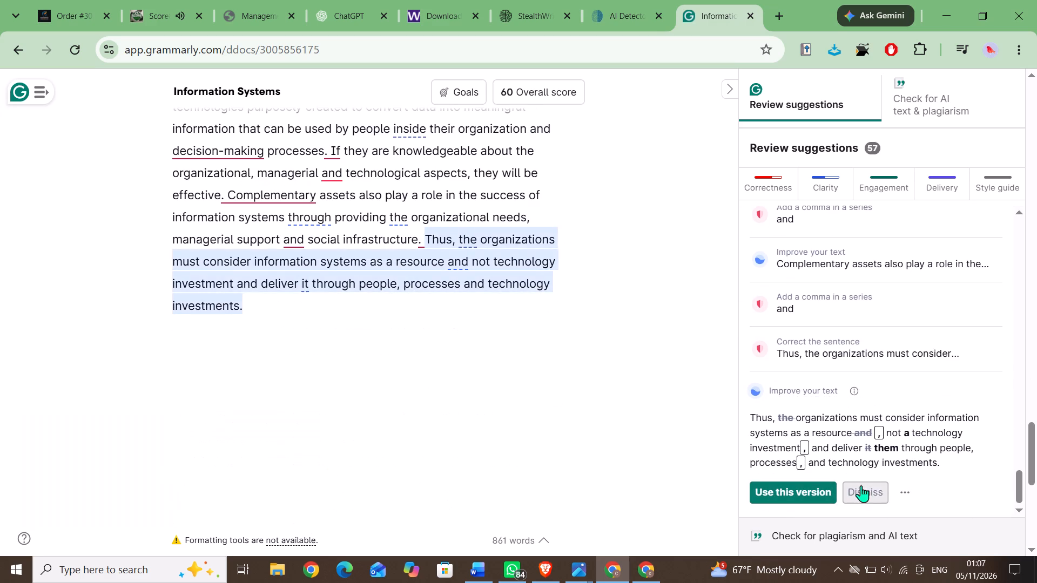
{"action": "left_click", "coordinate": [870, 487]}
{"action": "left_click", "coordinate": [771, 493]}
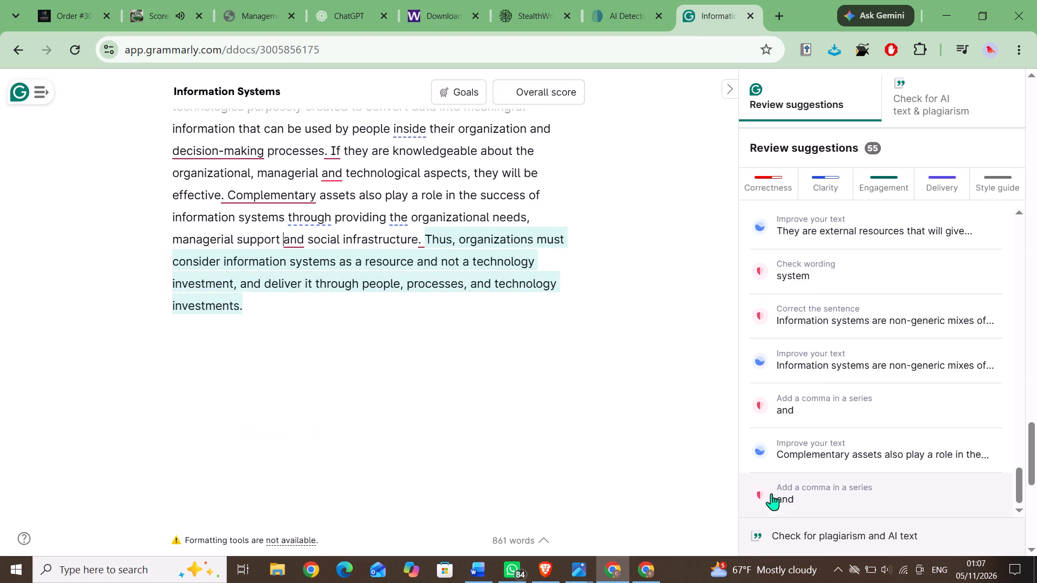
In the Conclusion, accept the series commas after "support" and "managerial" and the first sentence's correction, dismissing the Improve your text suggestions.
{"action": "left_click", "coordinate": [771, 493]}
{"action": "scroll", "coordinate": [780, 493], "scroll_direction": "down", "scroll_amount": 1}
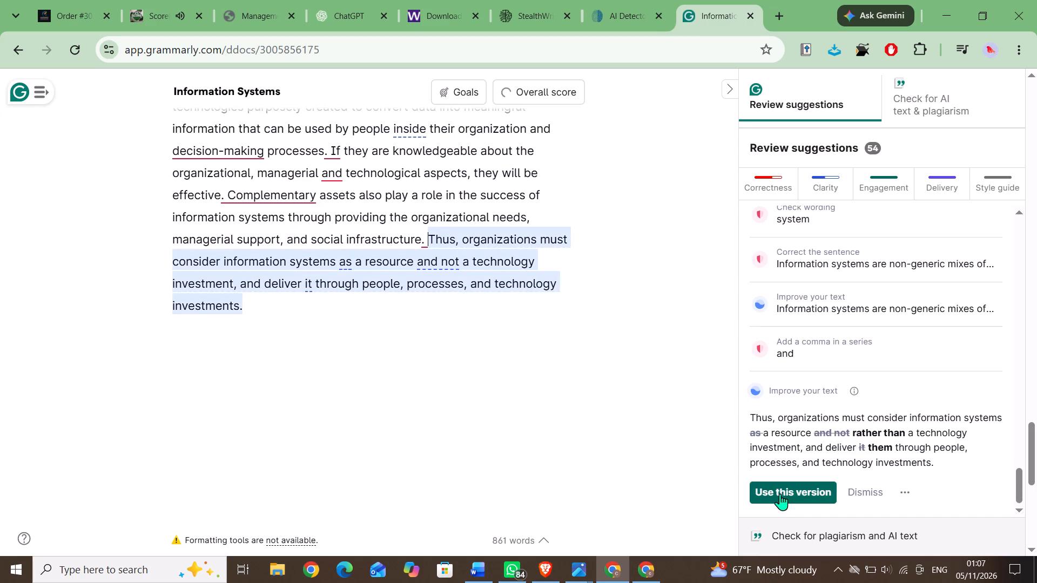
{"action": "scroll", "coordinate": [780, 493], "scroll_direction": "down", "scroll_amount": 2}
{"action": "left_click", "coordinate": [854, 486]}
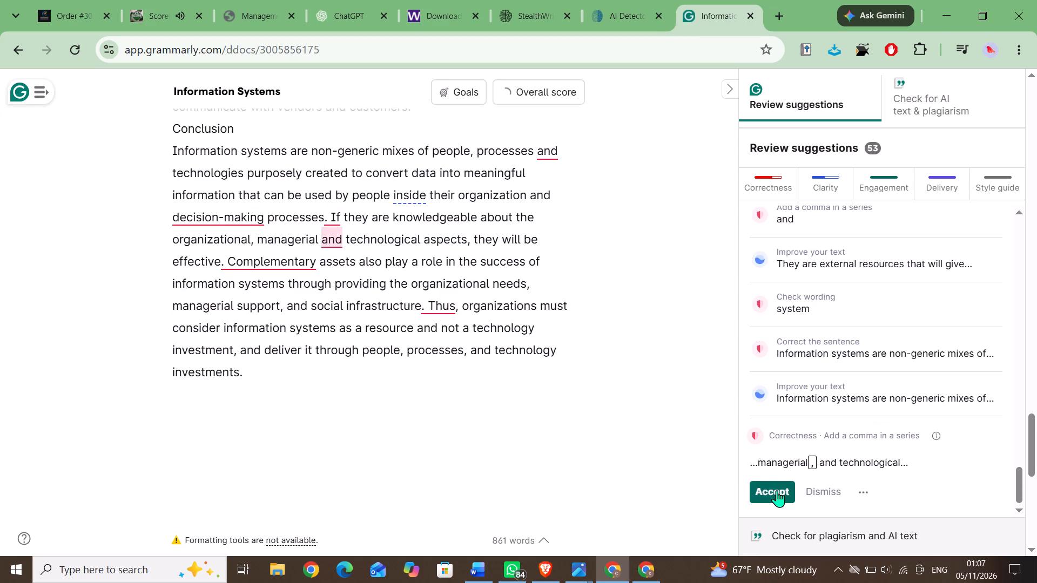
{"action": "left_click", "coordinate": [777, 490]}
{"action": "left_click", "coordinate": [859, 493]}
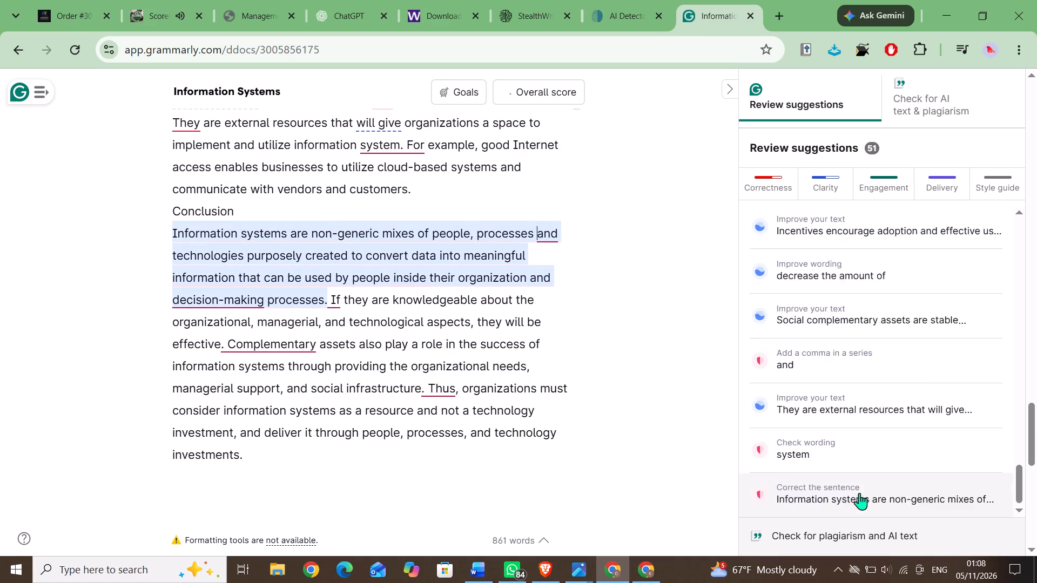
{"action": "left_click", "coordinate": [783, 492]}
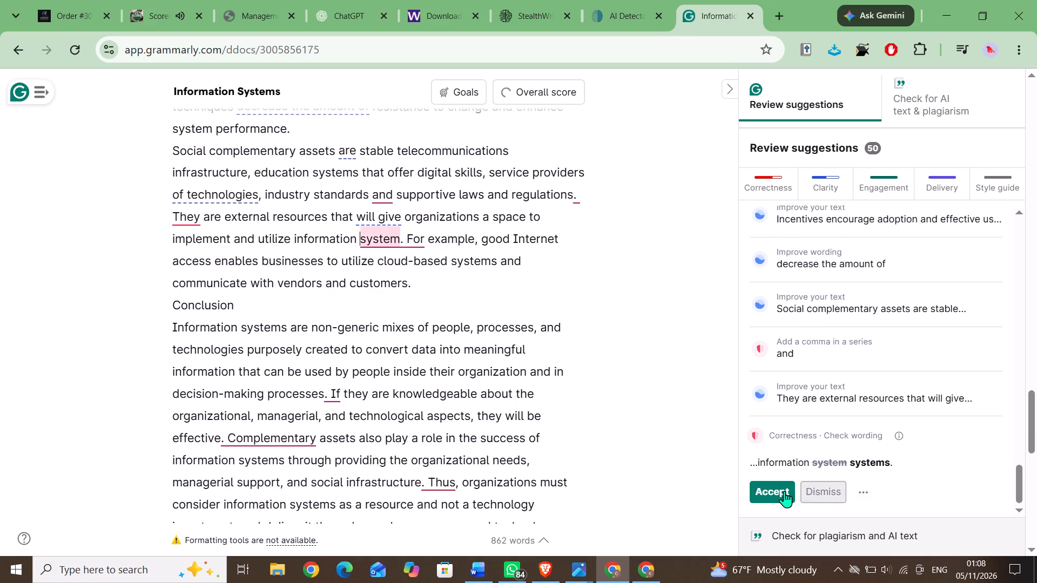
In the social complementary assets paragraph, accept "systems" and the comma after "industry standards", and dismiss both Improve your text suggestions.
{"action": "left_click", "coordinate": [775, 492]}
{"action": "left_click", "coordinate": [861, 487]}
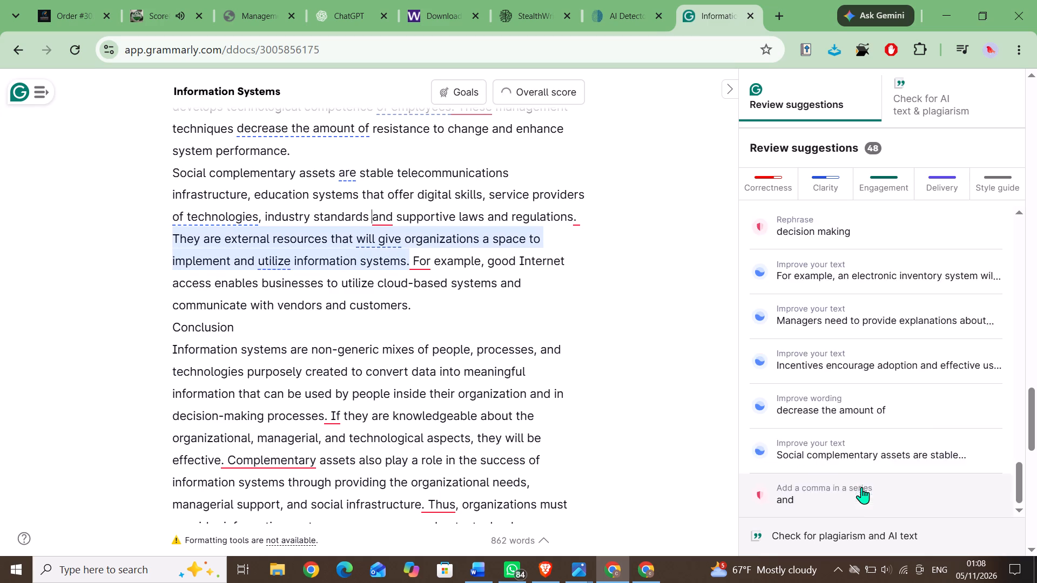
{"action": "left_click", "coordinate": [777, 488]}
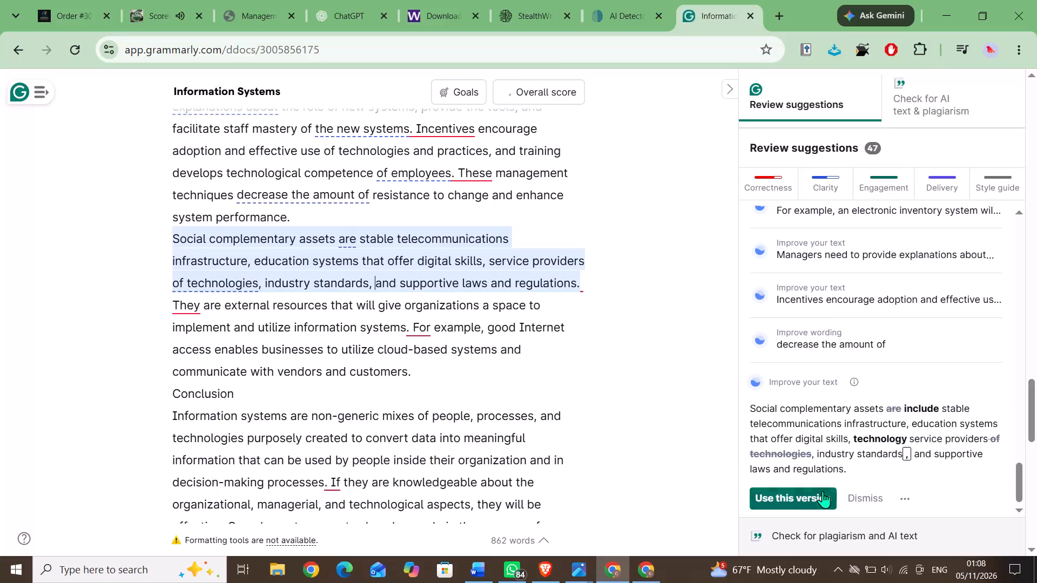
{"action": "left_click", "coordinate": [865, 501]}
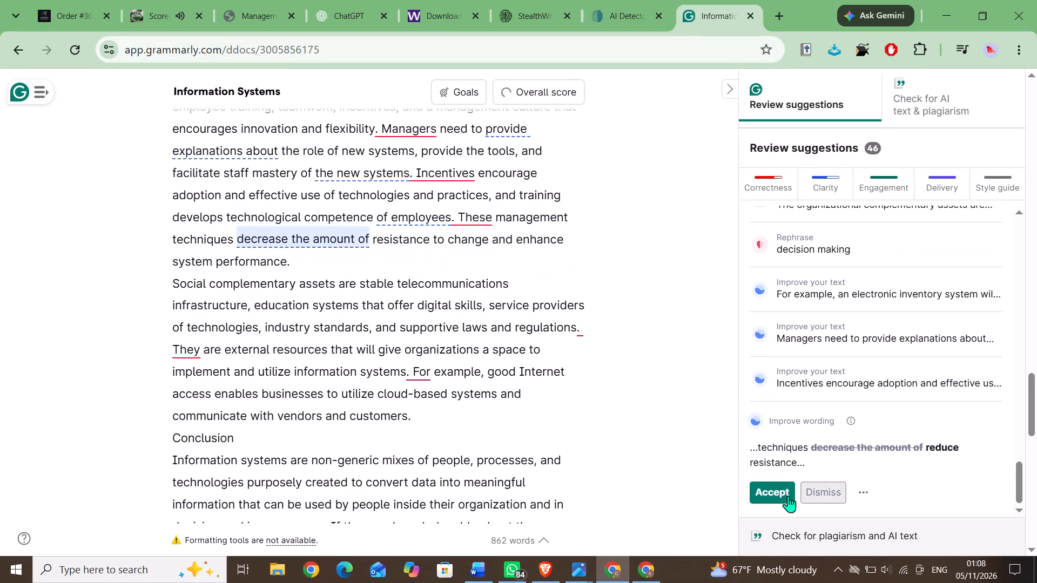
In the managerial and organizational assets paragraphs, accept "reduce" and "decision-making," and dismiss the Improve your text suggestions.
{"action": "left_click", "coordinate": [763, 493]}
{"action": "left_click", "coordinate": [868, 487]}
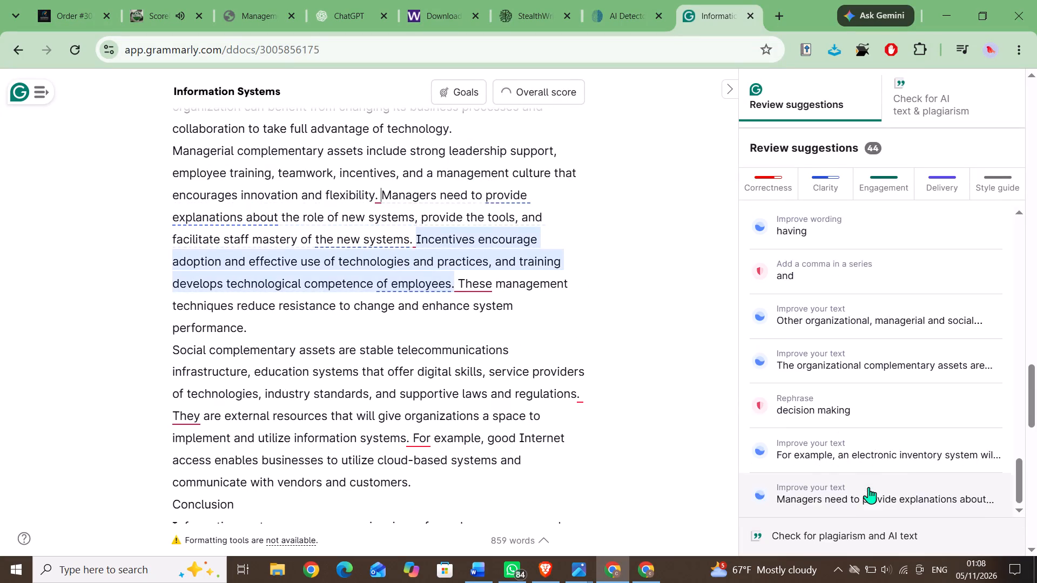
{"action": "left_click", "coordinate": [868, 487]}
{"action": "left_click", "coordinate": [868, 487]}
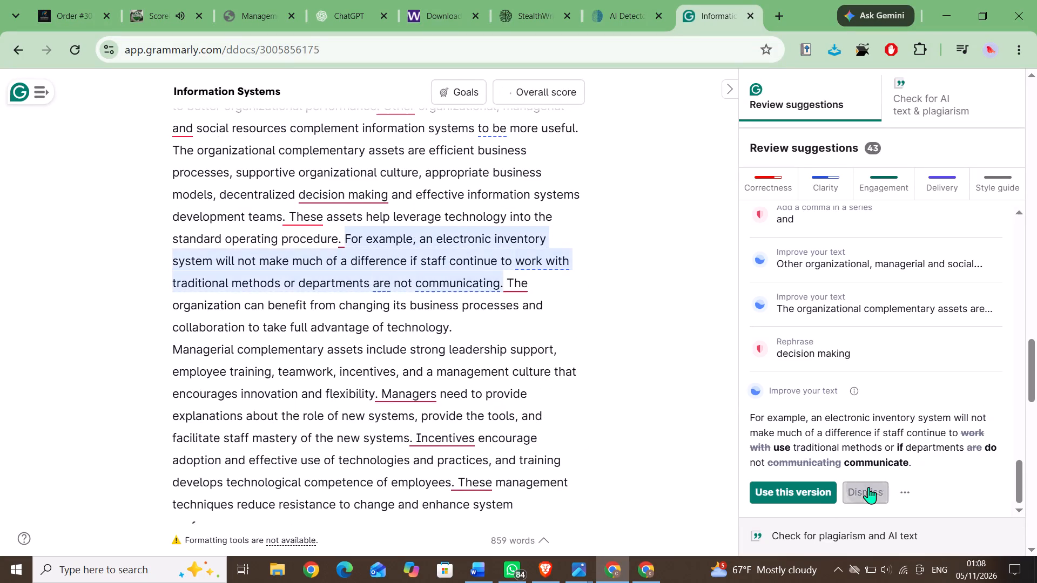
{"action": "left_click", "coordinate": [756, 493]}
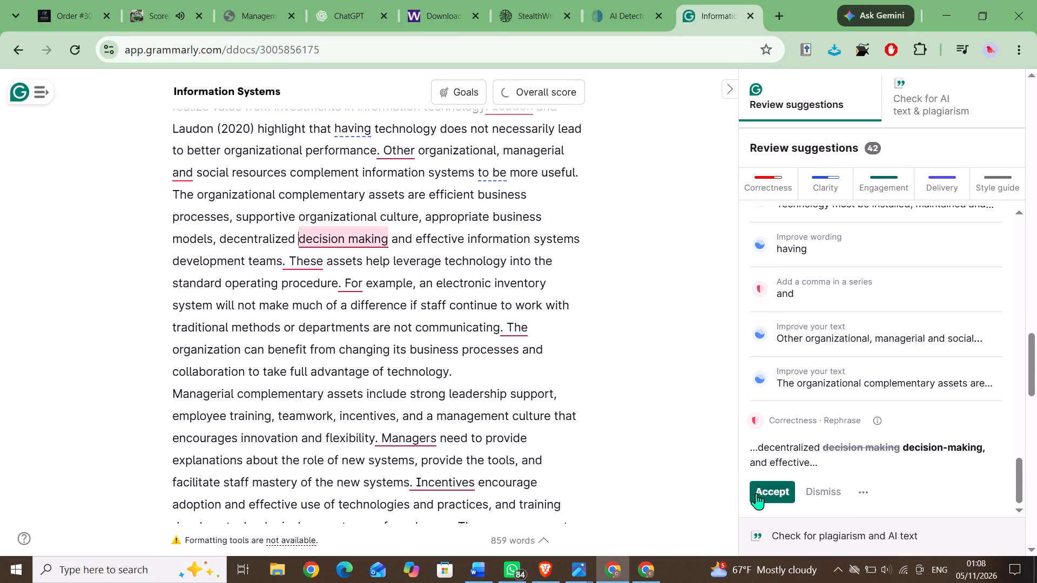
Check the live football stream on the Score808 page and return to the Grammarly document.
{"action": "left_click", "coordinate": [179, 19]}
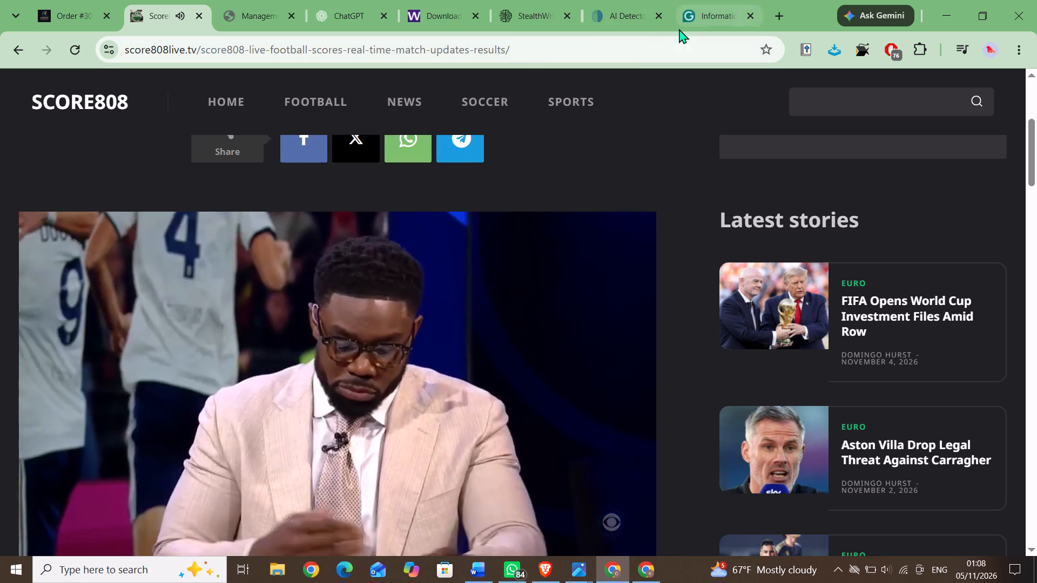
{"action": "left_click", "coordinate": [693, 25]}
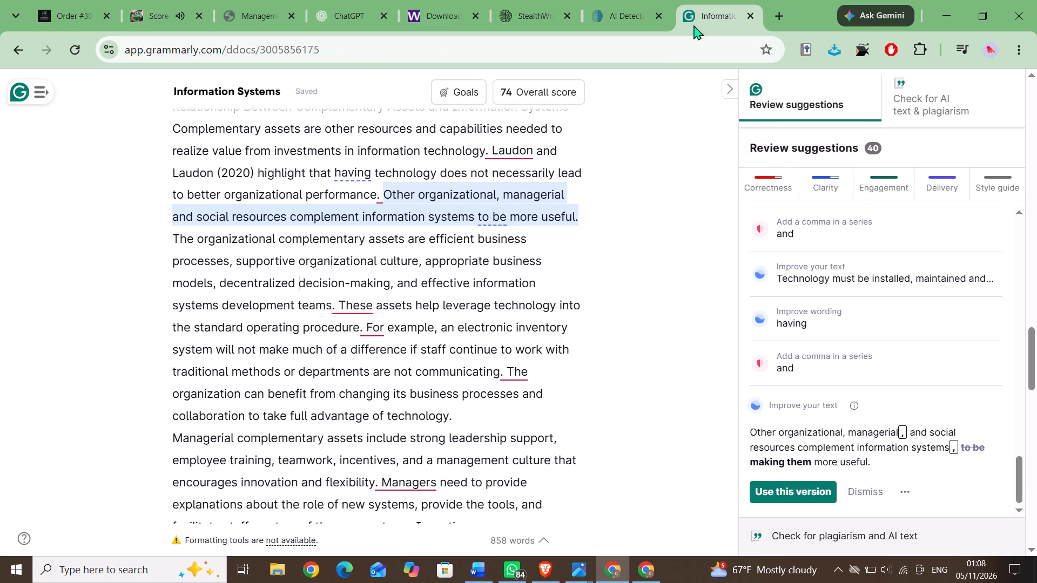
For the essay's opening sentence, dismiss the Improve your text suggestion and accept the Correct the sentence version.
{"action": "scroll", "coordinate": [656, 214], "scroll_direction": "up", "scroll_amount": 6}
{"action": "scroll", "coordinate": [967, 298], "scroll_direction": "up", "scroll_amount": 12}
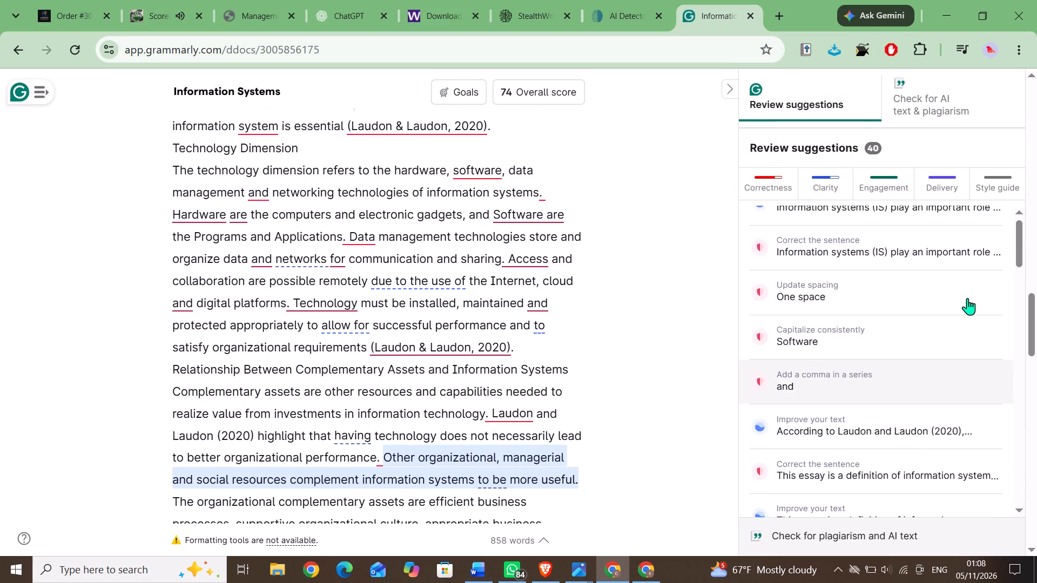
{"action": "scroll", "coordinate": [967, 298], "scroll_direction": "up", "scroll_amount": 4}
{"action": "left_click", "coordinate": [784, 227]}
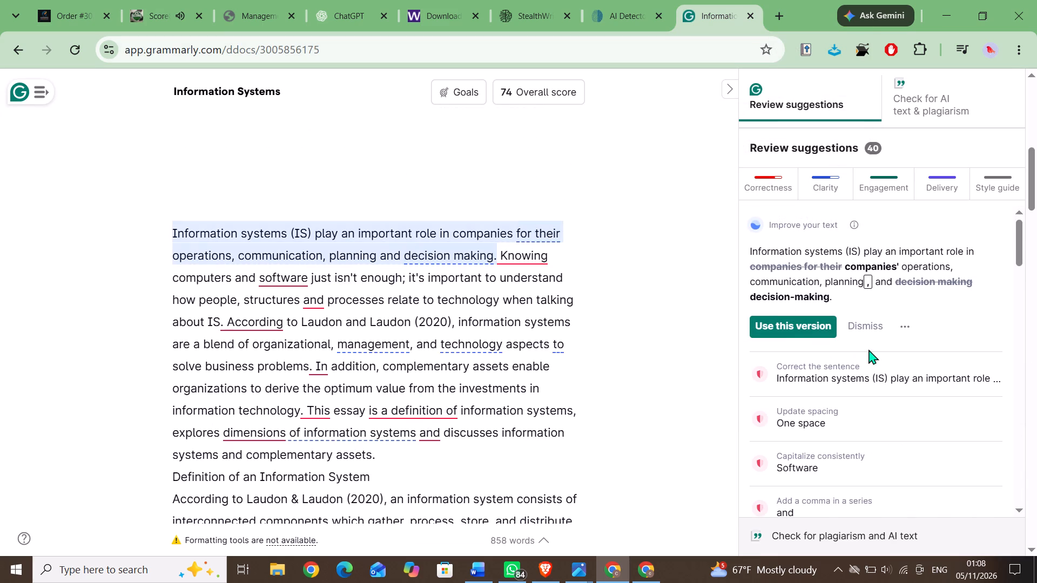
{"action": "left_click", "coordinate": [867, 324]}
{"action": "left_click", "coordinate": [770, 308]}
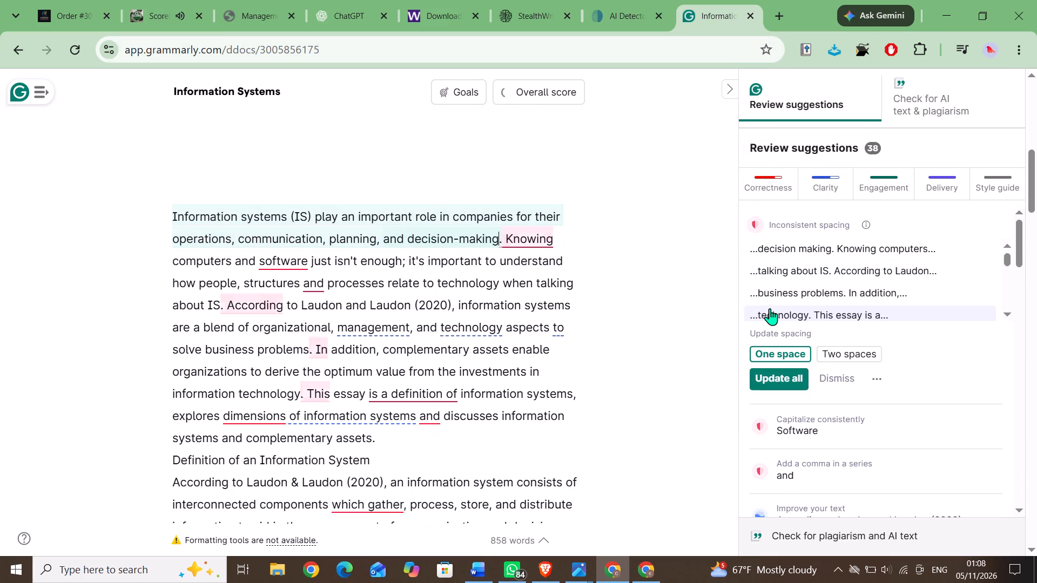
Update all inconsistent sentence spacing to one space and all instances of "software" to the capitalized "Software".
{"action": "left_click", "coordinate": [783, 428]}
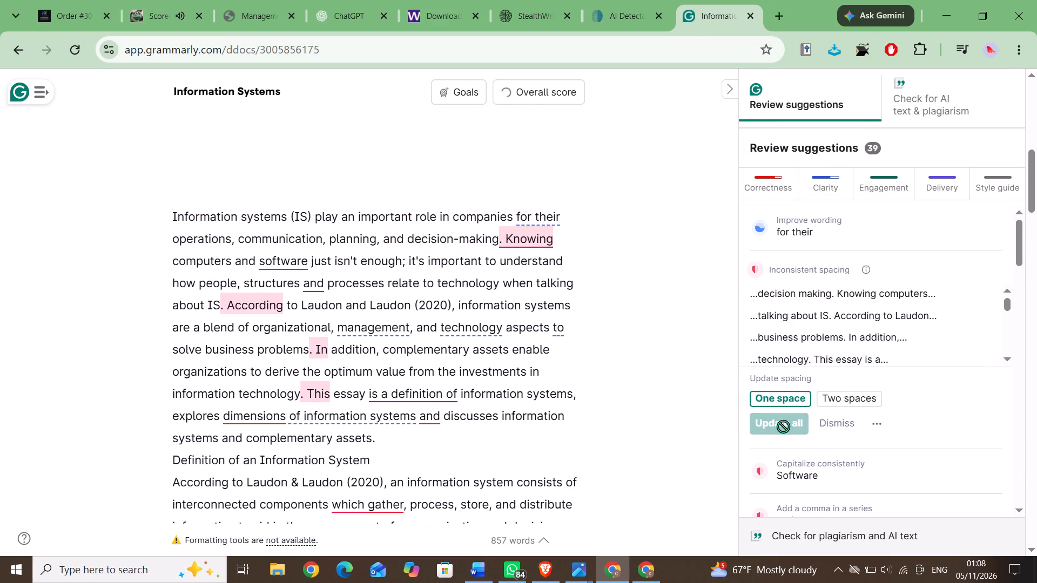
{"action": "scroll", "coordinate": [783, 426], "scroll_direction": "down", "scroll_amount": 1}
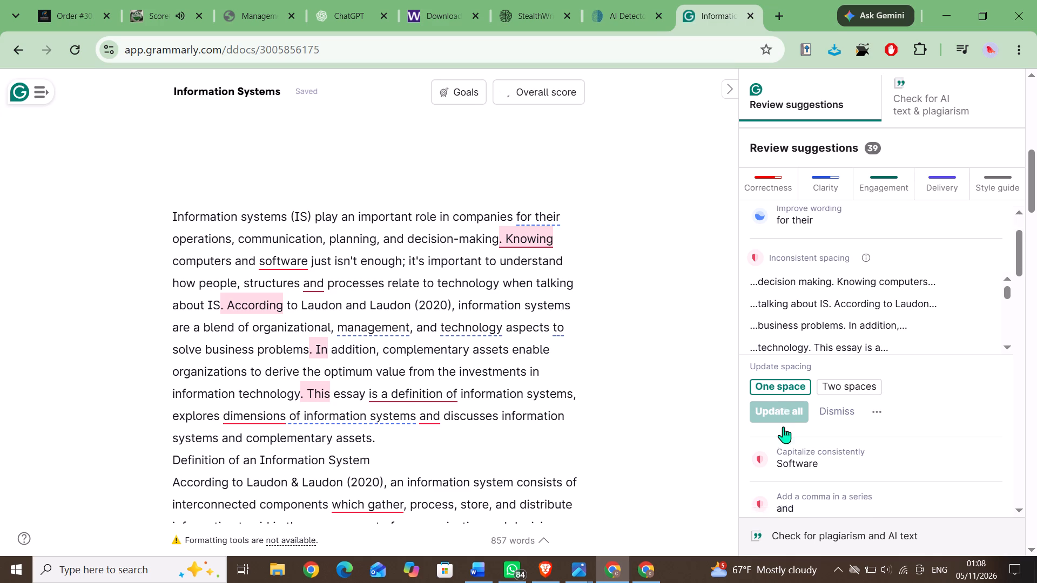
{"action": "left_click", "coordinate": [776, 348]}
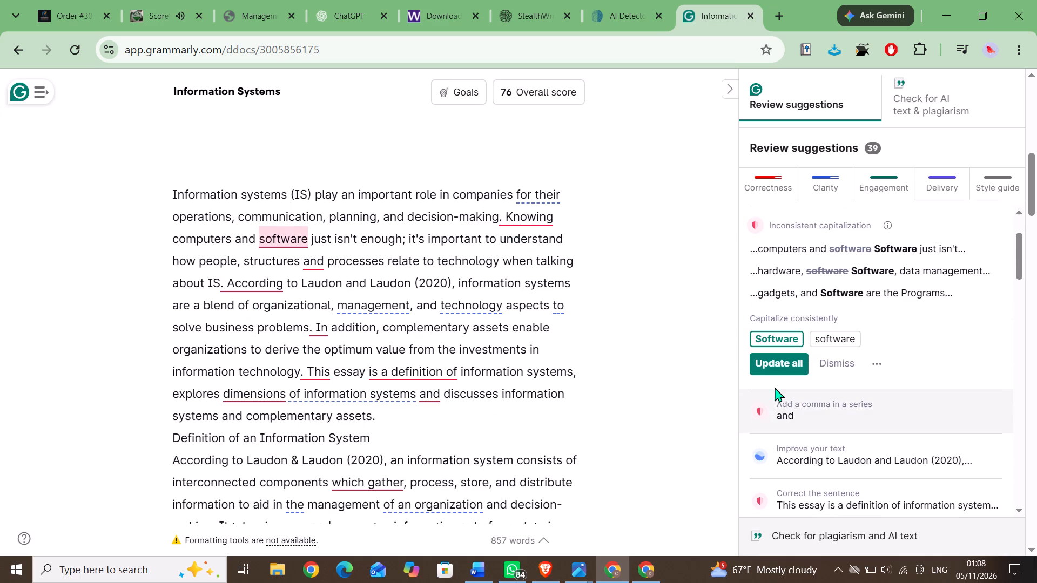
{"action": "left_click", "coordinate": [775, 375]}
{"action": "left_click", "coordinate": [776, 369]}
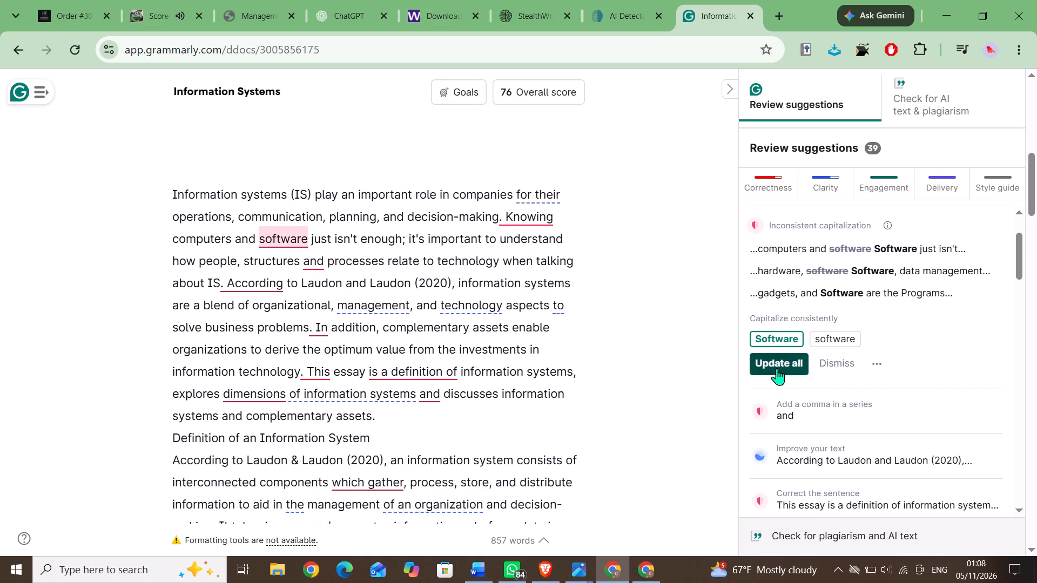
Accept the comma after "structures", the "This essay defines" sentence correction and "that gather", dismissing the two Improve your text suggestions in the introduction.
{"action": "left_click", "coordinate": [775, 280]}
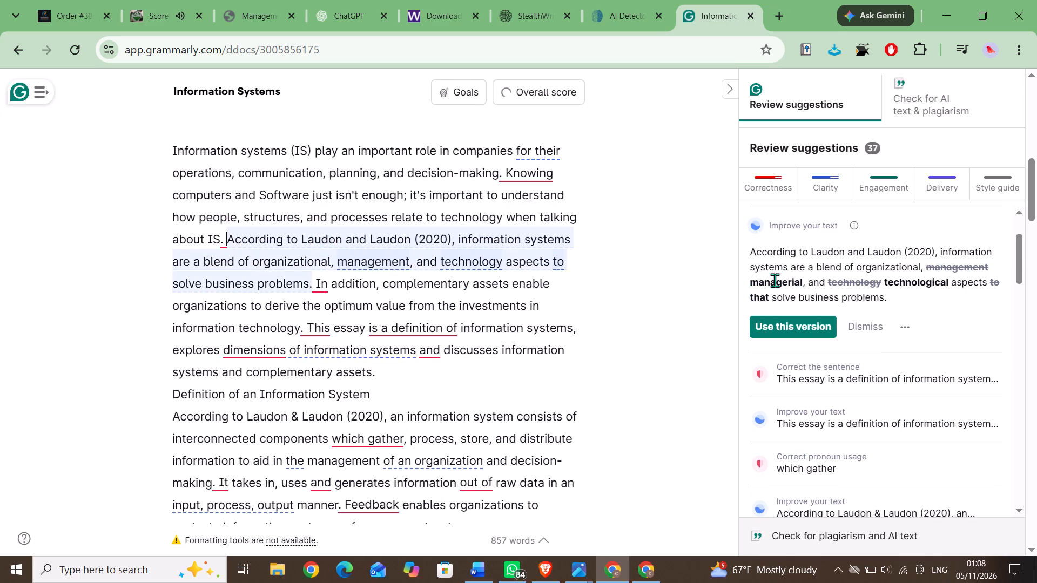
{"action": "left_click", "coordinate": [872, 329]}
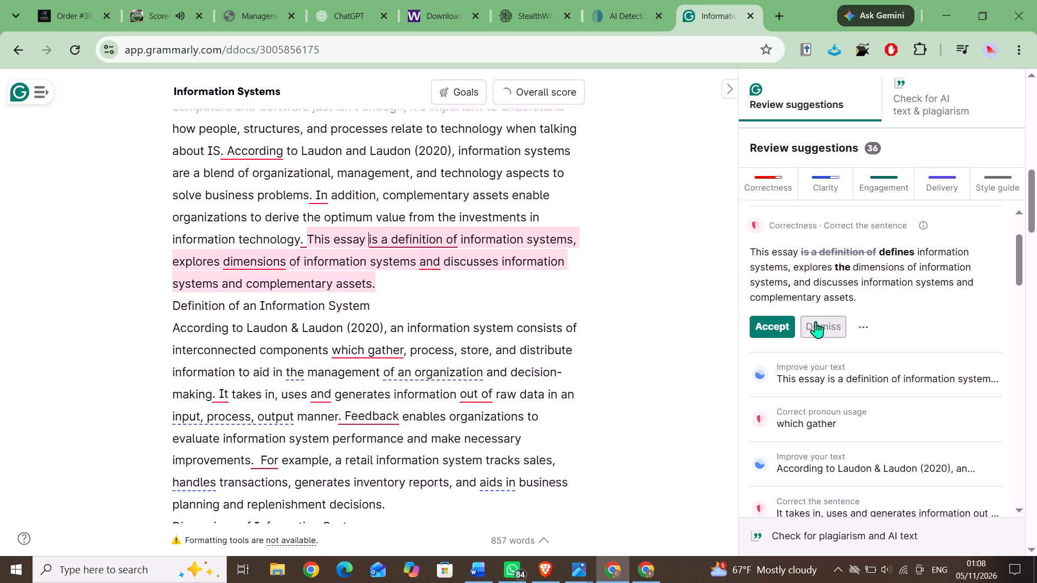
{"action": "left_click", "coordinate": [763, 327]}
{"action": "left_click", "coordinate": [854, 323]}
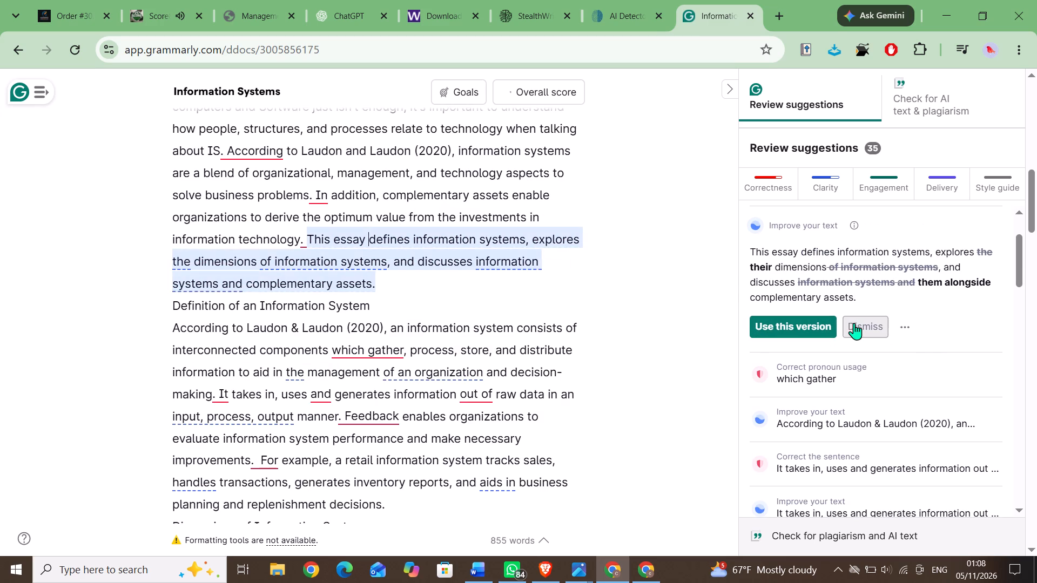
{"action": "left_click", "coordinate": [769, 284]}
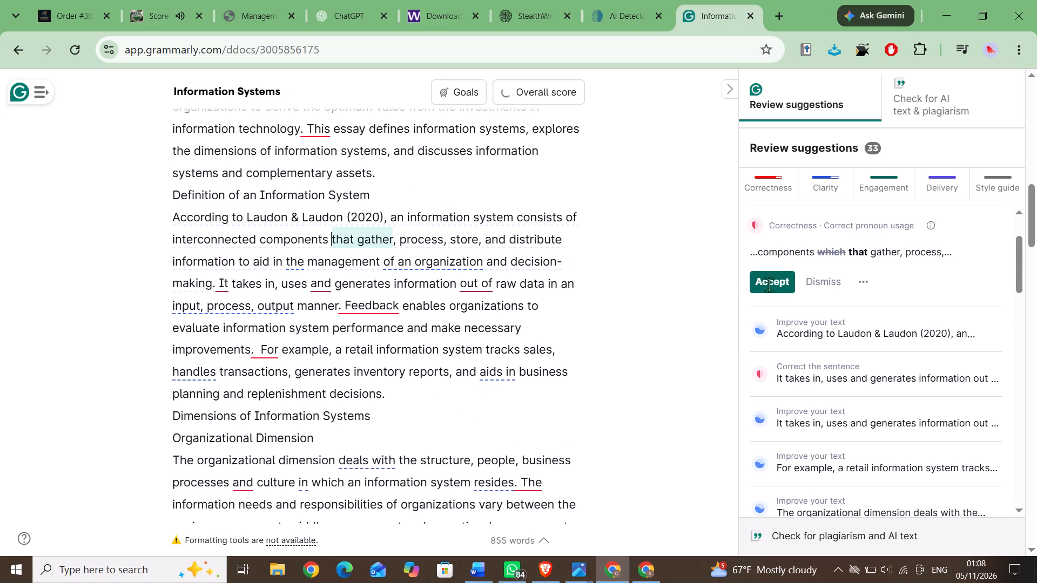
Look through the list of remaining writing suggestions for the essay.
{"action": "scroll", "coordinate": [826, 343], "scroll_direction": "down", "scroll_amount": 1}
{"action": "scroll", "coordinate": [826, 343], "scroll_direction": "up", "scroll_amount": 1}
{"action": "scroll", "coordinate": [826, 343], "scroll_direction": "down", "scroll_amount": 7}
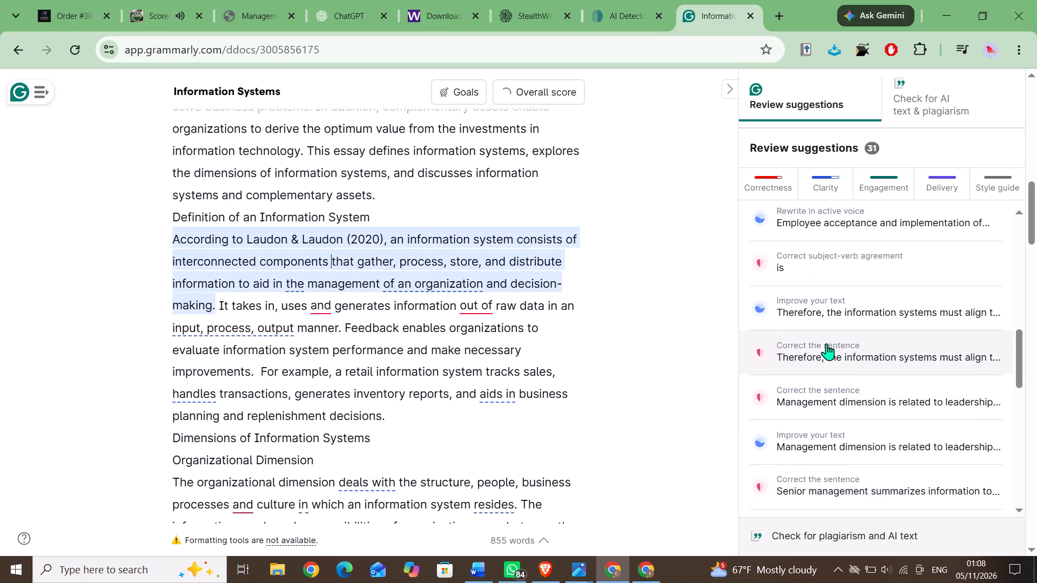
{"action": "scroll", "coordinate": [826, 343], "scroll_direction": "down", "scroll_amount": 3}
{"action": "scroll", "coordinate": [780, 368], "scroll_direction": "down", "scroll_amount": 5}
{"action": "scroll", "coordinate": [776, 430], "scroll_direction": "up", "scroll_amount": 1}
{"action": "scroll", "coordinate": [797, 488], "scroll_direction": "down", "scroll_amount": 3}
{"action": "scroll", "coordinate": [791, 481], "scroll_direction": "up", "scroll_amount": 1}
{"action": "scroll", "coordinate": [791, 480], "scroll_direction": "down", "scroll_amount": 2}
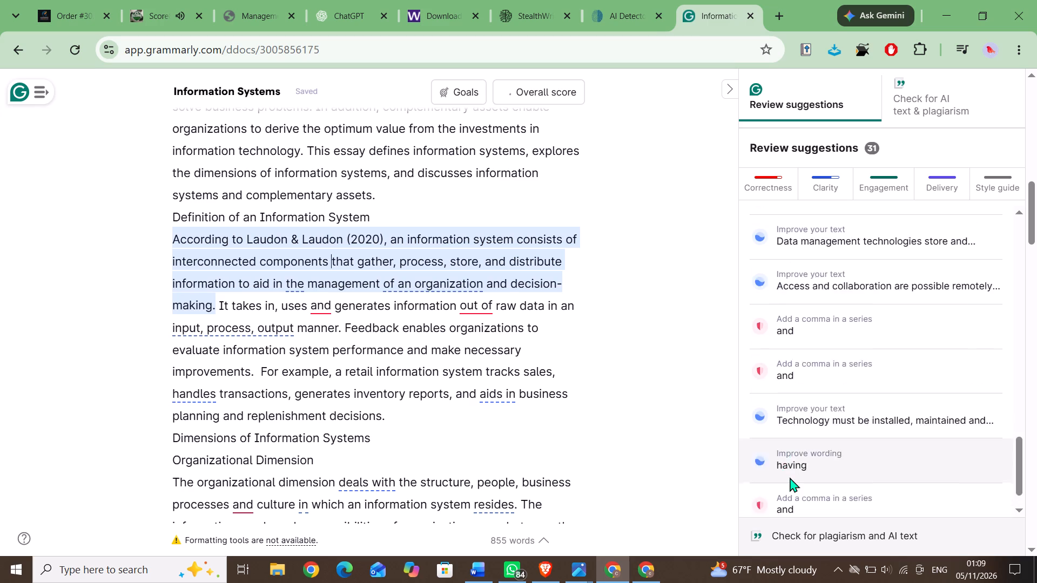
{"action": "scroll", "coordinate": [789, 476], "scroll_direction": "down", "scroll_amount": 3}
Switch to the Score808 page to view the live football stream.
{"action": "left_click", "coordinate": [153, 25]}
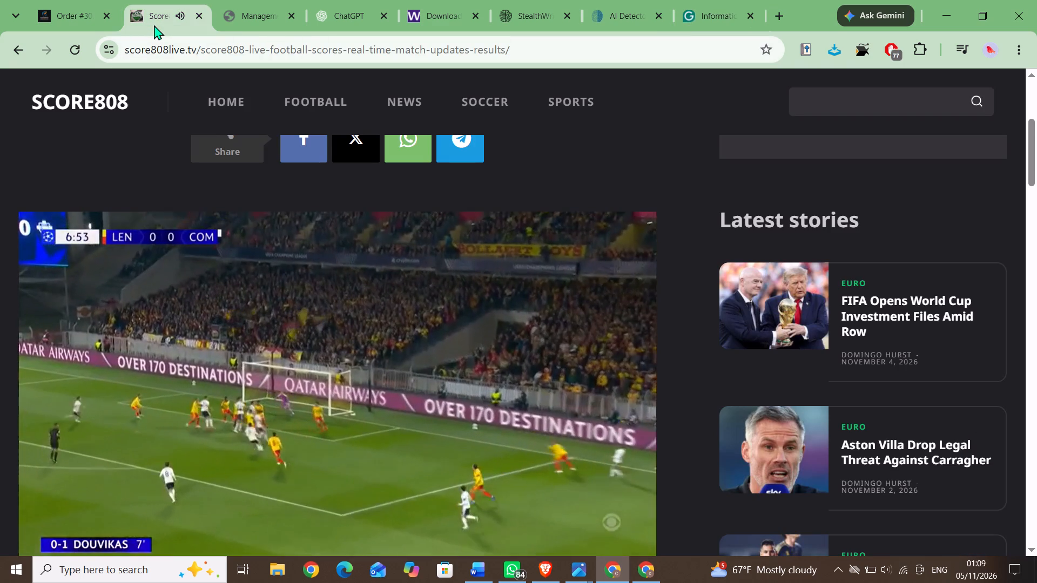
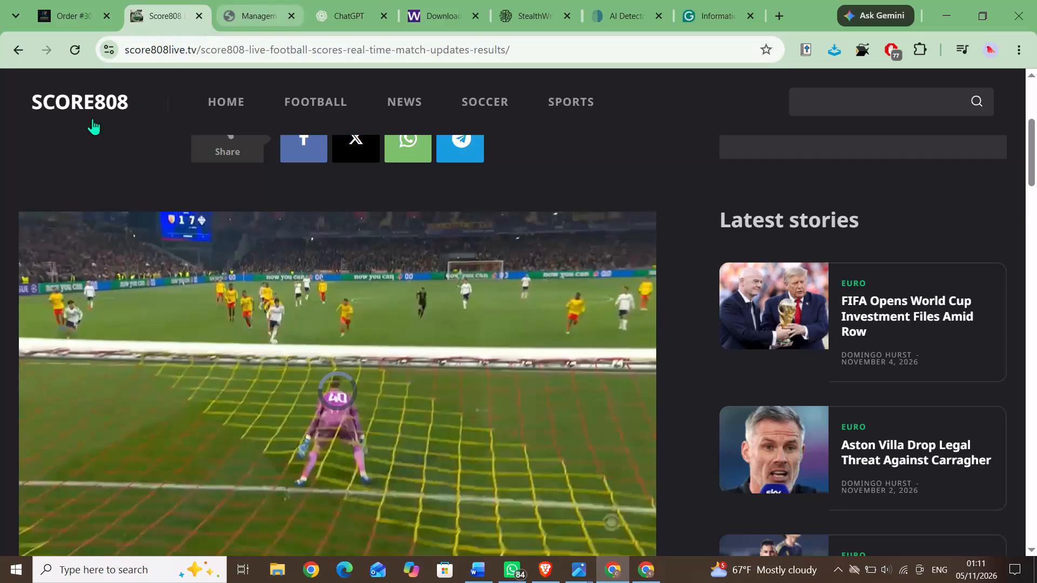
Back in the Grammarly essay, accept the "It takes in, uses" correction, dismissing the "According to Laudon" and "For example" rewrites in the definition section.
{"action": "left_click", "coordinate": [699, 13]}
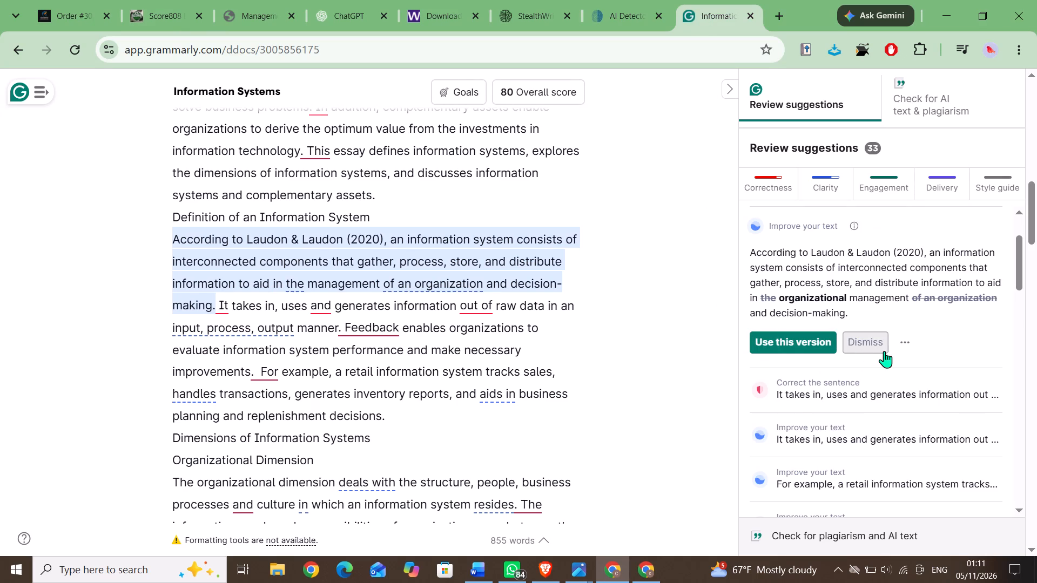
{"action": "left_click", "coordinate": [870, 338]}
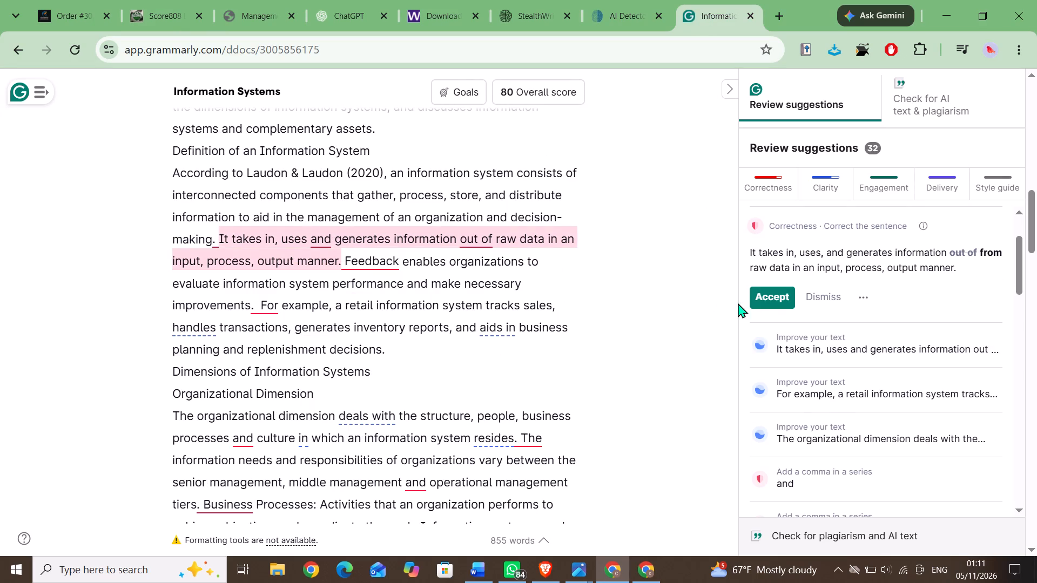
{"action": "left_click", "coordinate": [760, 299]}
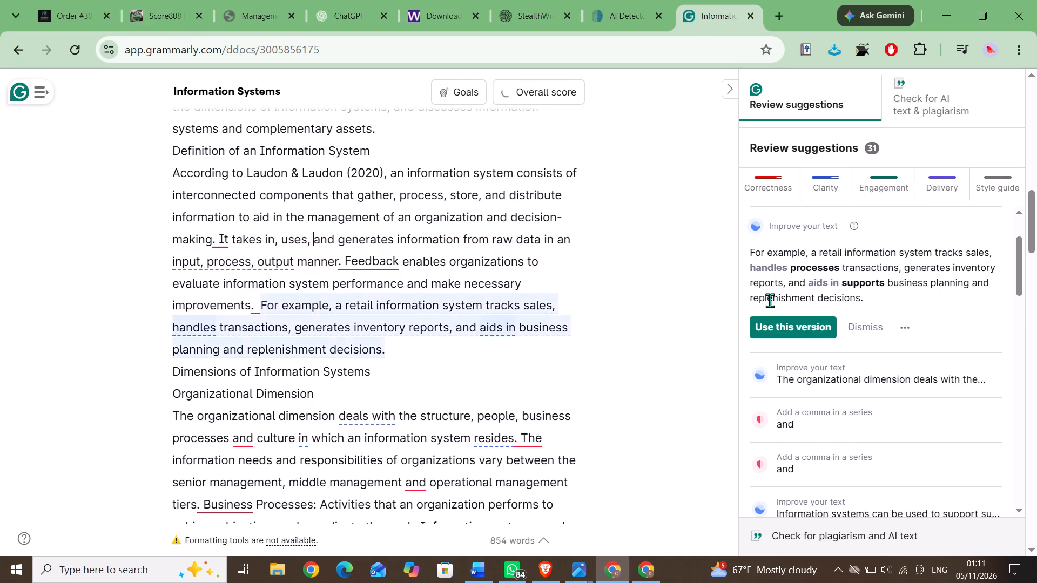
{"action": "left_click", "coordinate": [861, 368]}
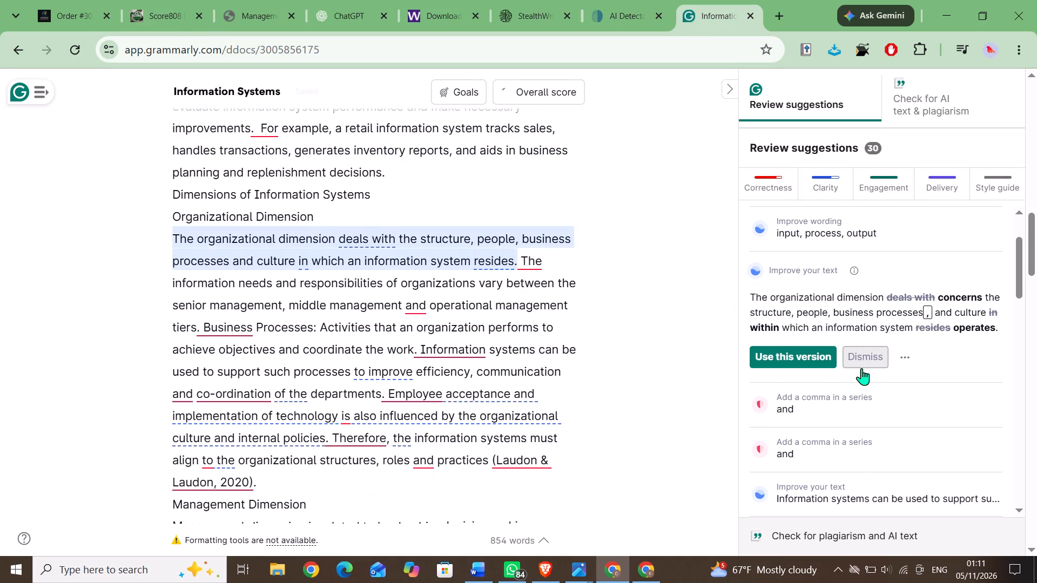
Under Organizational Dimension, accept the commas after "processes" and "middle management" and the "coordination" correction, dismissing the two Improve your text rewrites.
{"action": "left_click", "coordinate": [861, 368]}
{"action": "left_click", "coordinate": [781, 331]}
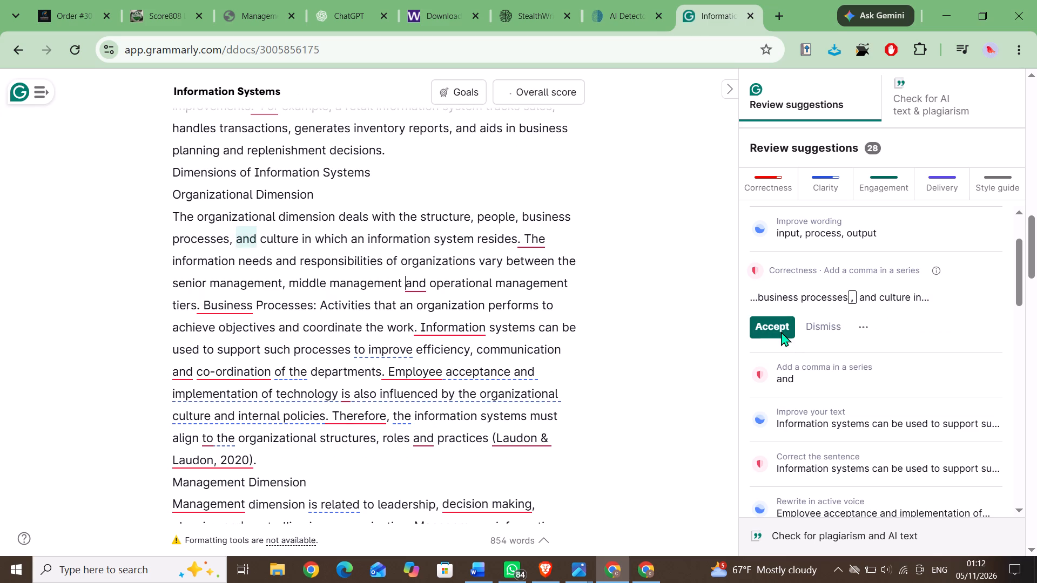
{"action": "left_click", "coordinate": [781, 331]}
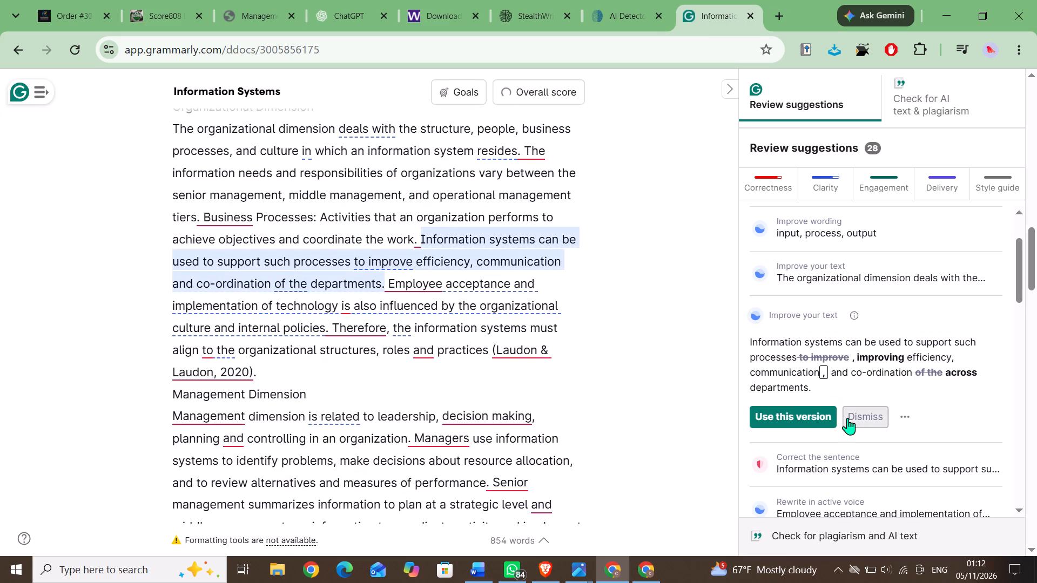
{"action": "left_click", "coordinate": [849, 418]}
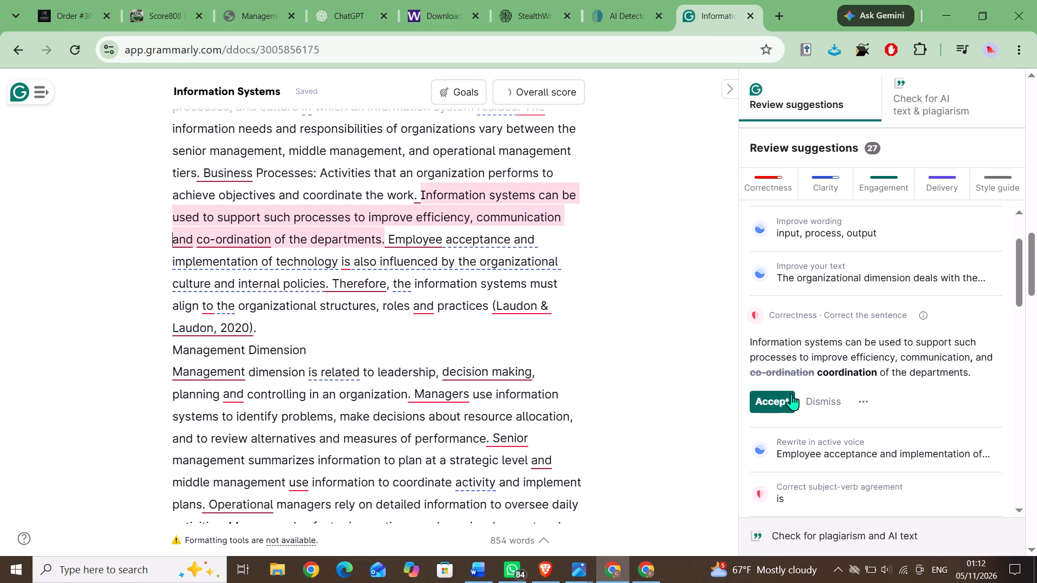
{"action": "left_click", "coordinate": [787, 397]}
{"action": "left_click", "coordinate": [884, 433]}
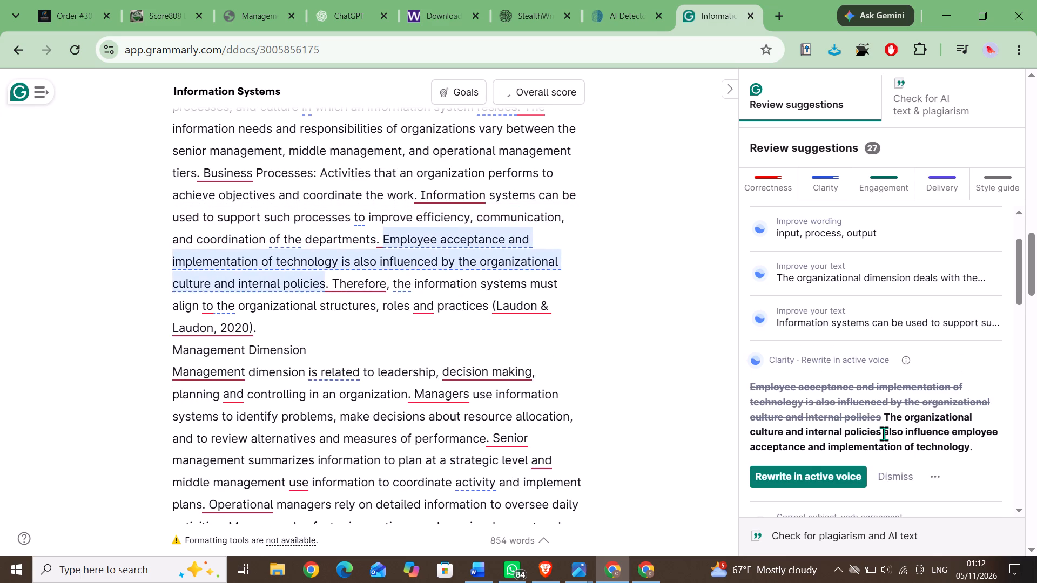
In the complementary assets section, accept the comma after "managerial" and "the mere presence of", dismissing the "Other organizational" sentence rewrites.
{"action": "scroll", "coordinate": [879, 454], "scroll_direction": "down", "scroll_amount": 13}
{"action": "scroll", "coordinate": [802, 498], "scroll_direction": "down", "scroll_amount": 3}
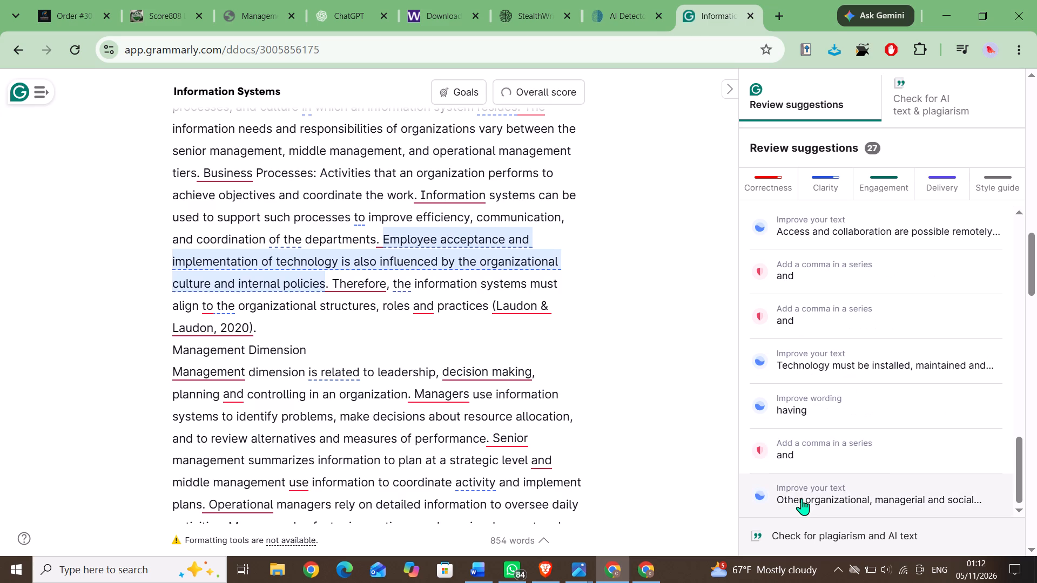
{"action": "scroll", "coordinate": [802, 498], "scroll_direction": "down", "scroll_amount": 2}
{"action": "left_click", "coordinate": [800, 497]}
{"action": "left_click", "coordinate": [854, 498]}
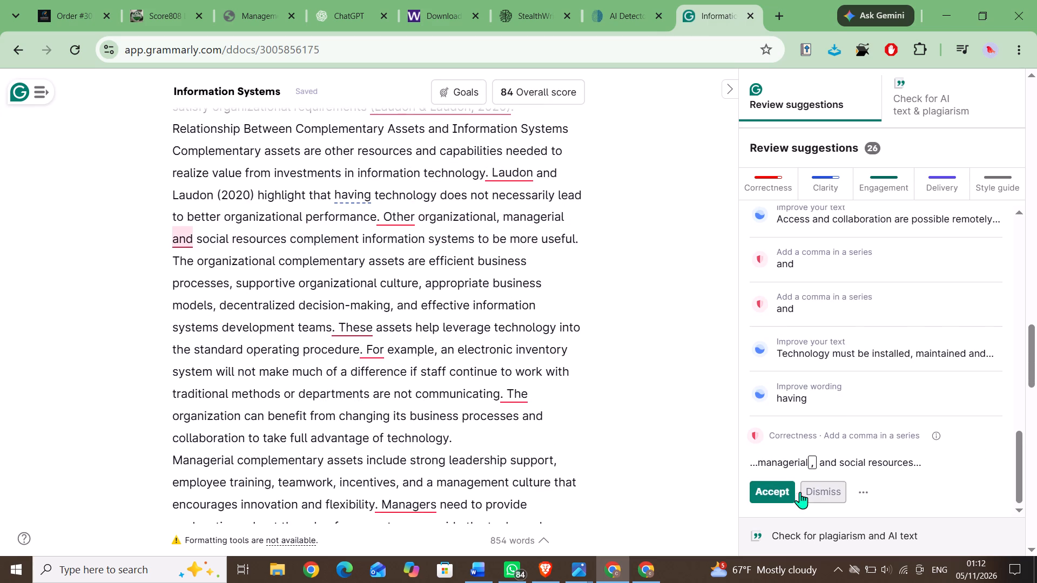
{"action": "left_click", "coordinate": [782, 492]}
{"action": "left_click", "coordinate": [776, 491]}
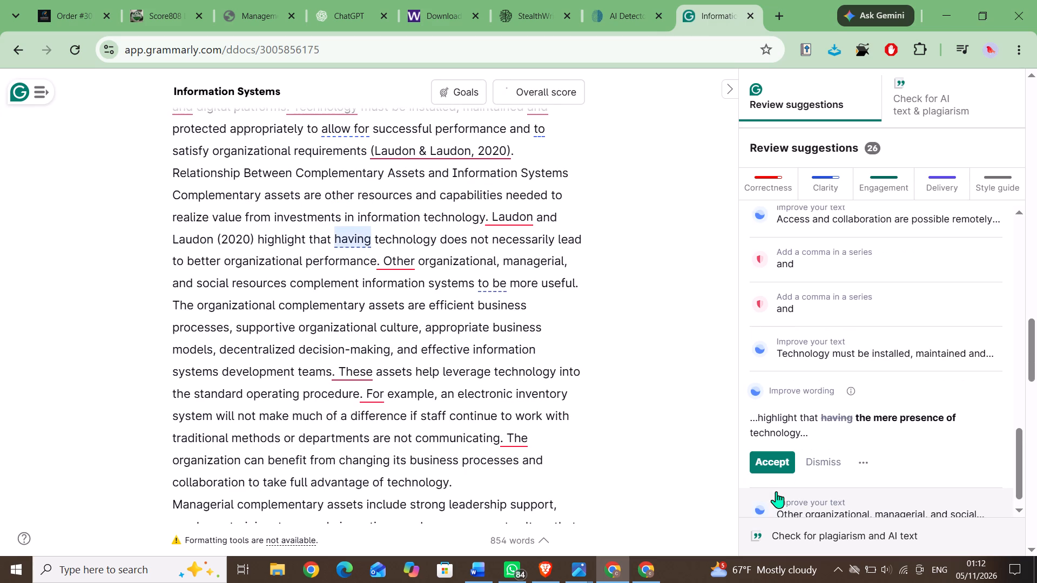
{"action": "left_click", "coordinate": [770, 465]}
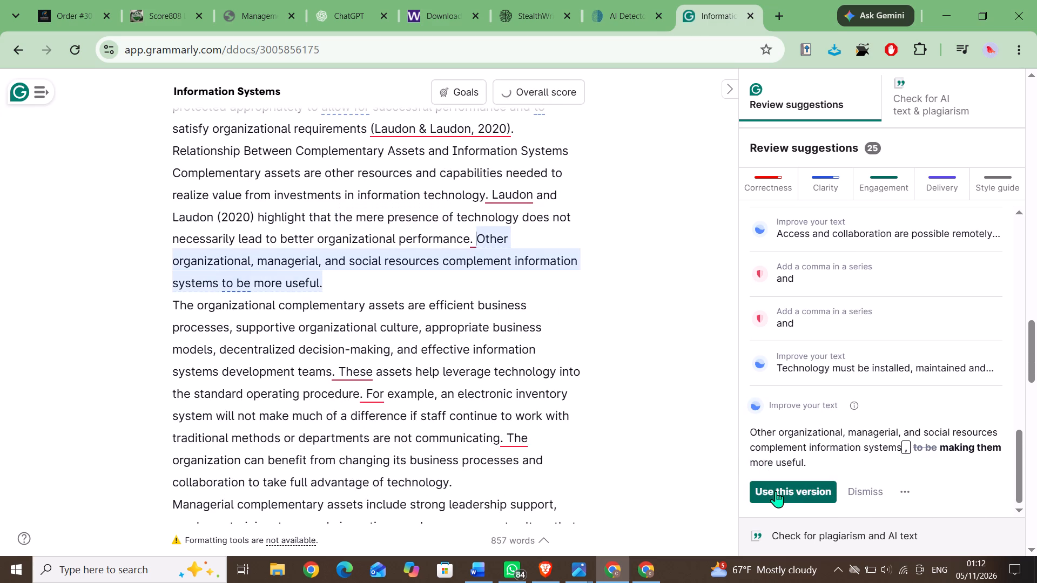
{"action": "left_click", "coordinate": [865, 487]}
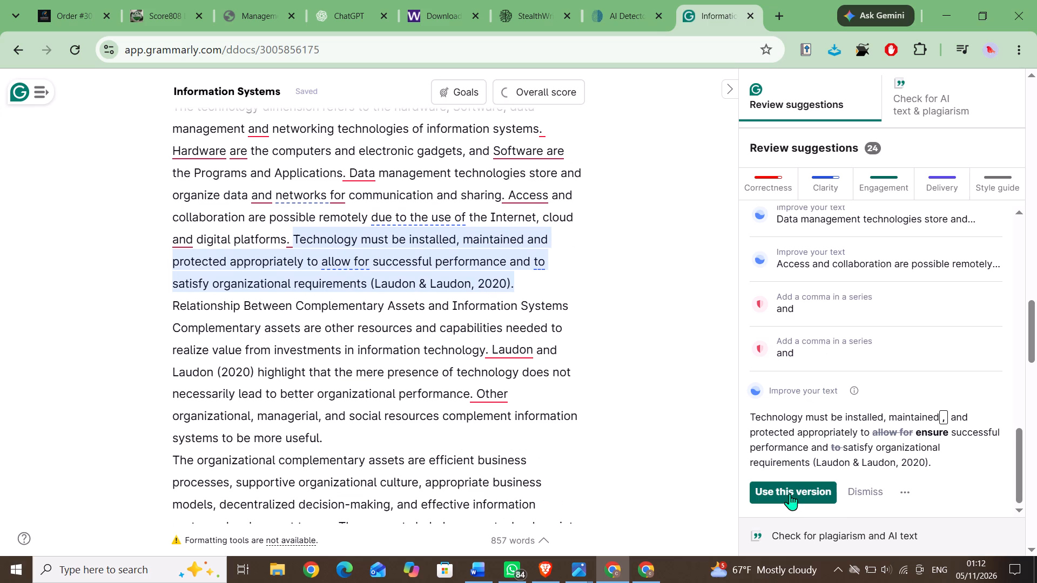
Under Technology Dimension, accept the commas after "maintained" and "cloud", dismissing the rewrites of the "Technology must be installed" and "Access and collaboration" sentences.
{"action": "left_click", "coordinate": [861, 490]}
{"action": "left_click", "coordinate": [778, 497]}
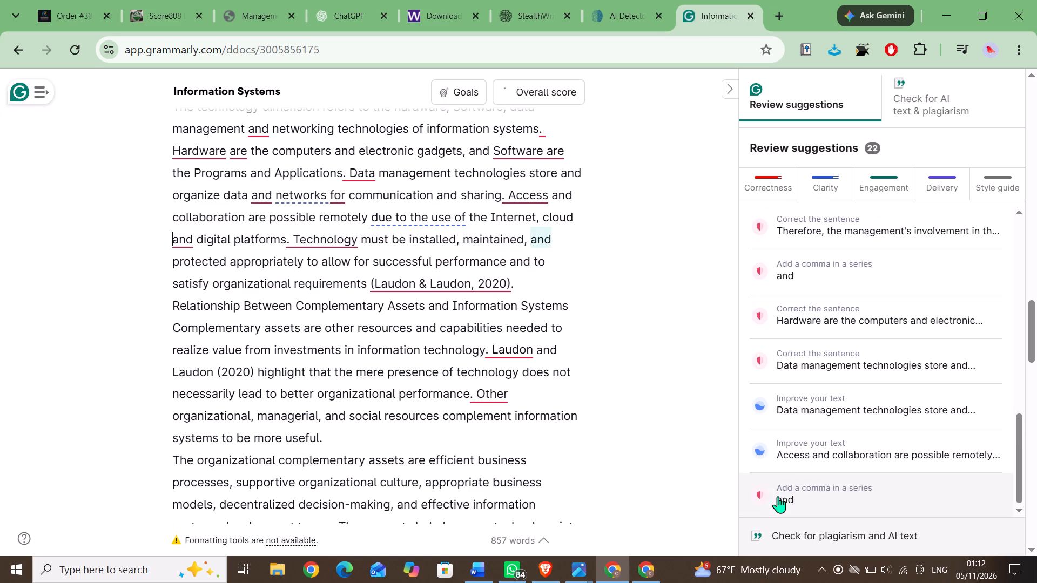
{"action": "left_click", "coordinate": [782, 496]}
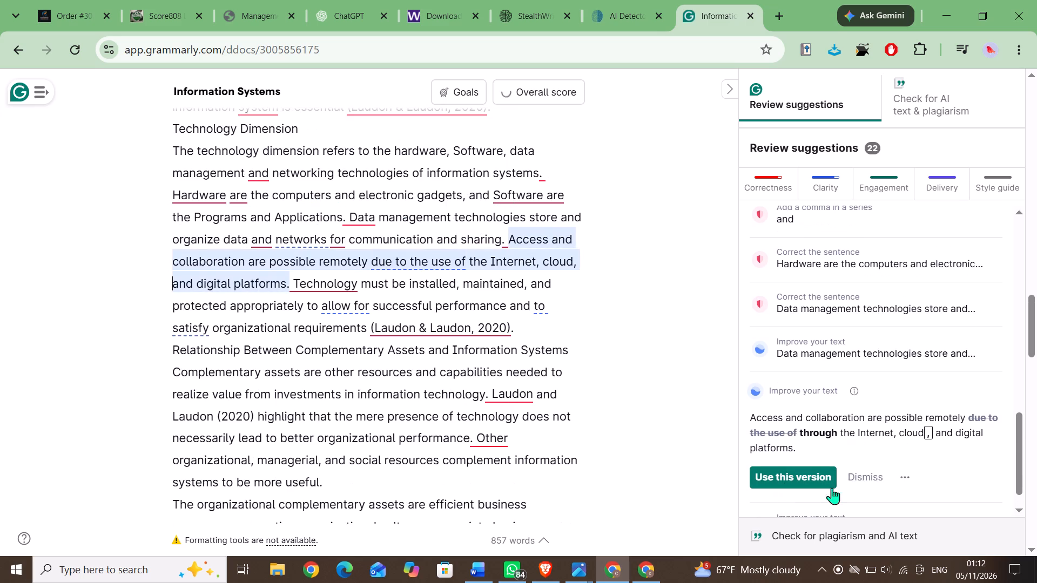
{"action": "left_click", "coordinate": [849, 481]}
{"action": "left_click", "coordinate": [852, 485]}
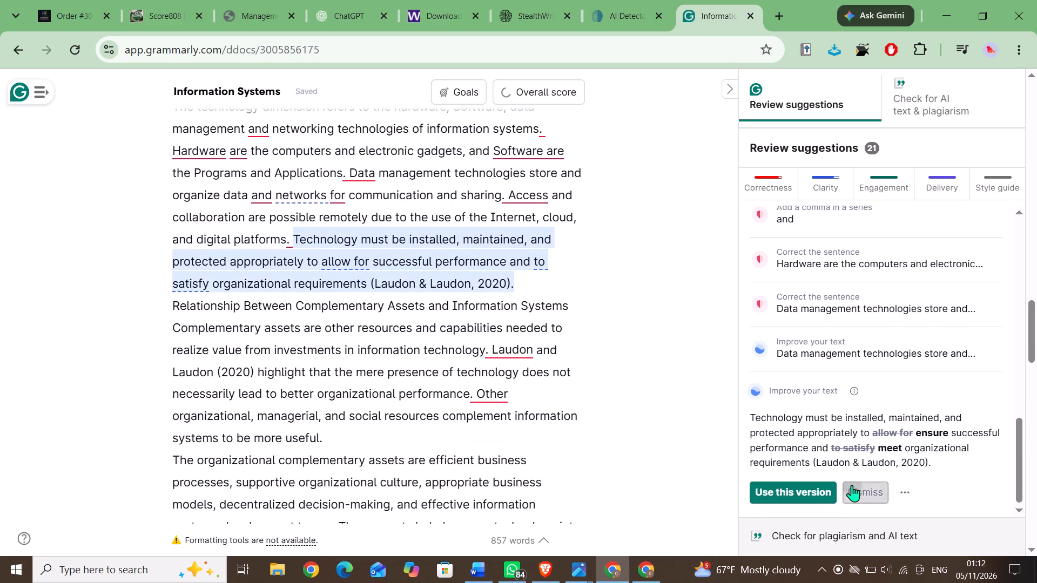
{"action": "left_click", "coordinate": [858, 487]}
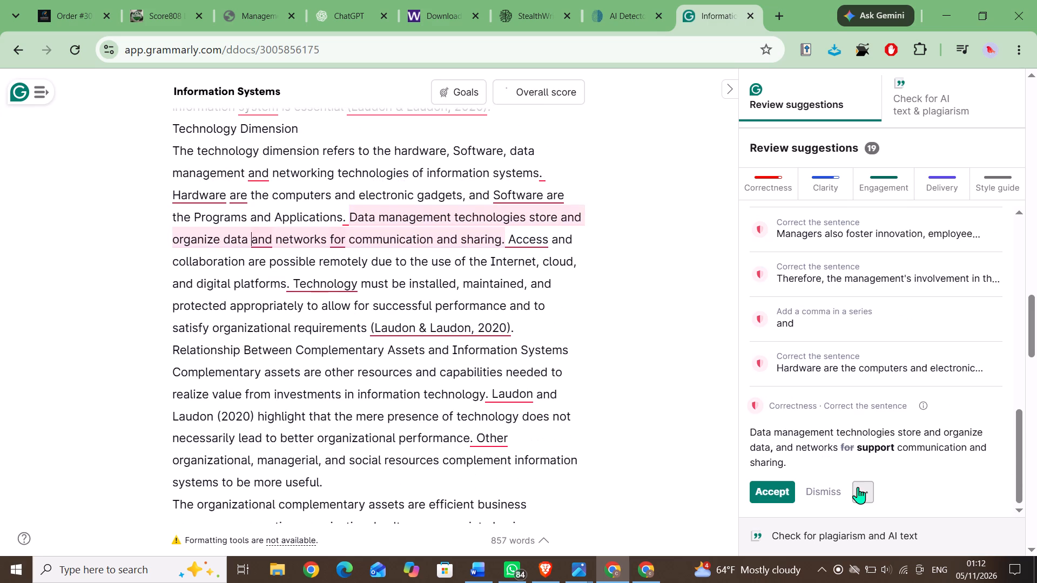
Accept "networks support", "Hardware is" with "software is", and the comma after "data management", dismissing the rewrite of the "Hardware is" sentence.
{"action": "left_click", "coordinate": [755, 491]}
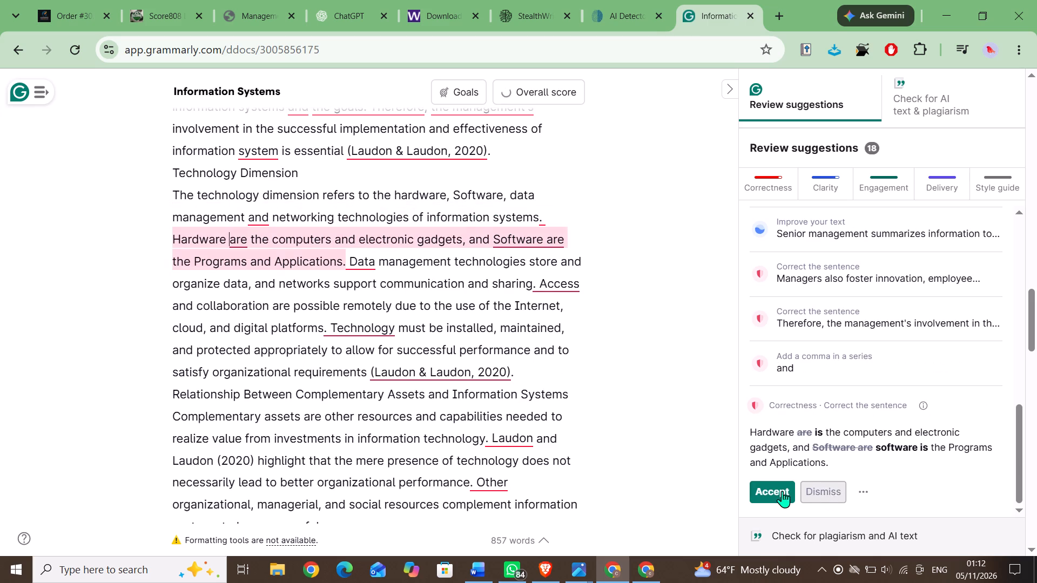
{"action": "left_click", "coordinate": [780, 491]}
{"action": "left_click", "coordinate": [780, 491]}
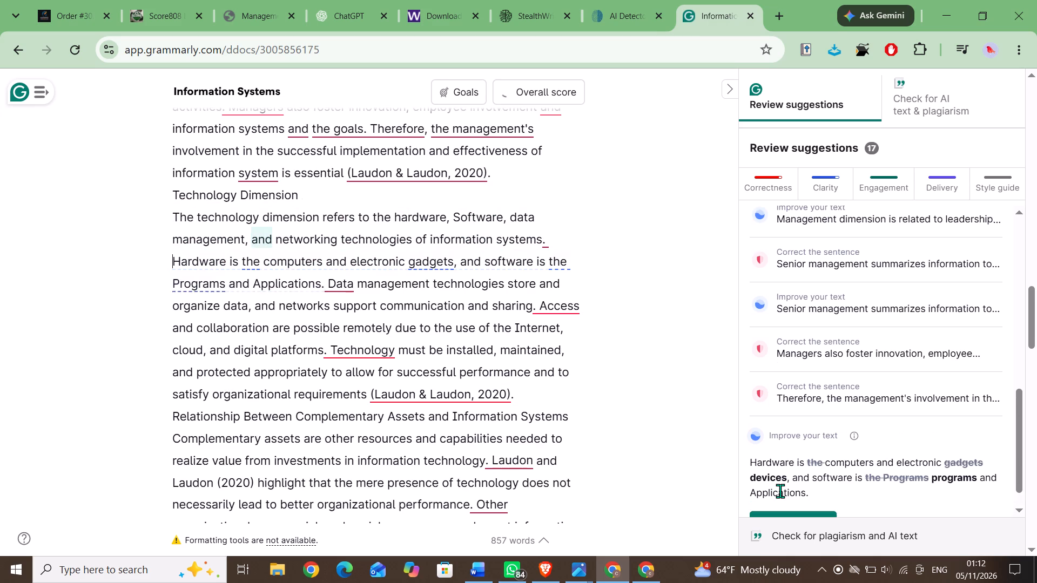
{"action": "scroll", "coordinate": [782, 492], "scroll_direction": "down", "scroll_amount": 2}
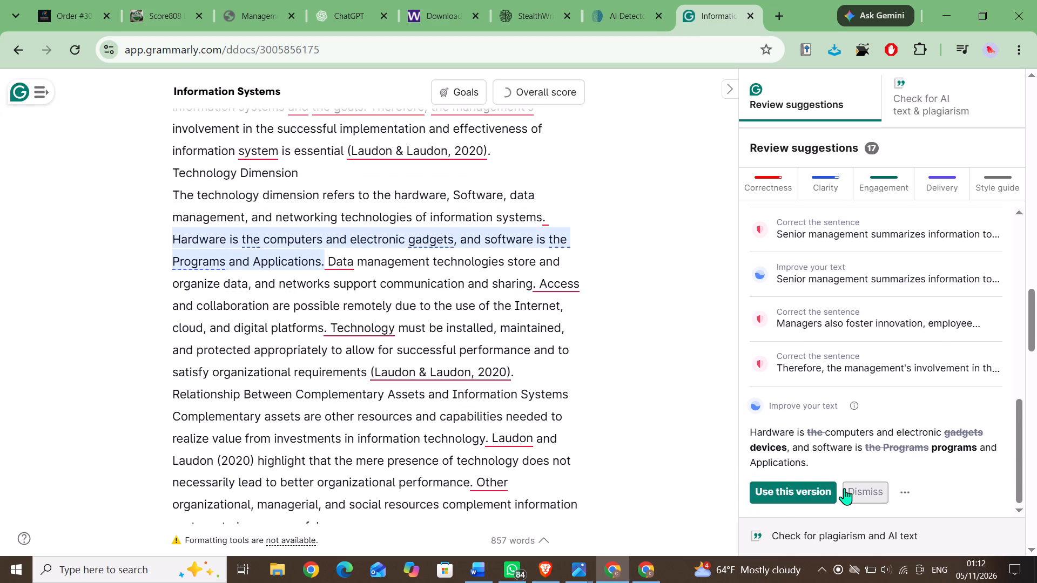
{"action": "left_click", "coordinate": [850, 490]}
Under Management Dimension, accept the "Therefore", "Managers also foster" and "Senior management" sentence corrections, dismissing the "Senior management" rewrite.
{"action": "left_click", "coordinate": [786, 488]}
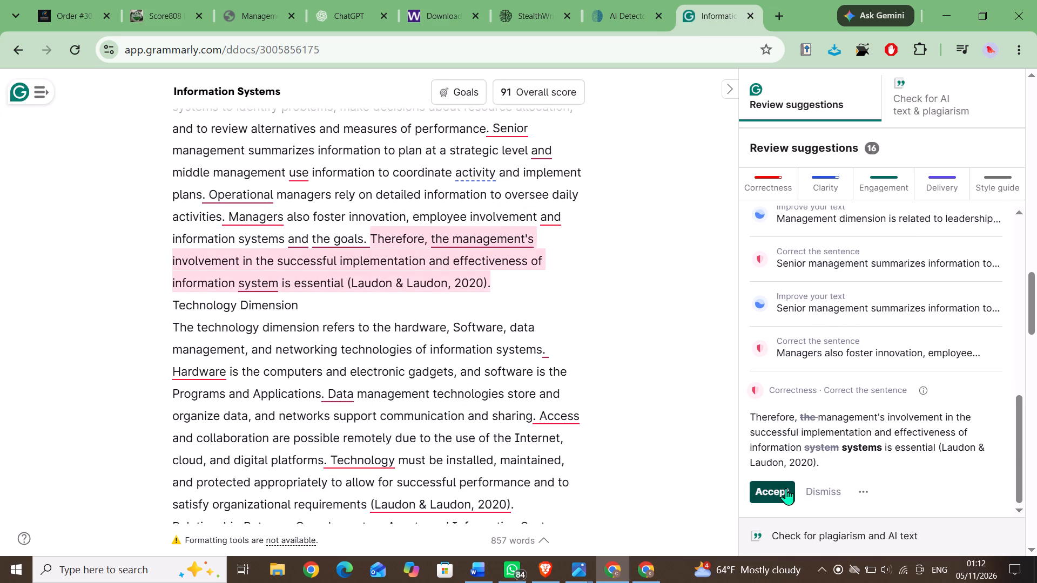
{"action": "left_click", "coordinate": [786, 488]}
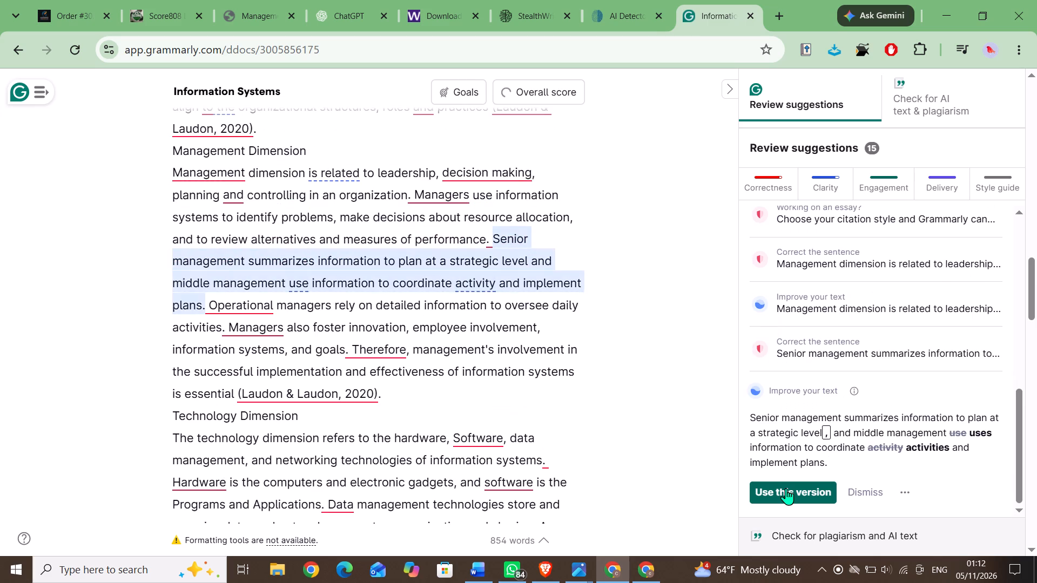
{"action": "left_click", "coordinate": [856, 492]}
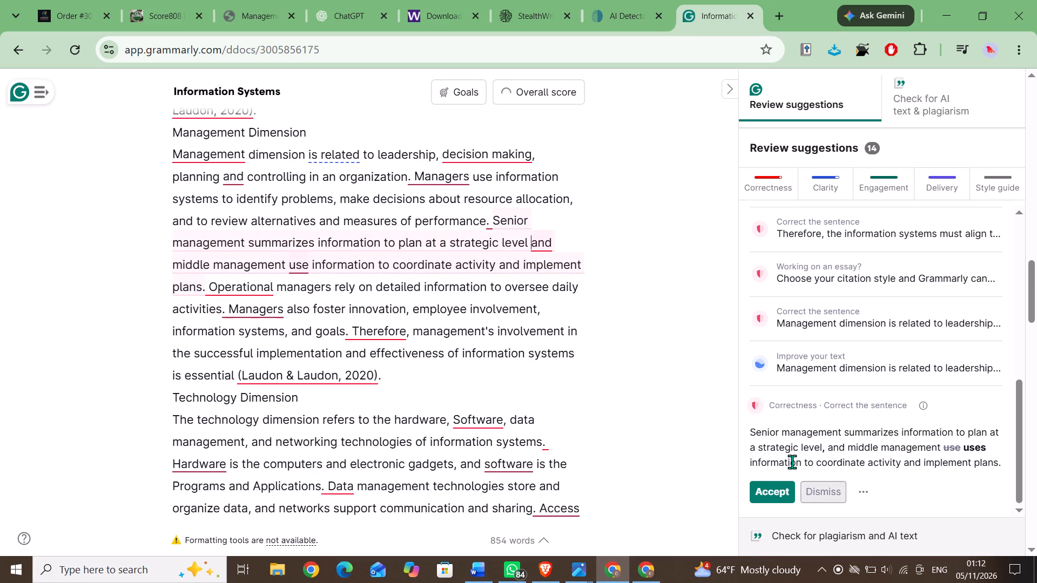
{"action": "left_click", "coordinate": [762, 490]}
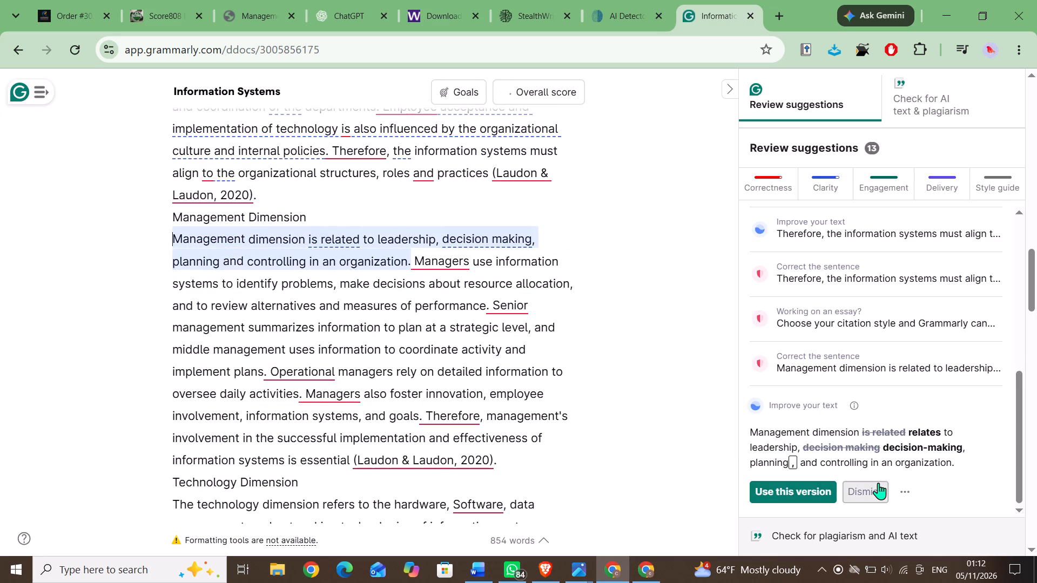
Accept the "The management dimension is related to leadership, decision-making" correction, dismissing the "relates" and "encompasses" rewrites of that sentence.
{"action": "left_click", "coordinate": [878, 483]}
{"action": "left_click", "coordinate": [776, 497]}
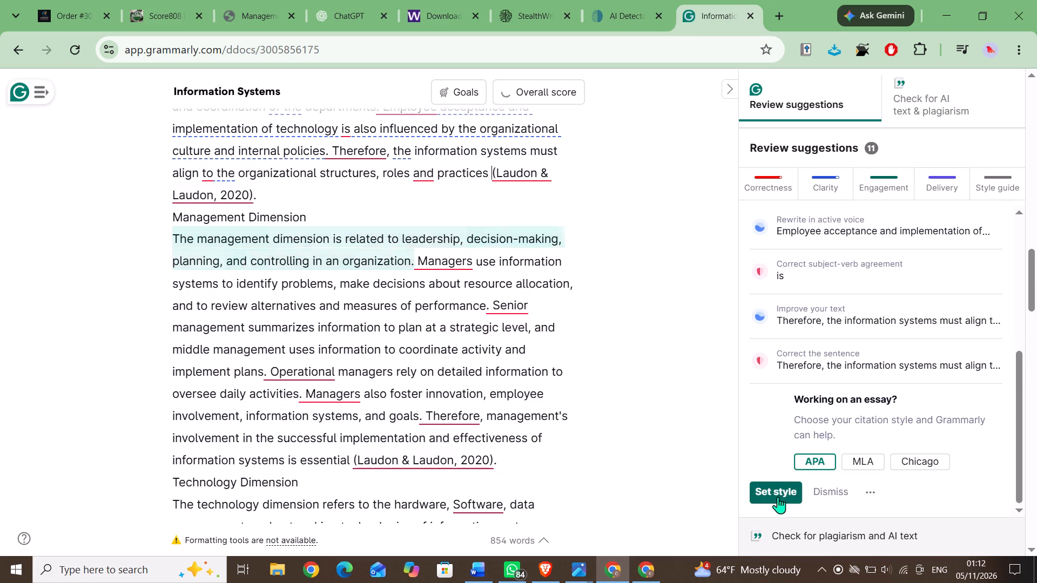
{"action": "left_click", "coordinate": [819, 492]}
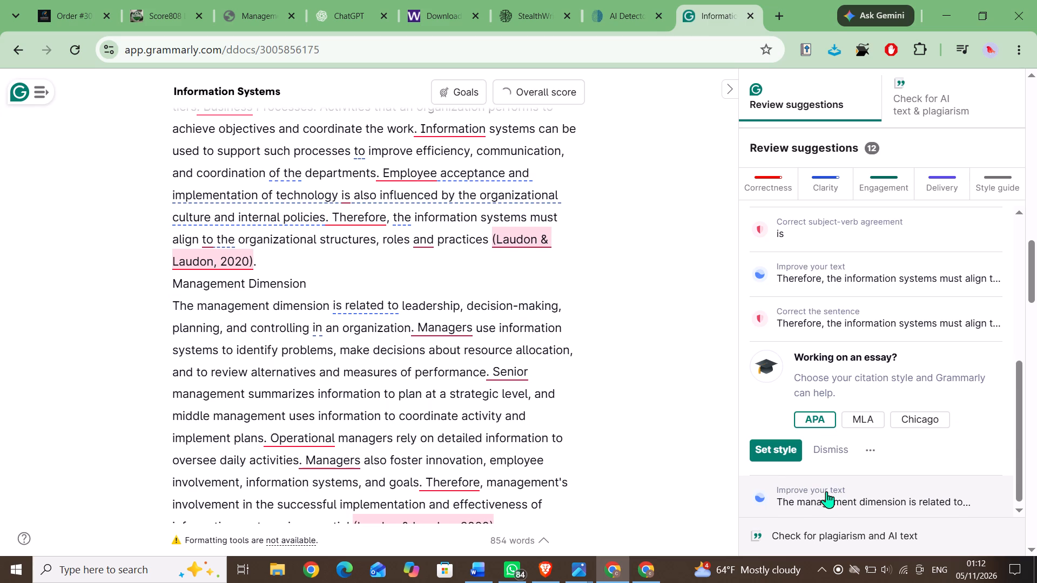
{"action": "scroll", "coordinate": [826, 491], "scroll_direction": "down", "scroll_amount": 6}
{"action": "left_click", "coordinate": [807, 489]}
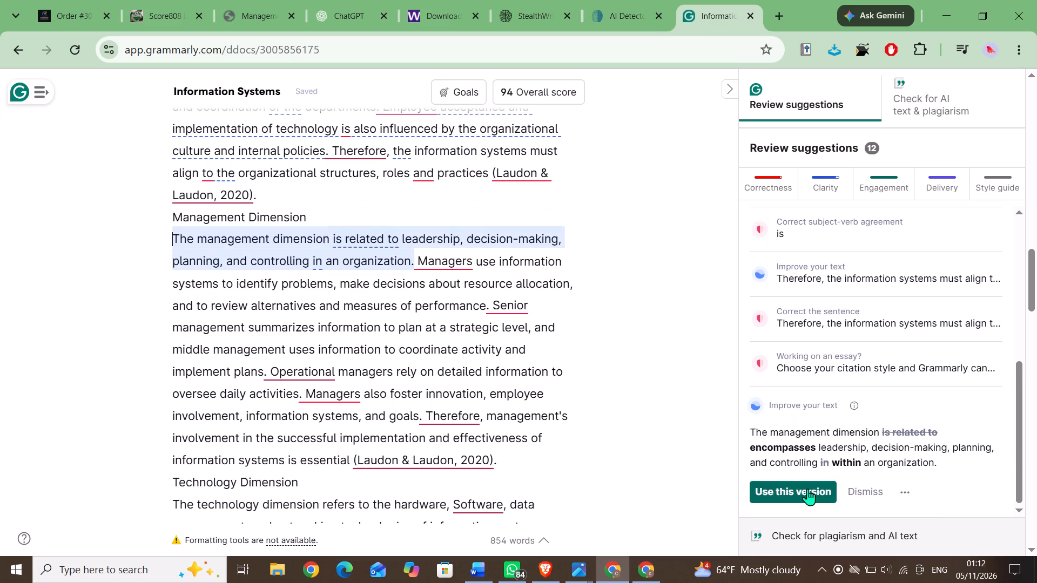
{"action": "left_click", "coordinate": [864, 490]}
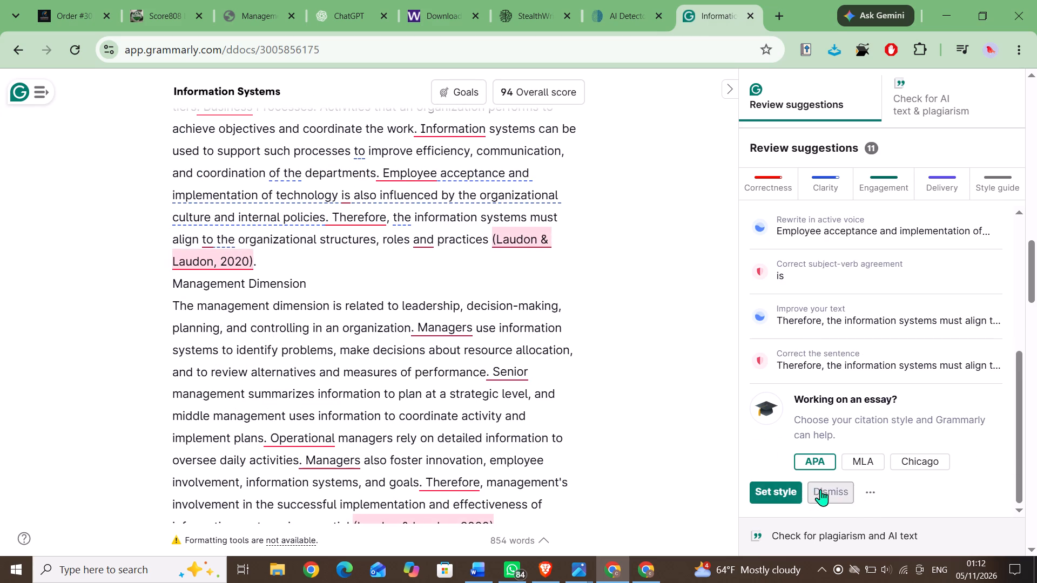
Dismiss the suggestion to choose a citation style for the essay.
{"action": "left_click", "coordinate": [821, 489]}
Under Organizational Dimension, accept "align with" and "are also influenced", dismissing the active-voice rewrite and the three Improve your text rewrites.
{"action": "left_click", "coordinate": [782, 490]}
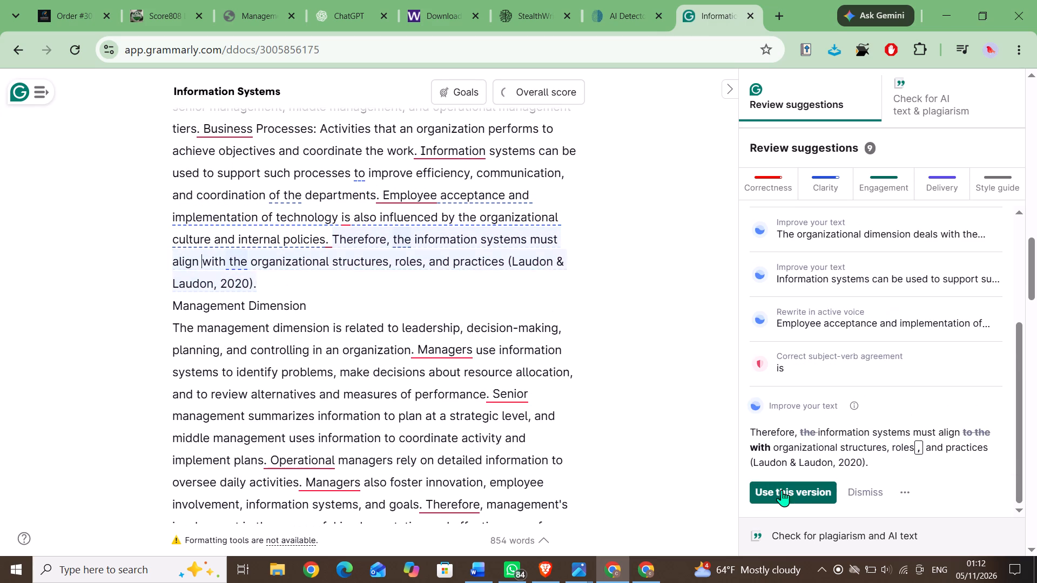
{"action": "left_click", "coordinate": [856, 485]}
{"action": "left_click", "coordinate": [780, 489]}
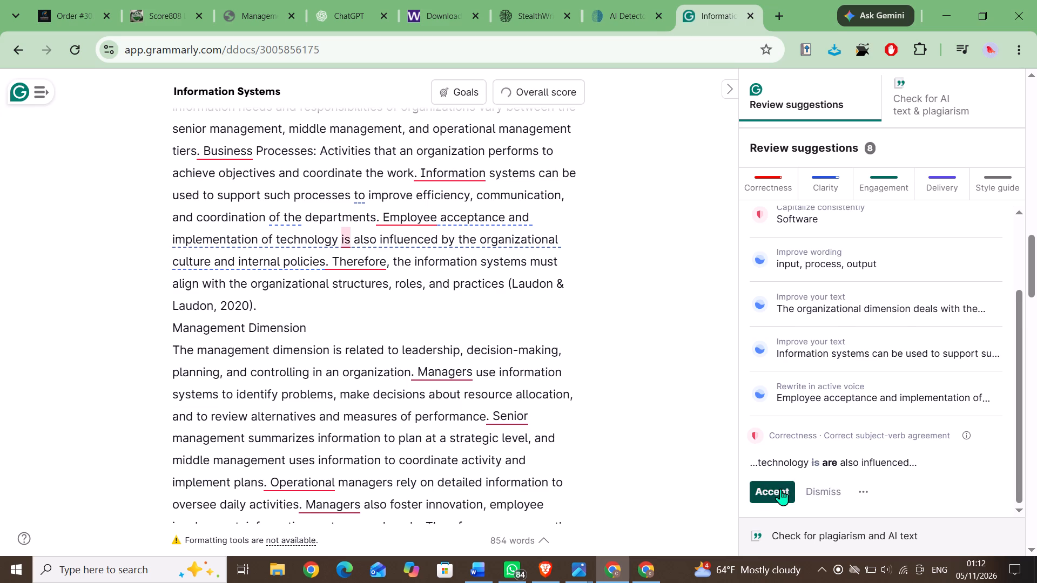
{"action": "left_click", "coordinate": [891, 492]}
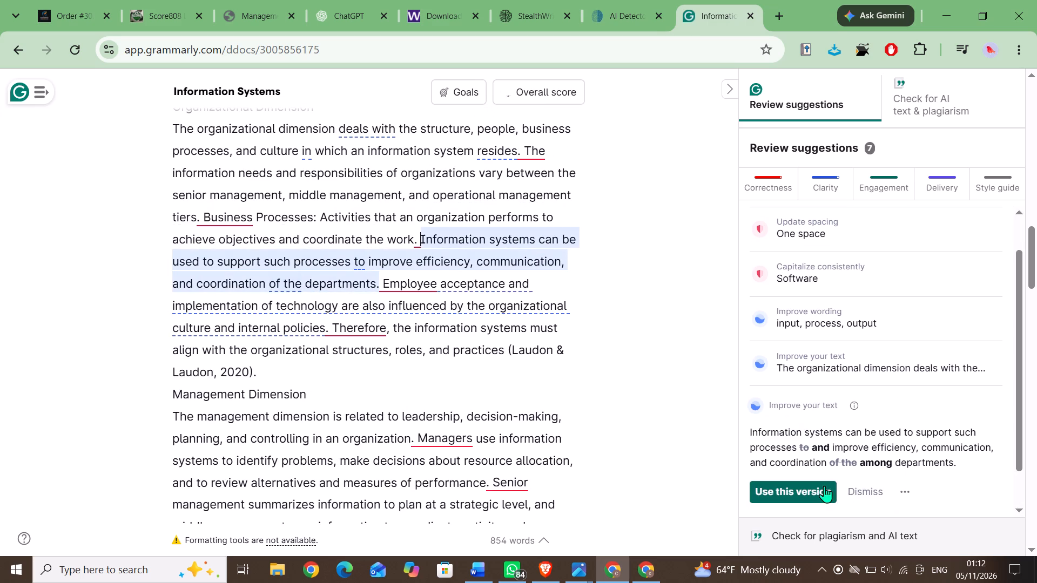
{"action": "left_click", "coordinate": [853, 486]}
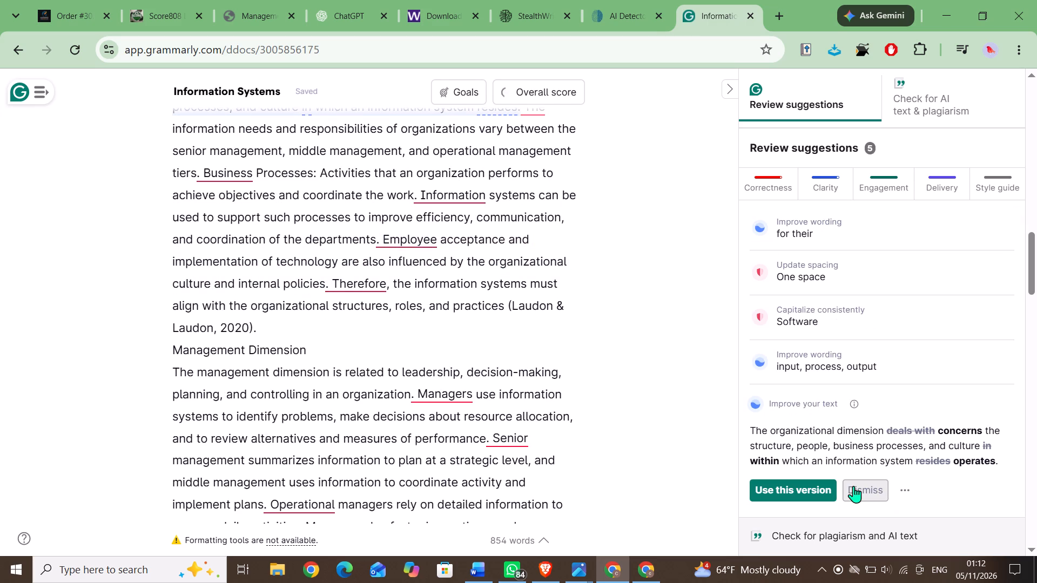
{"action": "left_click", "coordinate": [853, 486]}
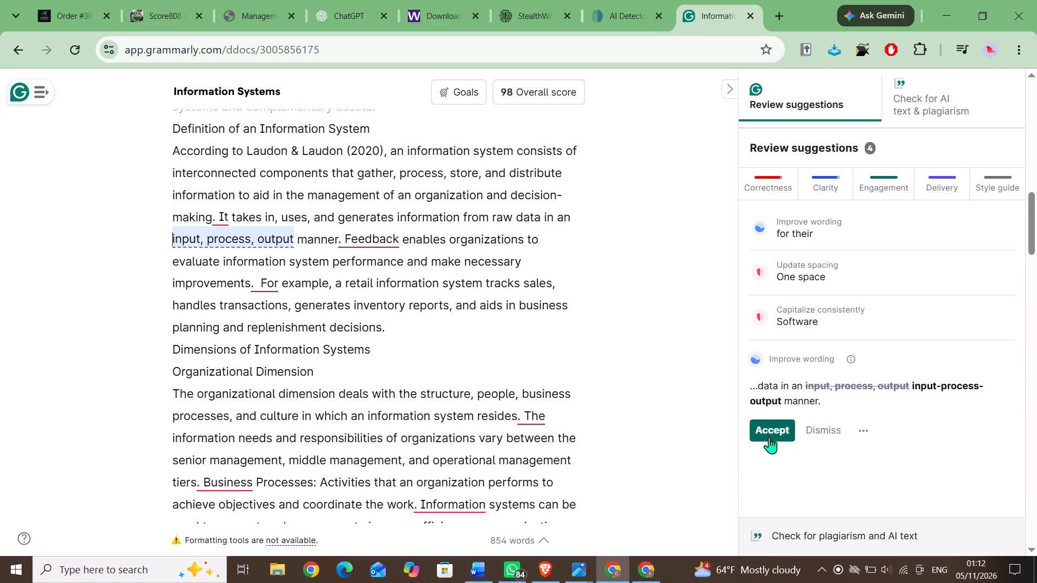
Accept the "input-process-output" wording in the definition section.
{"action": "left_click", "coordinate": [769, 437]}
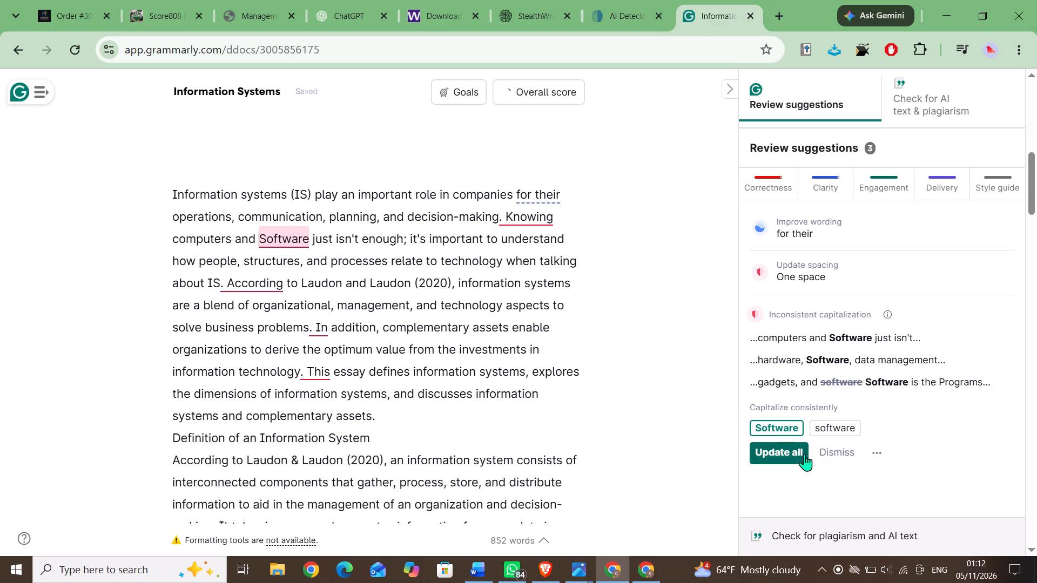
Update all instances of "software" to the capitalized "Software" and all inconsistent sentence spacing to one space.
{"action": "left_click", "coordinate": [794, 454]}
{"action": "left_click", "coordinate": [794, 425]}
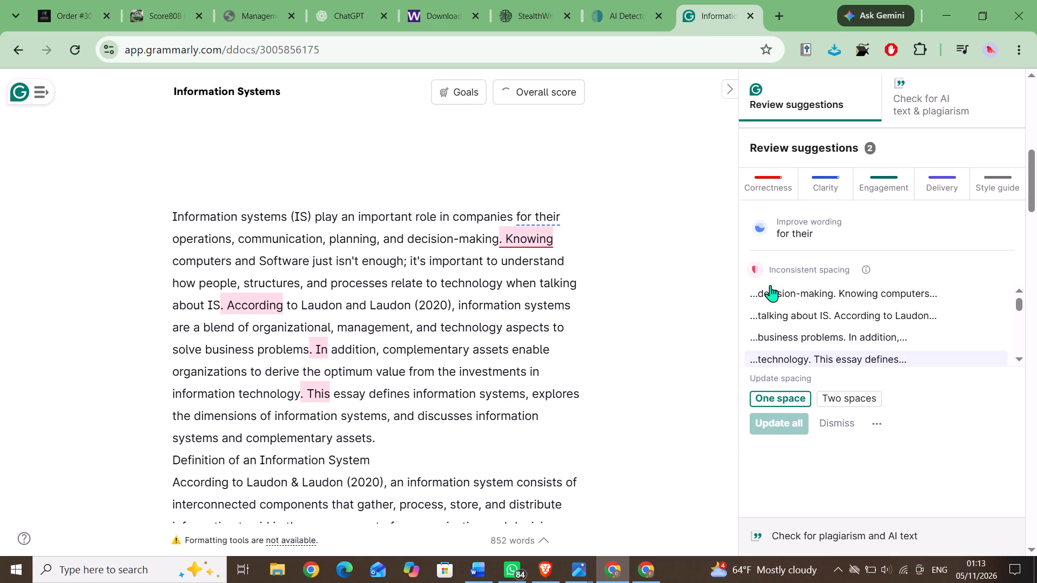
Update all inconsistent sentence spacing to one space and accept the "companies'" wording in the essay's opening sentence.
{"action": "left_click", "coordinate": [795, 235]}
{"action": "left_click", "coordinate": [787, 300]}
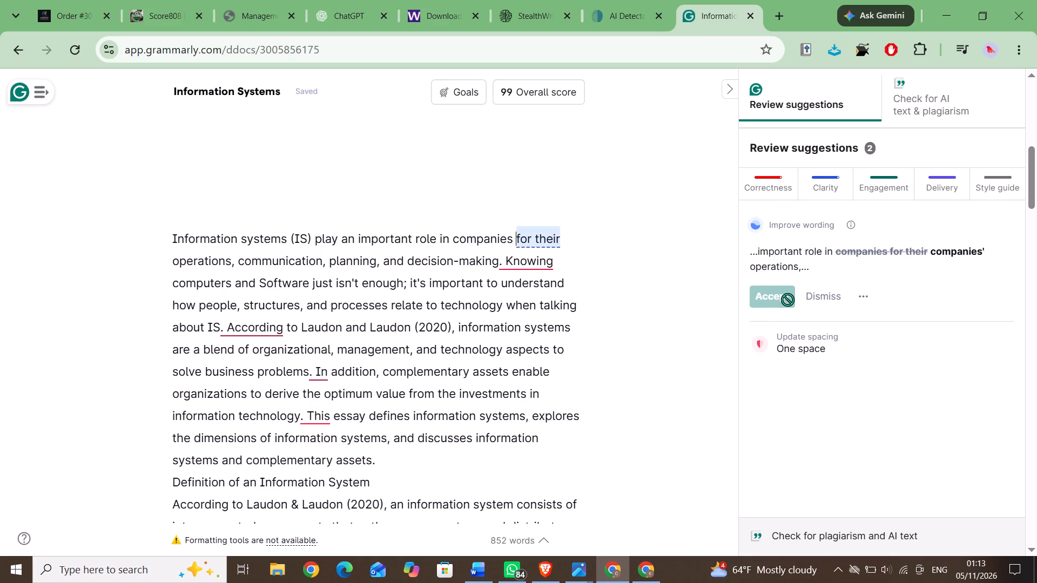
{"action": "left_click", "coordinate": [793, 345]}
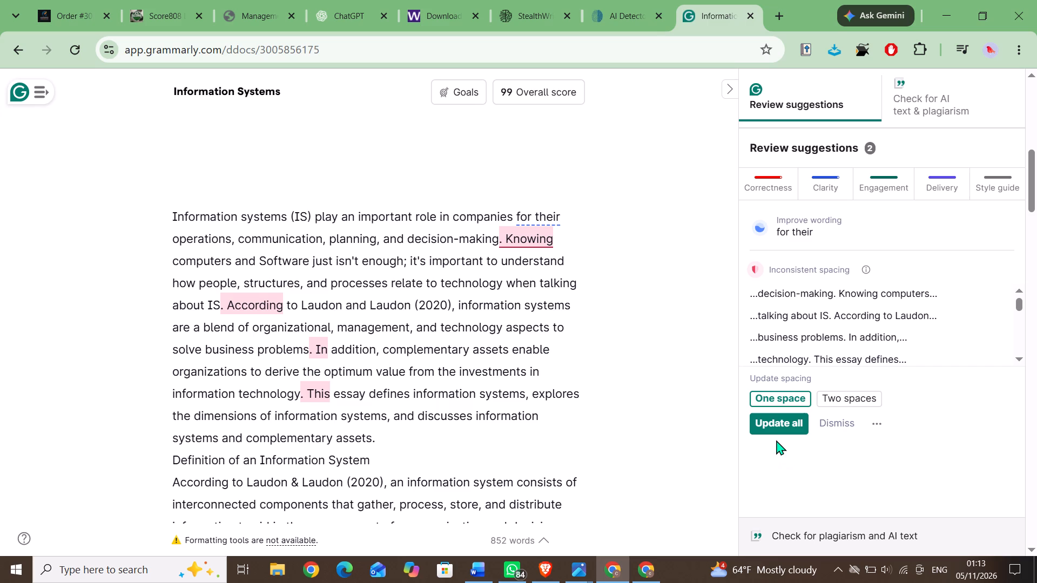
{"action": "left_click", "coordinate": [772, 429]}
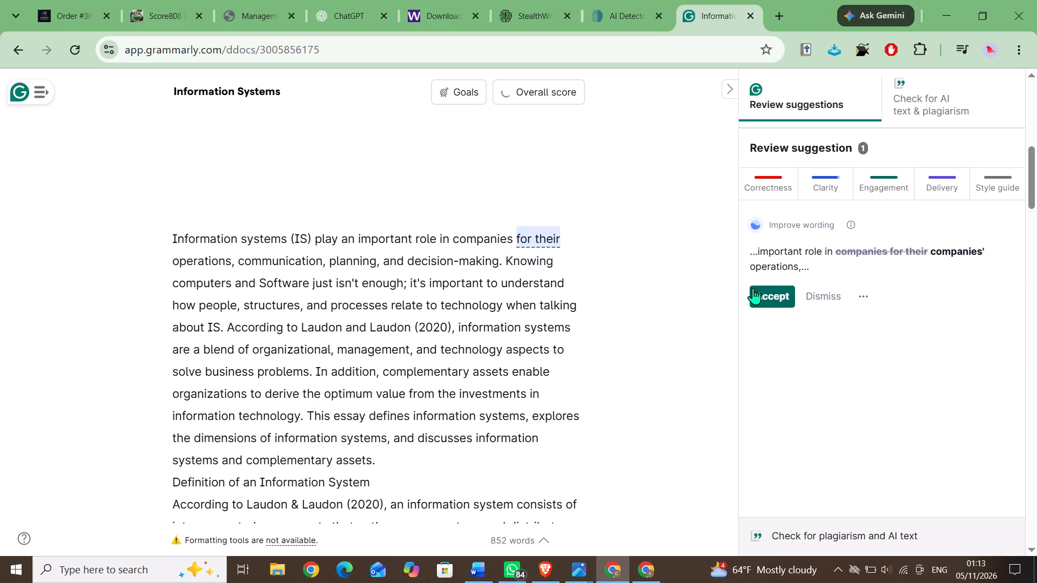
{"action": "left_click", "coordinate": [774, 296]}
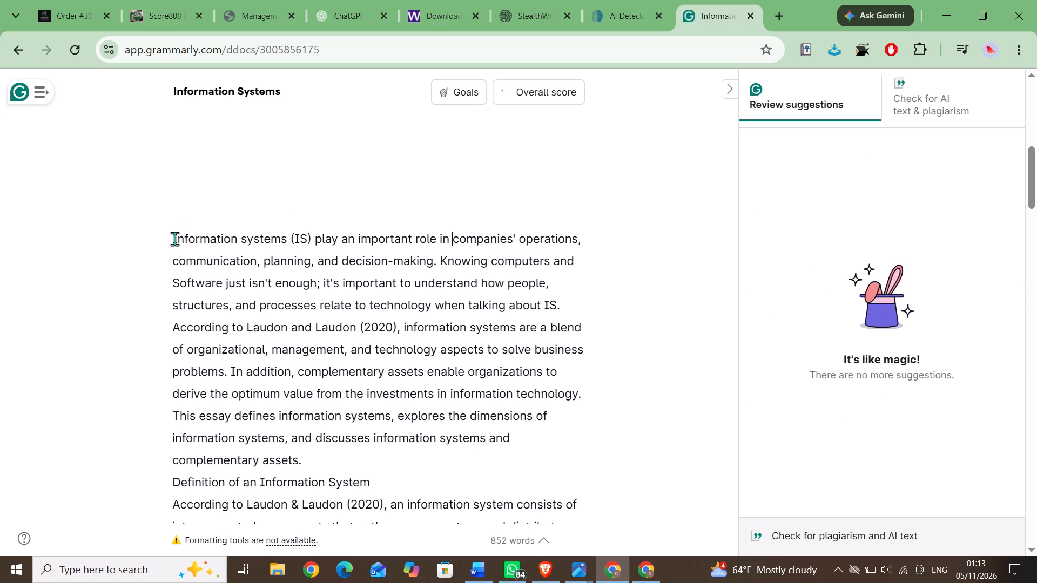
Copy the whole corrected essay body, from the introduction through the end of the Conclusion.
{"action": "left_click_drag", "start_coordinate": [172, 235], "coordinate": [301, 533]}
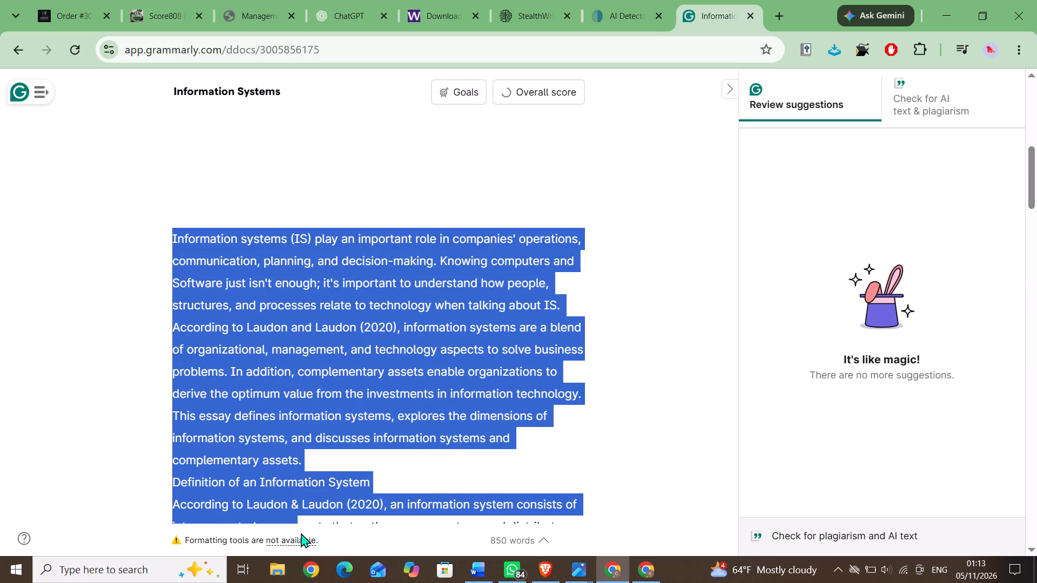
{"action": "left_click_drag", "start_coordinate": [301, 533], "coordinate": [412, 577]}
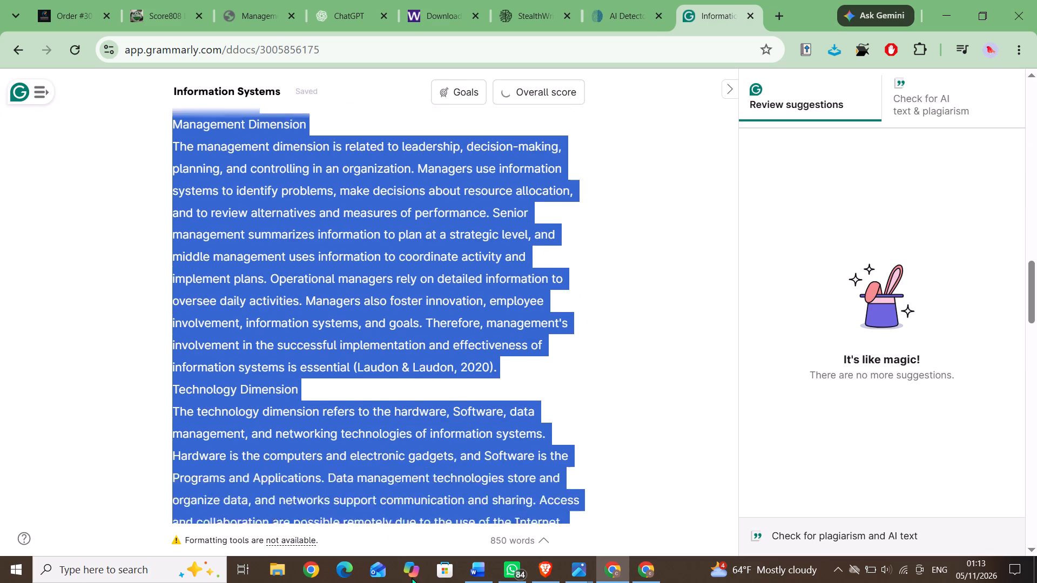
{"action": "left_click_drag", "start_coordinate": [412, 577], "coordinate": [487, 450]}
{"action": "right_click", "coordinate": [299, 345]}
{"action": "left_click", "coordinate": [364, 180]}
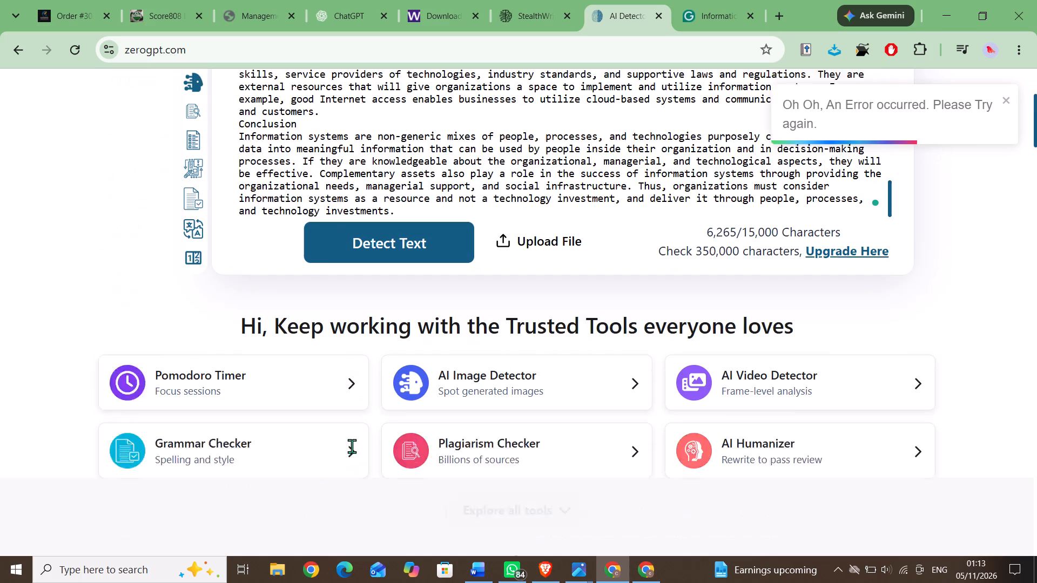
{"action": "scroll", "coordinate": [352, 446], "scroll_direction": "down", "scroll_amount": 1}
{"action": "left_click", "coordinate": [406, 174]}
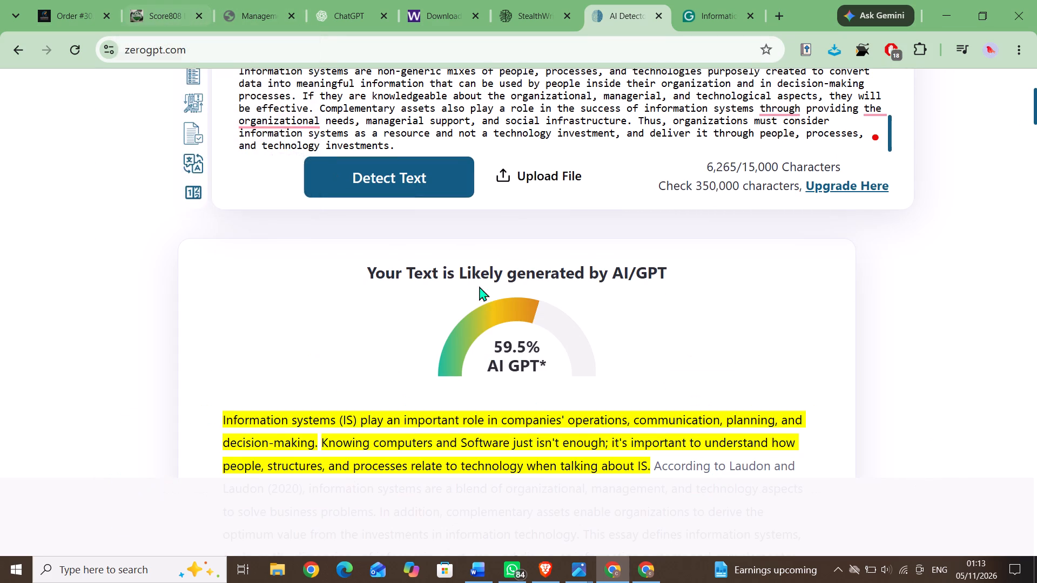
{"action": "scroll", "coordinate": [466, 354], "scroll_direction": "down", "scroll_amount": 16}
{"action": "scroll", "coordinate": [466, 355], "scroll_direction": "up", "scroll_amount": 6}
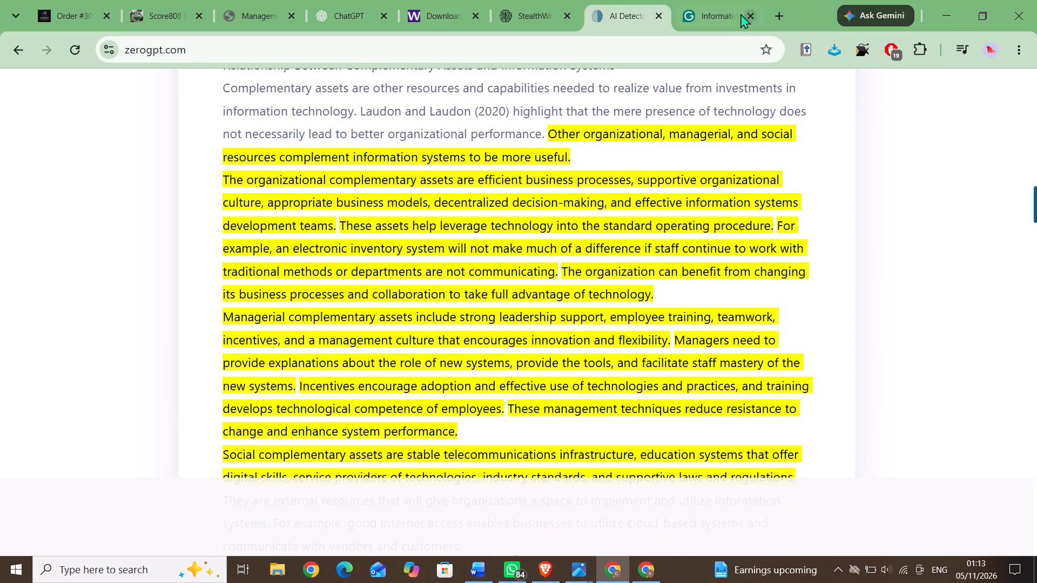
Return to Grammarly and upload the Information Systems document from Downloads again, keeping the General, Knowledgeable and Neutral goals.
{"action": "left_click", "coordinate": [704, 16]}
{"action": "left_click", "coordinate": [42, 93]}
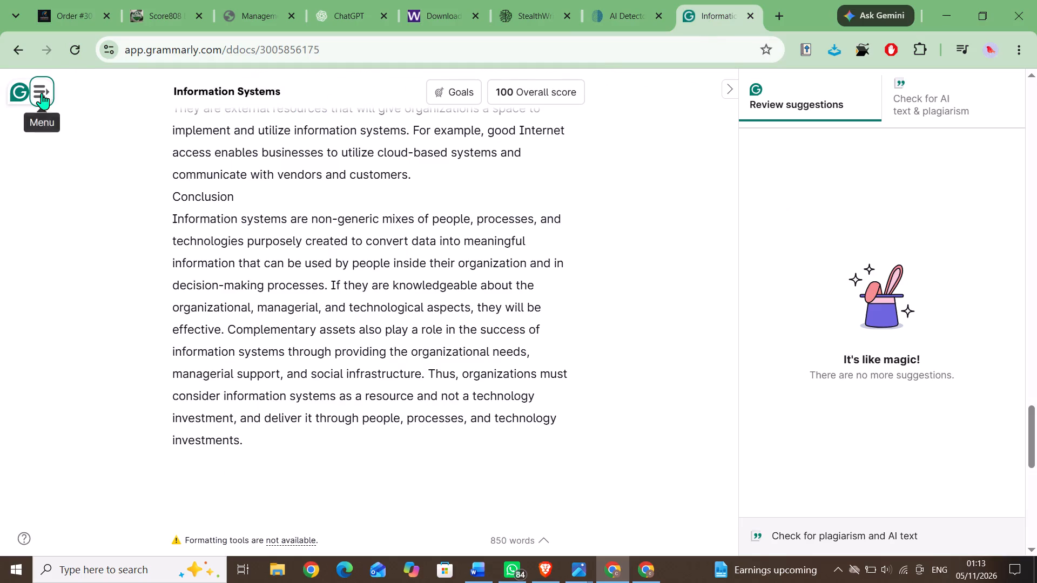
{"action": "left_click", "coordinate": [84, 201]}
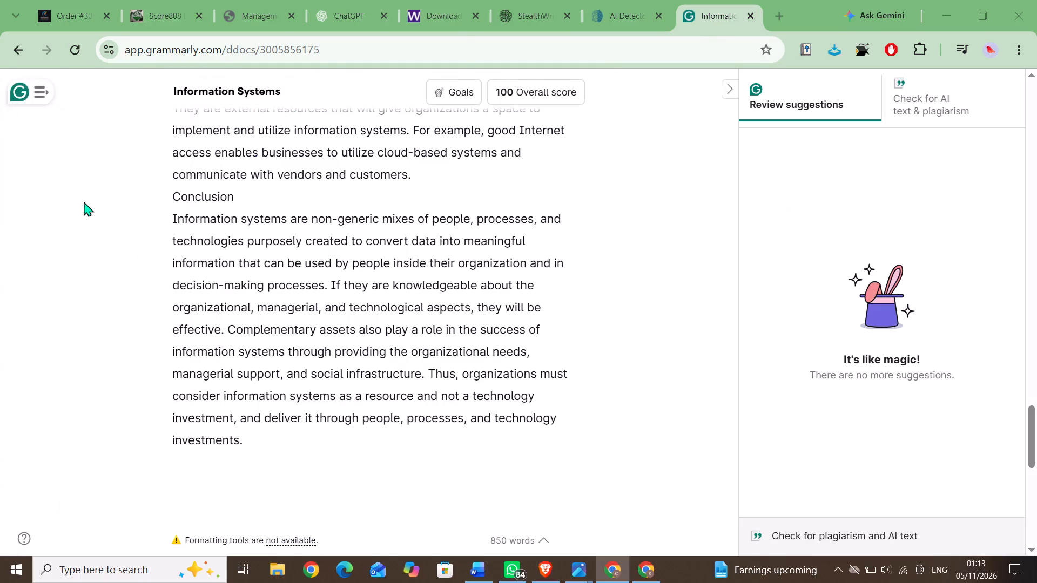
{"action": "left_click", "coordinate": [181, 109]}
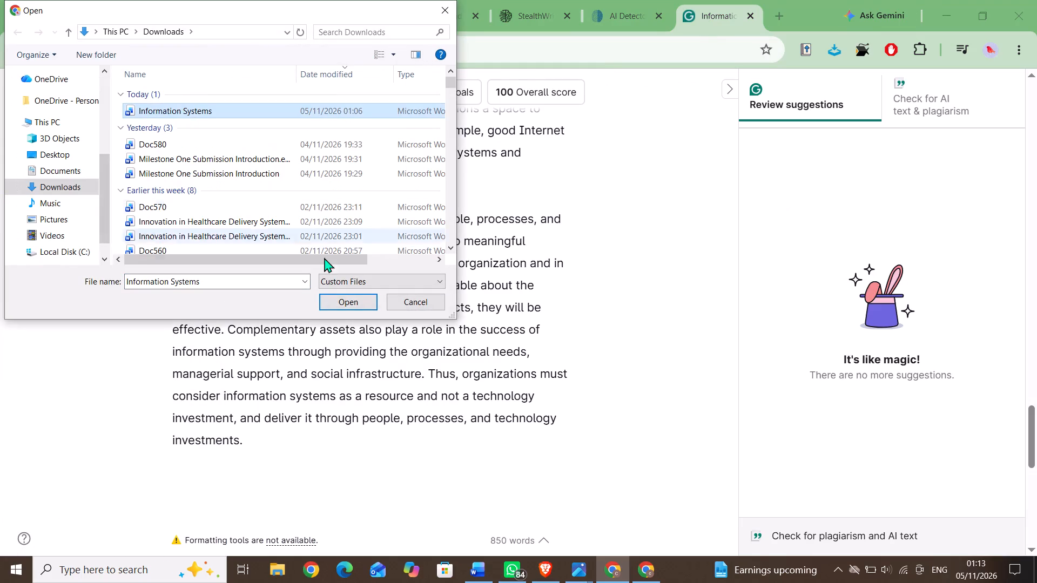
{"action": "left_click", "coordinate": [346, 306]}
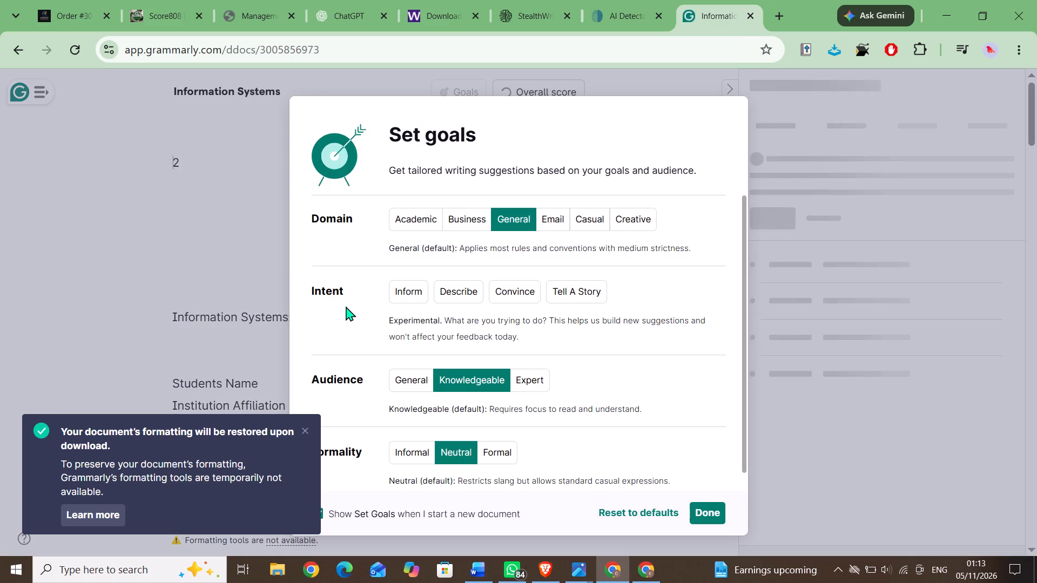
{"action": "left_click", "coordinate": [718, 513]}
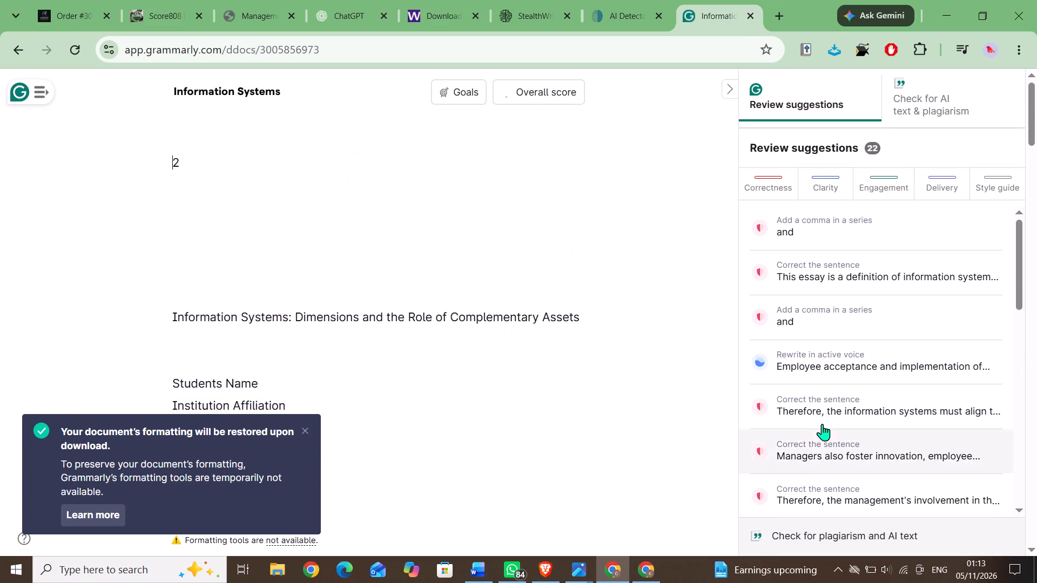
Working back from the last suggestion, accept all sentence corrections and the comma after "managerial" in the Conclusion.
{"action": "scroll", "coordinate": [823, 424], "scroll_direction": "down", "scroll_amount": 4}
{"action": "scroll", "coordinate": [823, 424], "scroll_direction": "up", "scroll_amount": 1}
{"action": "scroll", "coordinate": [823, 424], "scroll_direction": "down", "scroll_amount": 12}
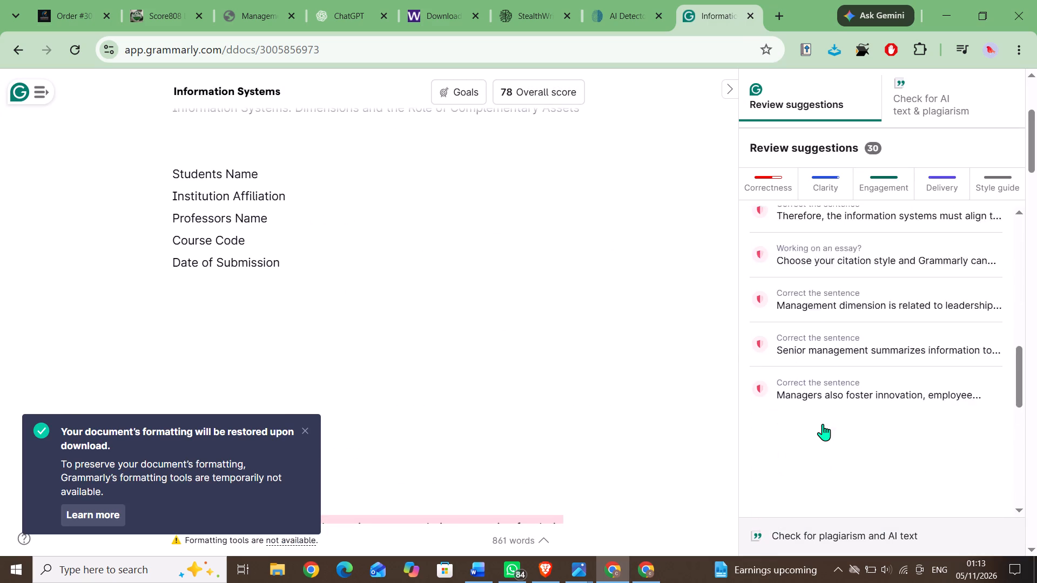
{"action": "scroll", "coordinate": [823, 424], "scroll_direction": "down", "scroll_amount": 11}
{"action": "scroll", "coordinate": [823, 424], "scroll_direction": "up", "scroll_amount": 1}
{"action": "scroll", "coordinate": [821, 426], "scroll_direction": "down", "scroll_amount": 2}
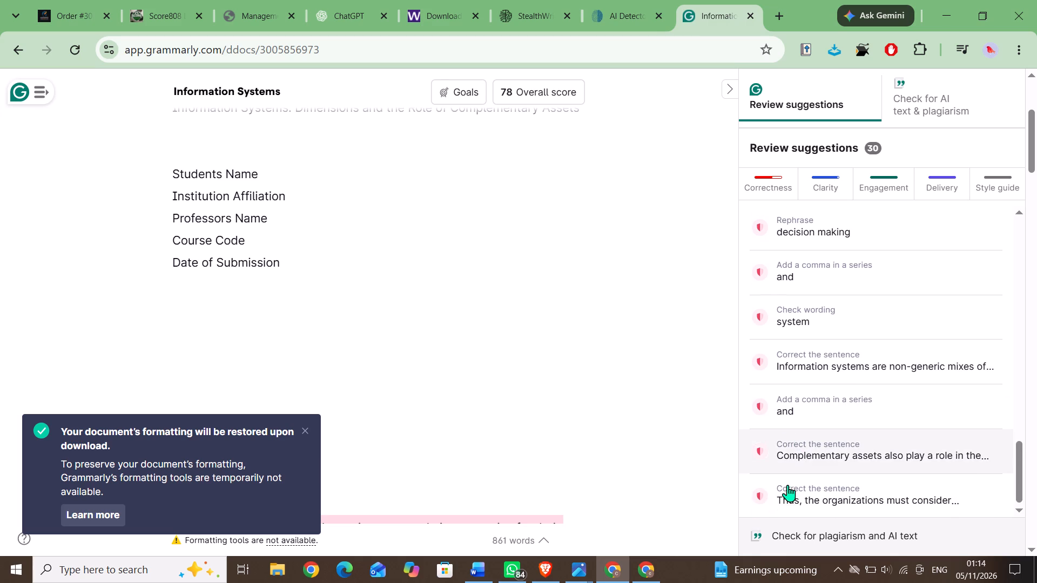
{"action": "scroll", "coordinate": [786, 486], "scroll_direction": "down", "scroll_amount": 5}
{"action": "left_click", "coordinate": [777, 490]}
{"action": "left_click", "coordinate": [772, 499]}
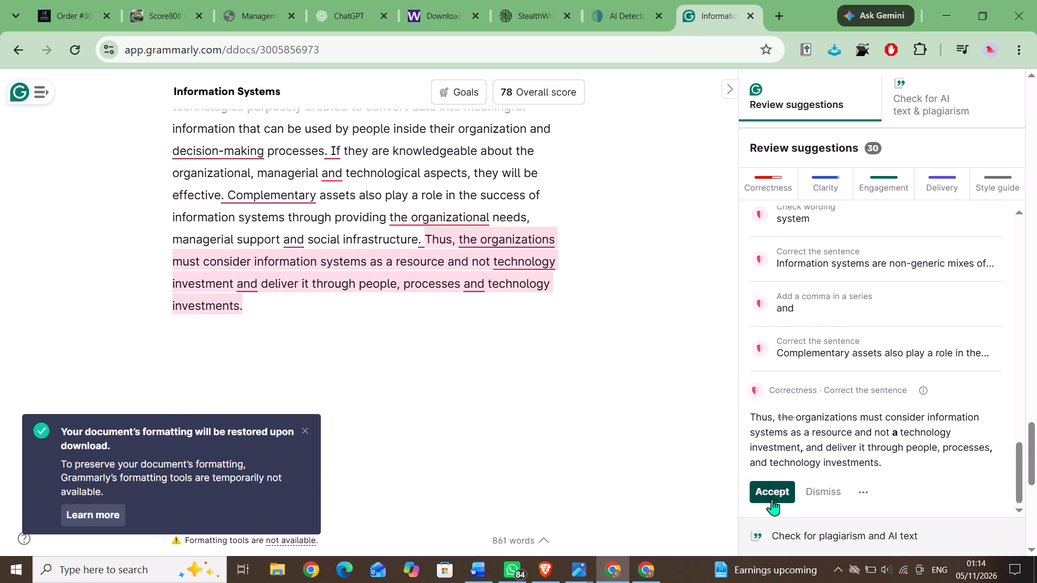
{"action": "left_click", "coordinate": [772, 491]}
{"action": "left_click", "coordinate": [772, 491]}
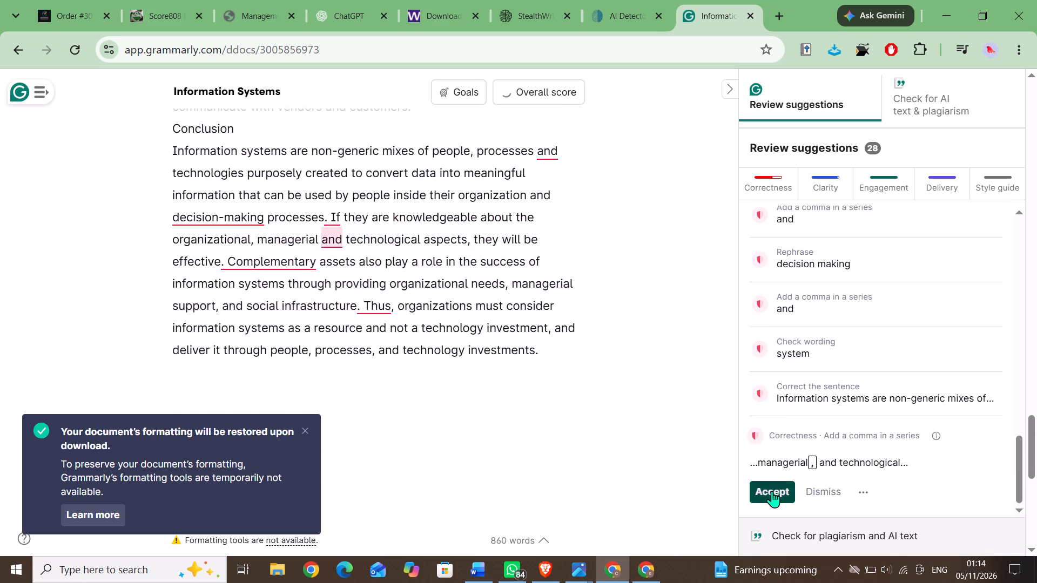
{"action": "left_click", "coordinate": [772, 491]}
{"action": "left_click", "coordinate": [772, 491]}
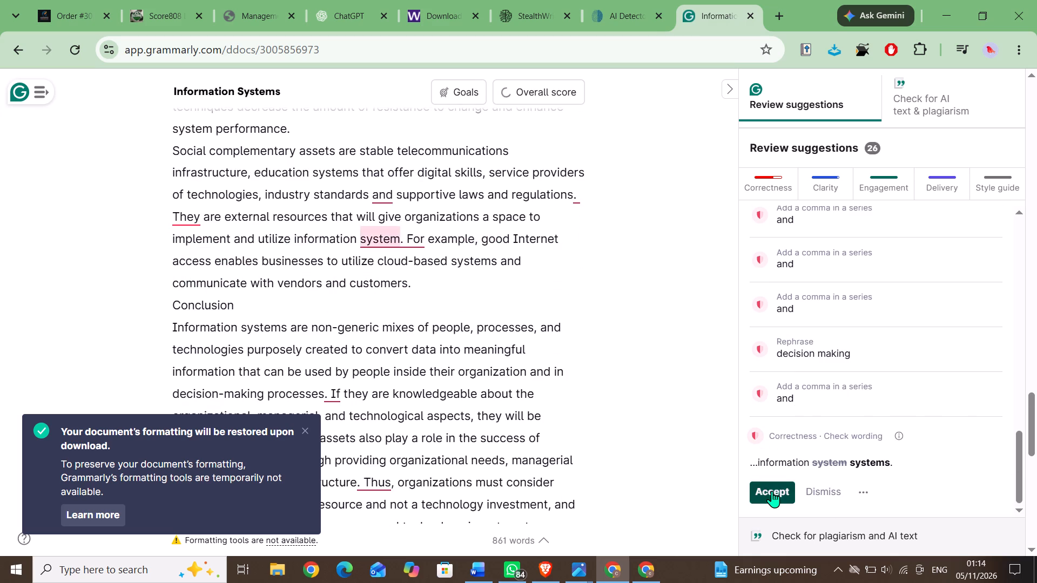
Accept "information systems", "decision-making" and the serial commas in the complementary assets section, plus the comma in "maintained, and protected".
{"action": "left_click", "coordinate": [772, 491]}
{"action": "left_click", "coordinate": [772, 491]}
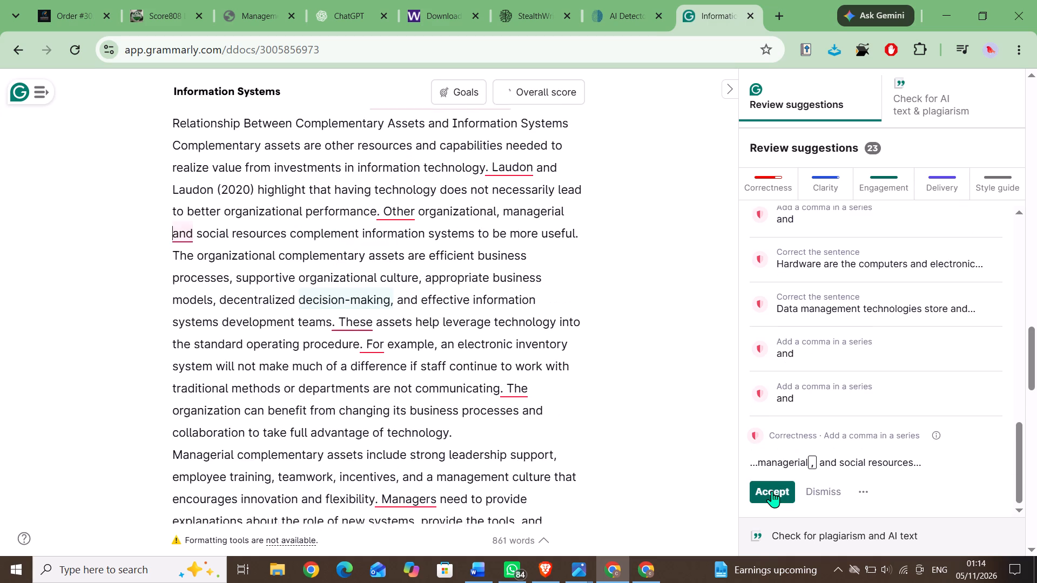
{"action": "left_click", "coordinate": [772, 491]}
{"action": "left_click", "coordinate": [772, 491]}
{"action": "left_click", "coordinate": [772, 491]}
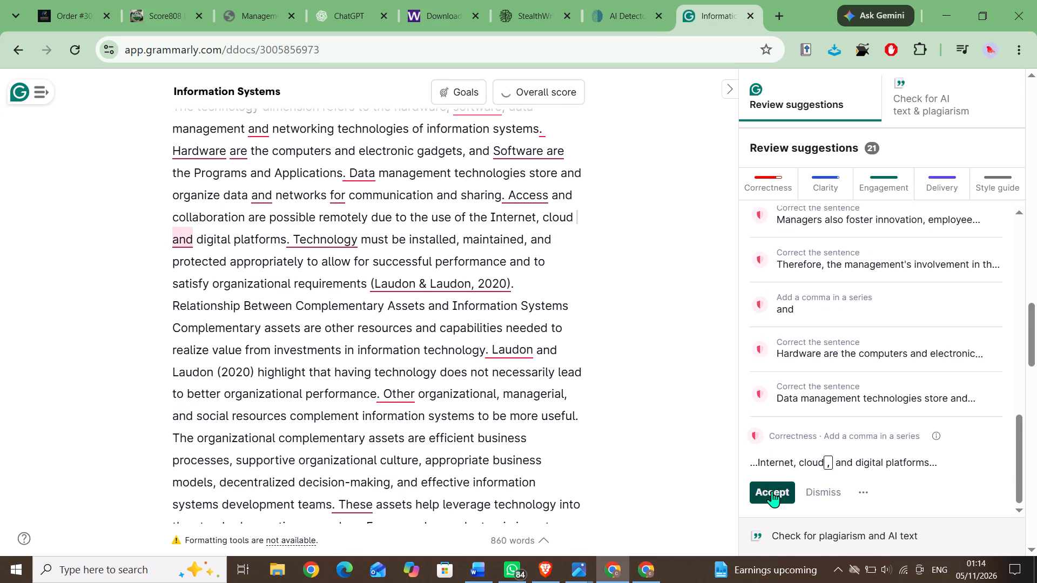
Under Technology Dimension, accept the serial commas, "support communication" and the singular "is" for hardware and software.
{"action": "left_click", "coordinate": [772, 491]}
{"action": "left_click", "coordinate": [772, 491]}
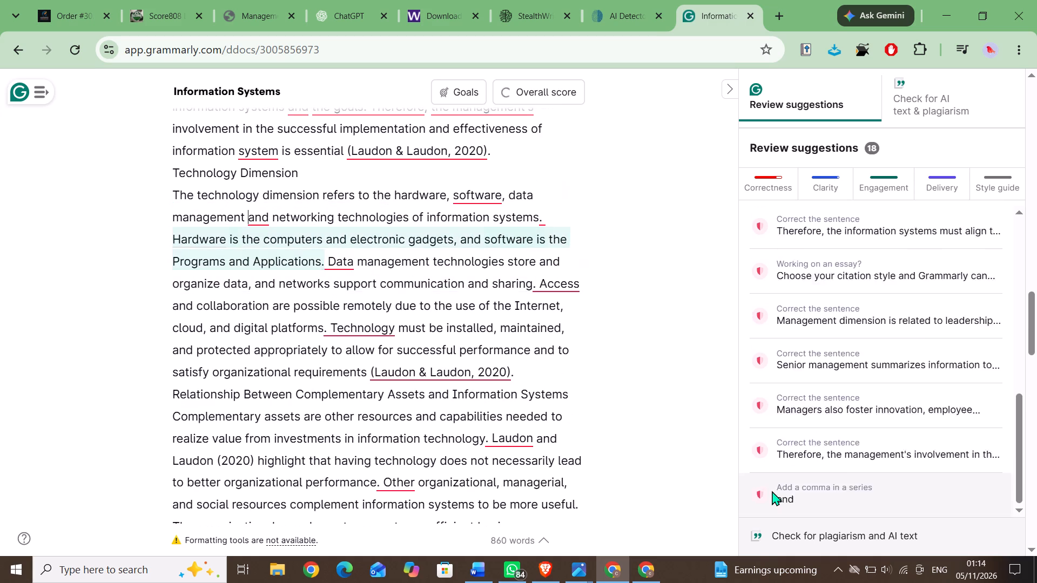
{"action": "left_click", "coordinate": [772, 491]}
{"action": "left_click", "coordinate": [772, 491]}
Under Management Dimension, accept the sentence corrections on management's involvement, innovation and goals, senior management, and the opening sentence.
{"action": "left_click", "coordinate": [772, 491]}
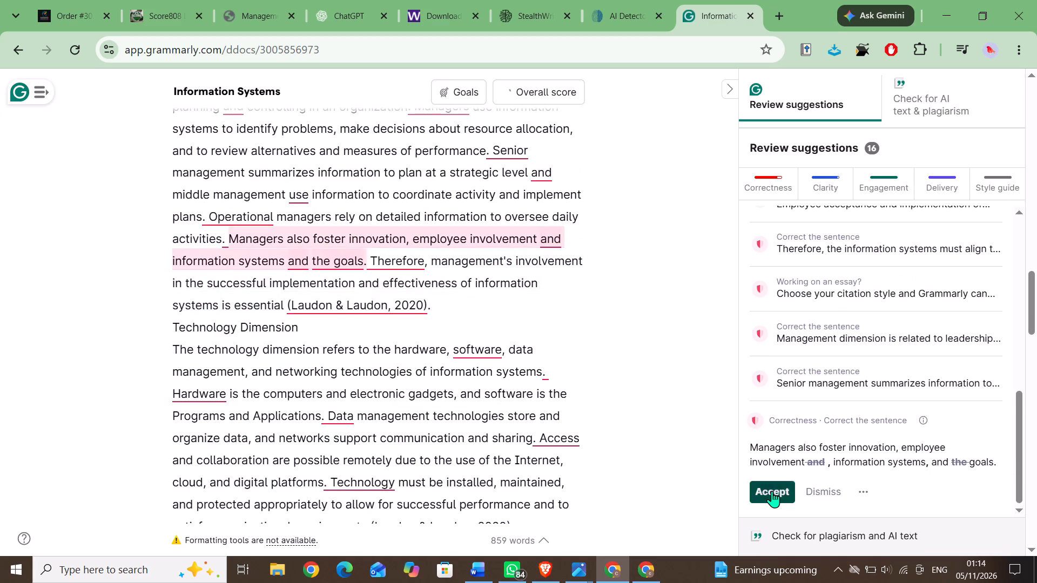
{"action": "left_click", "coordinate": [772, 491]}
{"action": "triple_click", "coordinate": [772, 491]}
{"action": "triple_click", "coordinate": [772, 491]}
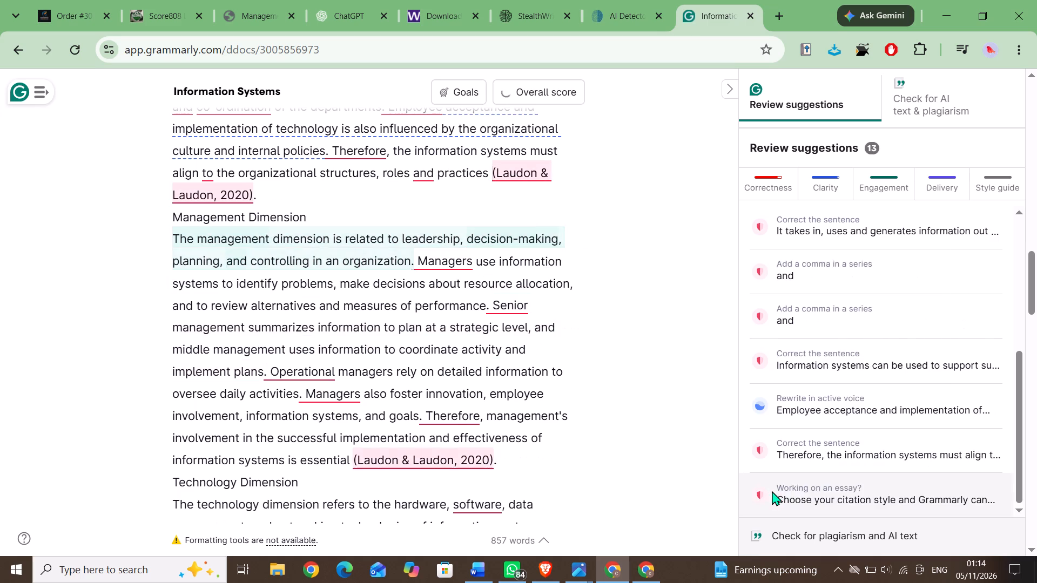
Clear the citation-style suggestion; under Organizational Dimension, accept "align with", "are also influenced", "coordination" and the serial commas, dismissing the active-voice rewrite.
{"action": "left_click", "coordinate": [772, 491]}
{"action": "left_click", "coordinate": [772, 491]}
{"action": "left_click", "coordinate": [772, 491]}
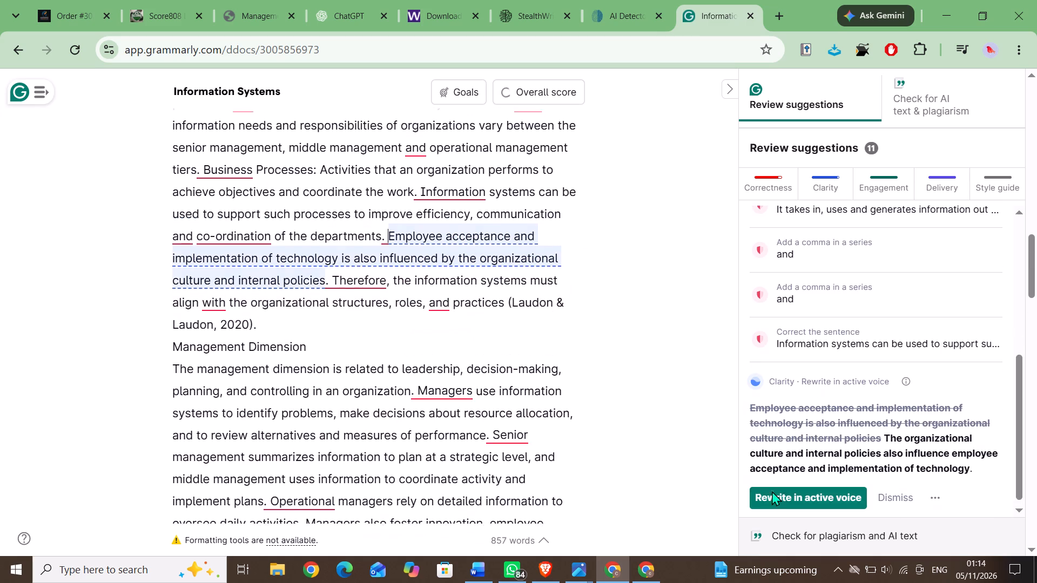
{"action": "left_click", "coordinate": [892, 498]}
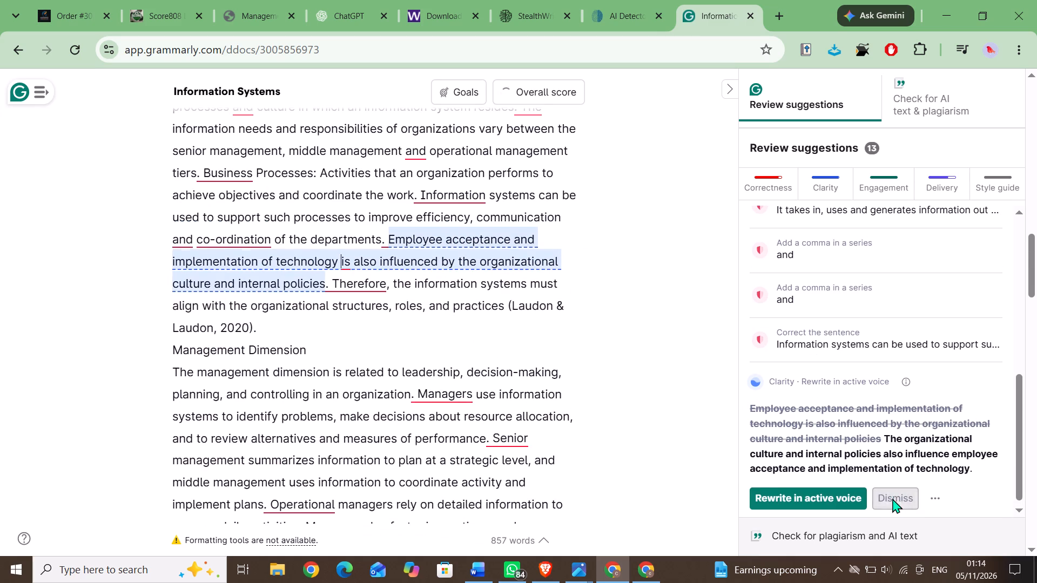
{"action": "left_click", "coordinate": [779, 487]}
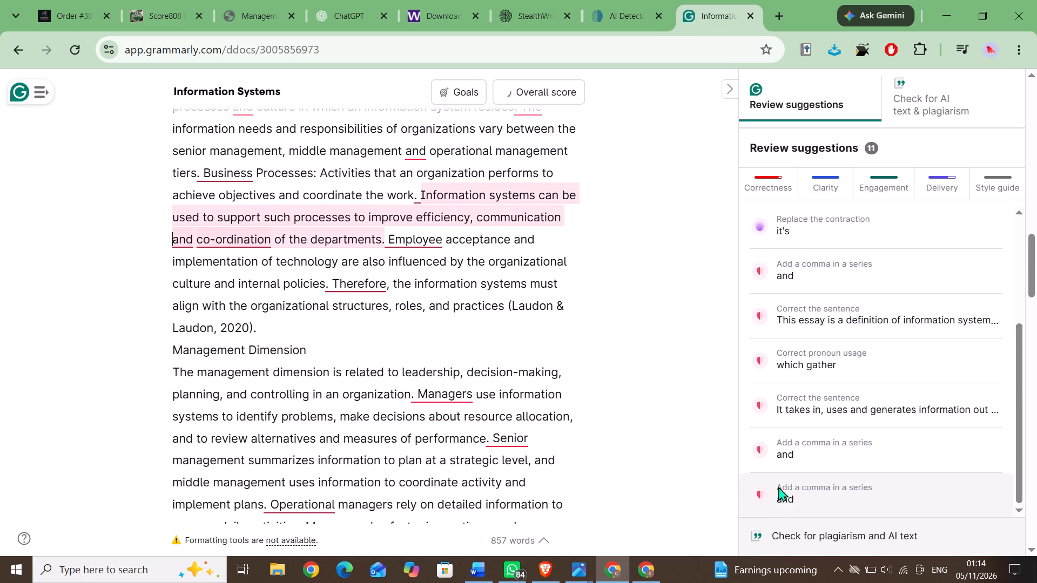
{"action": "left_click", "coordinate": [778, 486]}
{"action": "left_click", "coordinate": [778, 486]}
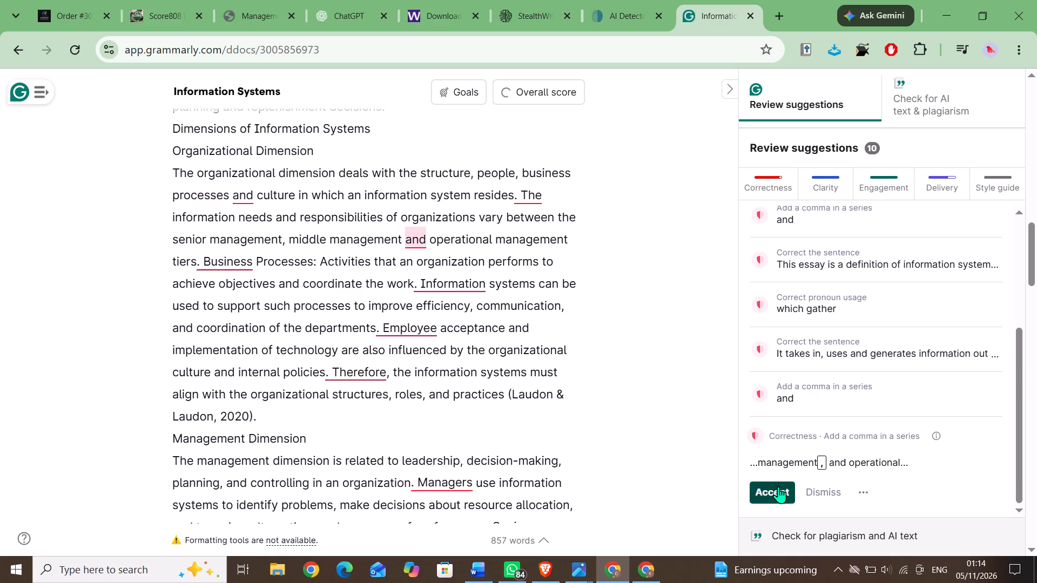
{"action": "left_click", "coordinate": [778, 486]}
{"action": "left_click", "coordinate": [778, 486]}
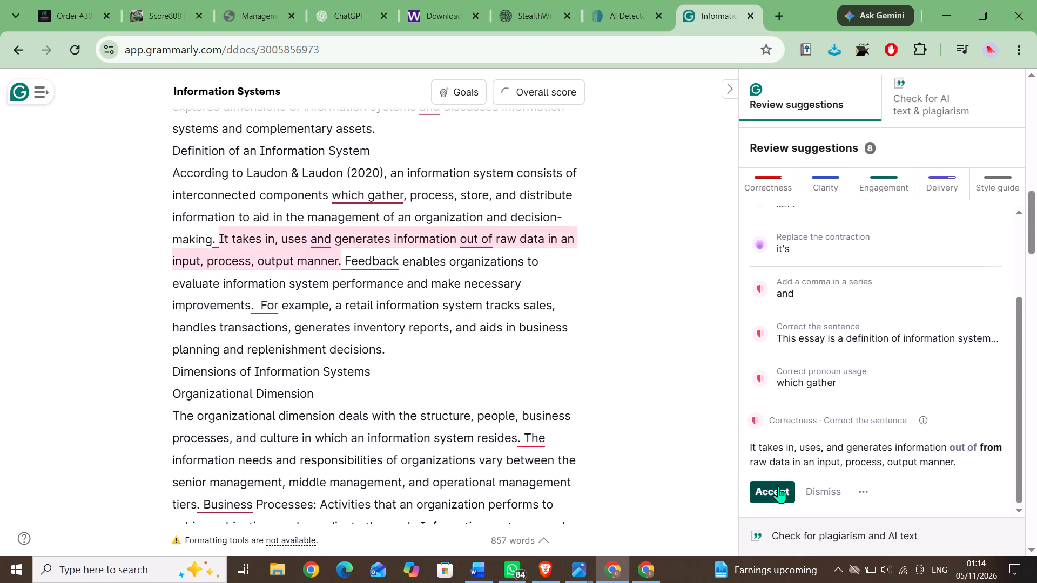
In the definition section, accept "uses, and generates information from raw data" and "that gather".
{"action": "left_click", "coordinate": [778, 486]}
{"action": "left_click", "coordinate": [778, 486]}
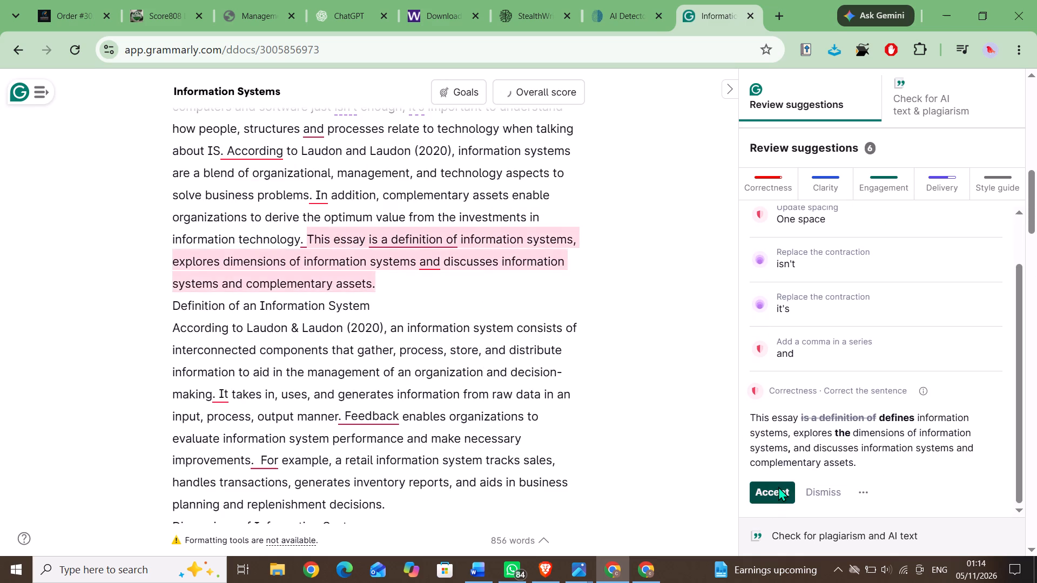
In the introduction, accept the comma after "structures" and expand the contractions to "it is" and "is not".
{"action": "left_click", "coordinate": [780, 466]}
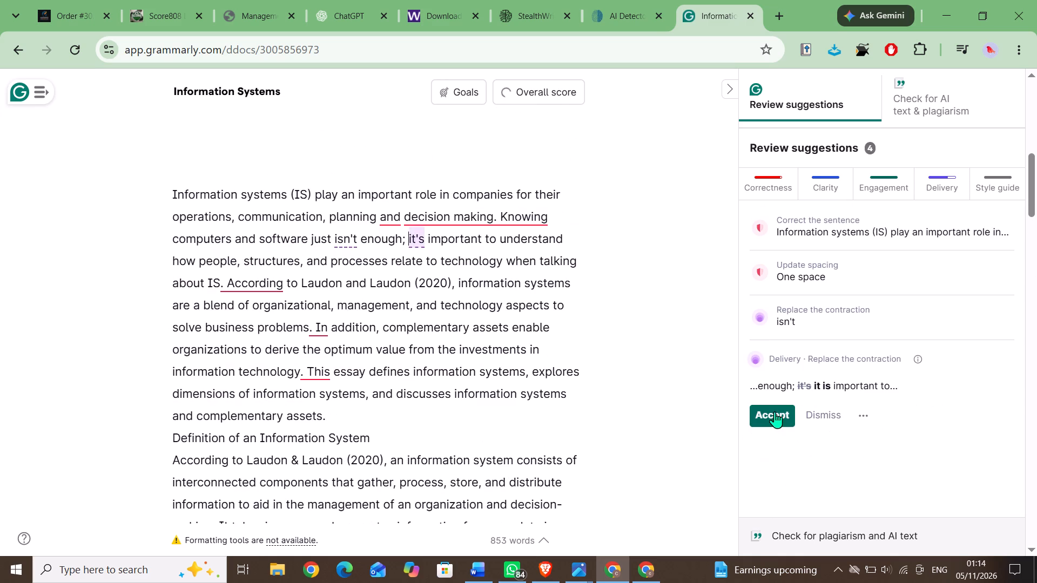
{"action": "left_click", "coordinate": [775, 411]}
{"action": "left_click", "coordinate": [766, 371]}
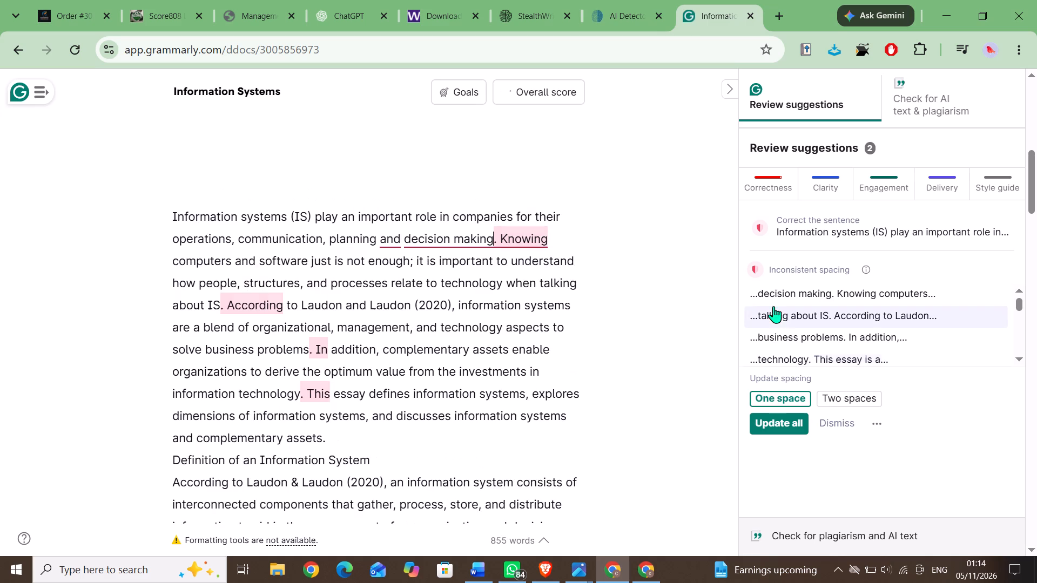
Accept "planning, and decision-making" in the opening sentence, one-space sentence spacing throughout, and the removal of "just" before "is not enough".
{"action": "left_click", "coordinate": [776, 423]}
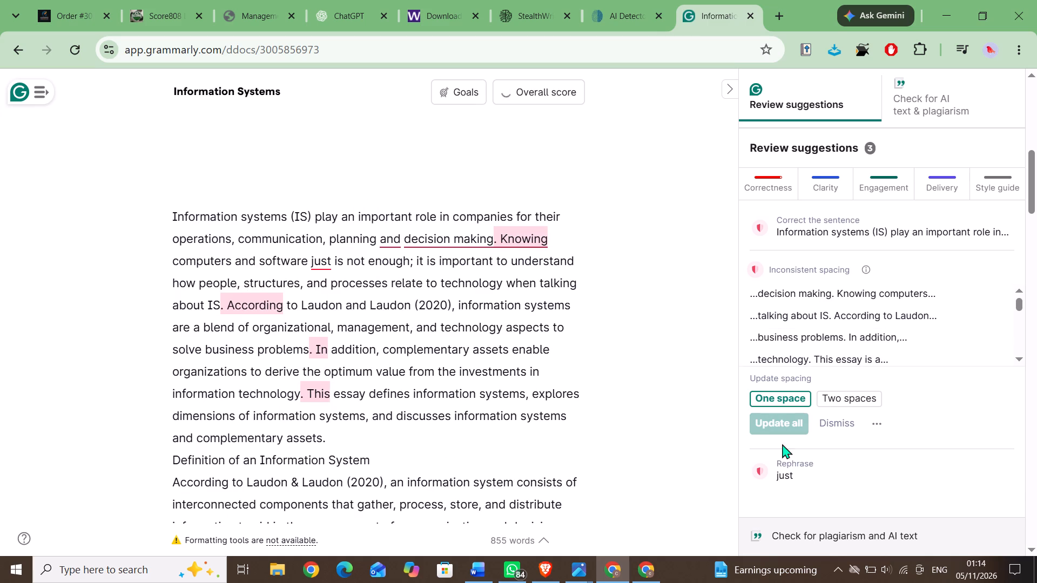
{"action": "left_click", "coordinate": [783, 469]}
{"action": "left_click", "coordinate": [766, 373]}
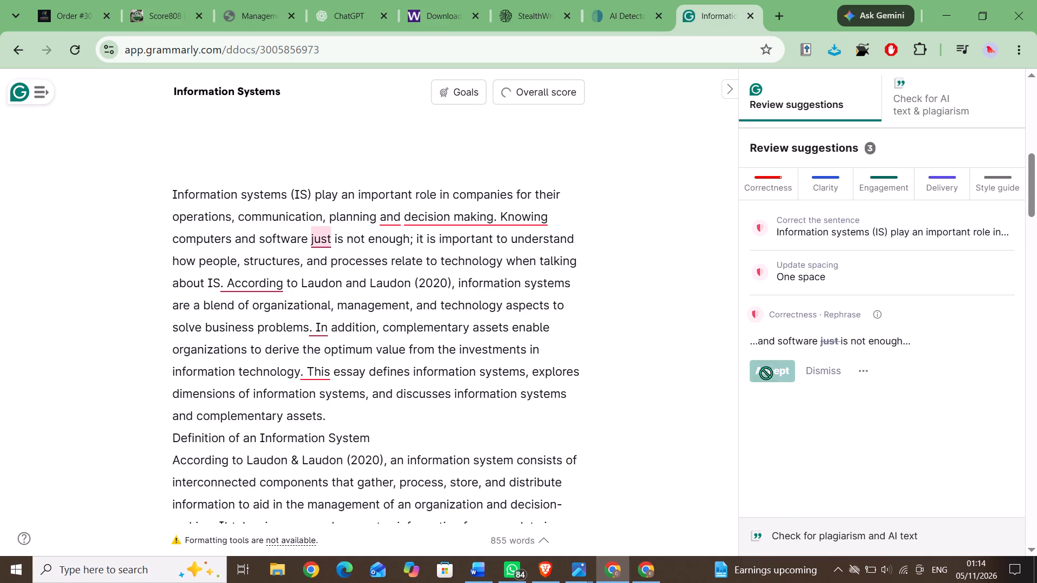
{"action": "left_click", "coordinate": [767, 373]}
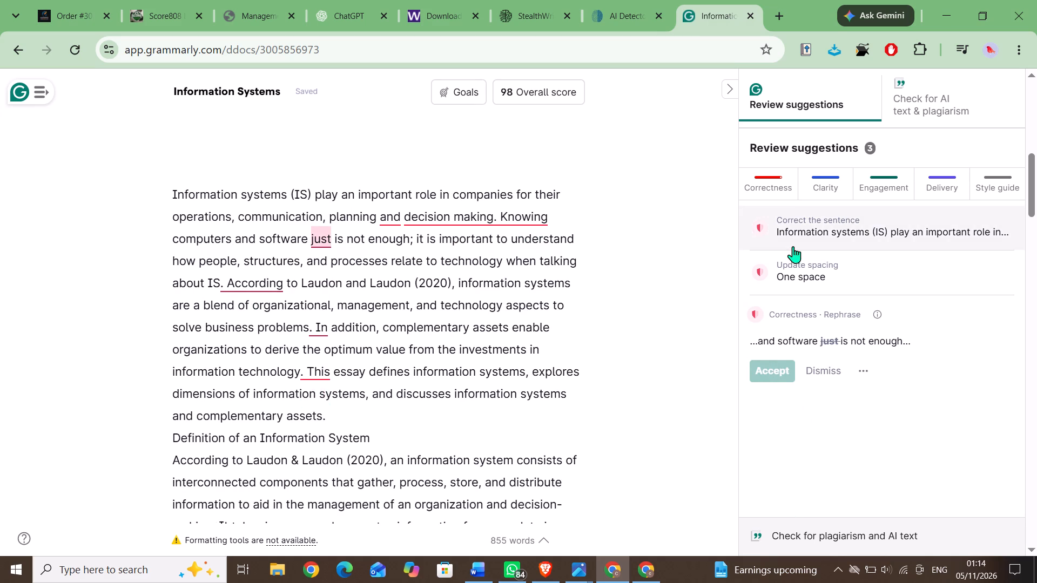
{"action": "left_click", "coordinate": [793, 246]}
{"action": "left_click", "coordinate": [786, 315]}
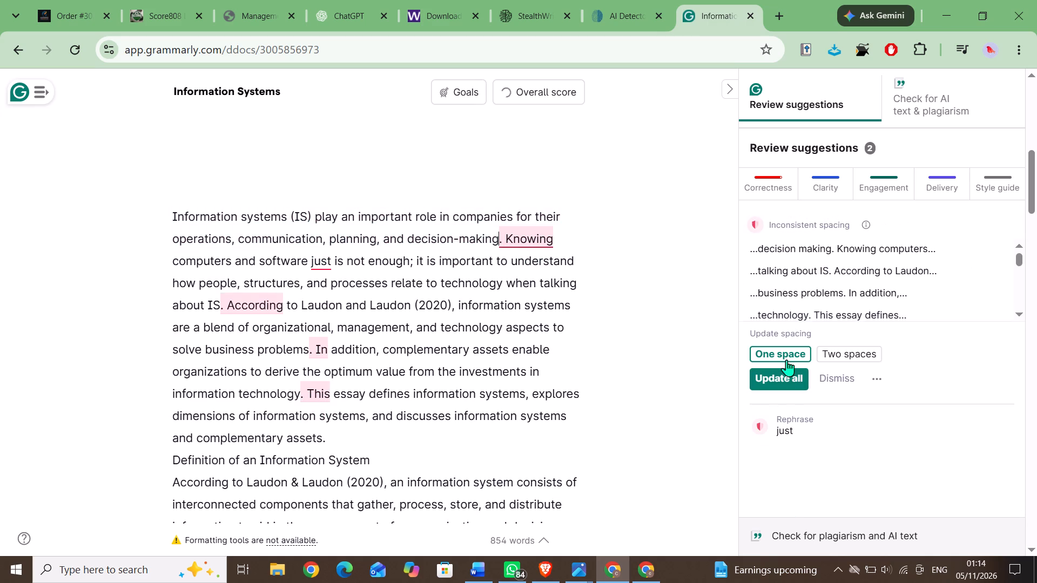
{"action": "left_click", "coordinate": [789, 429]}
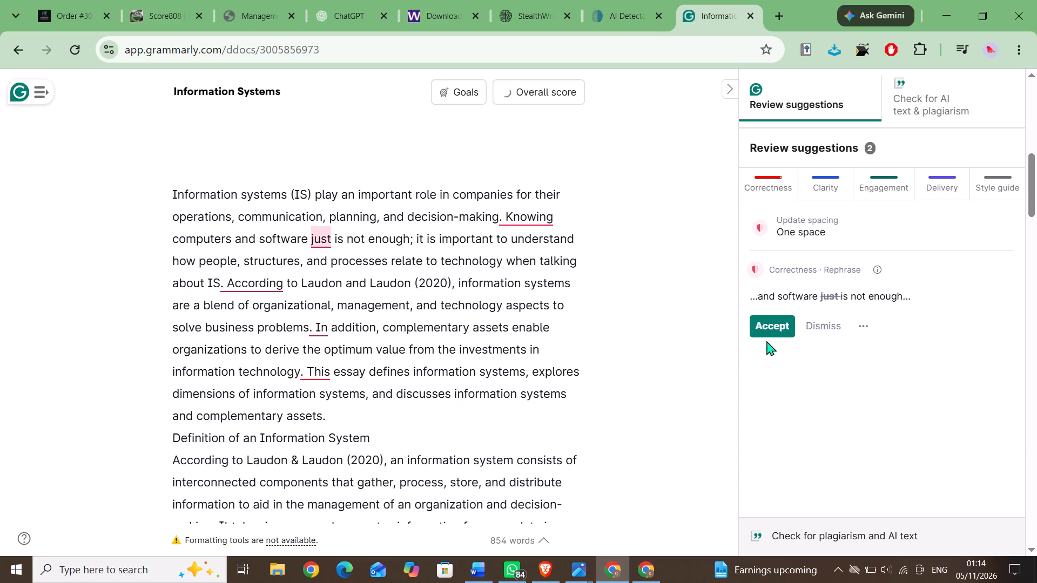
{"action": "left_click", "coordinate": [770, 330]}
{"action": "left_click", "coordinate": [786, 236]}
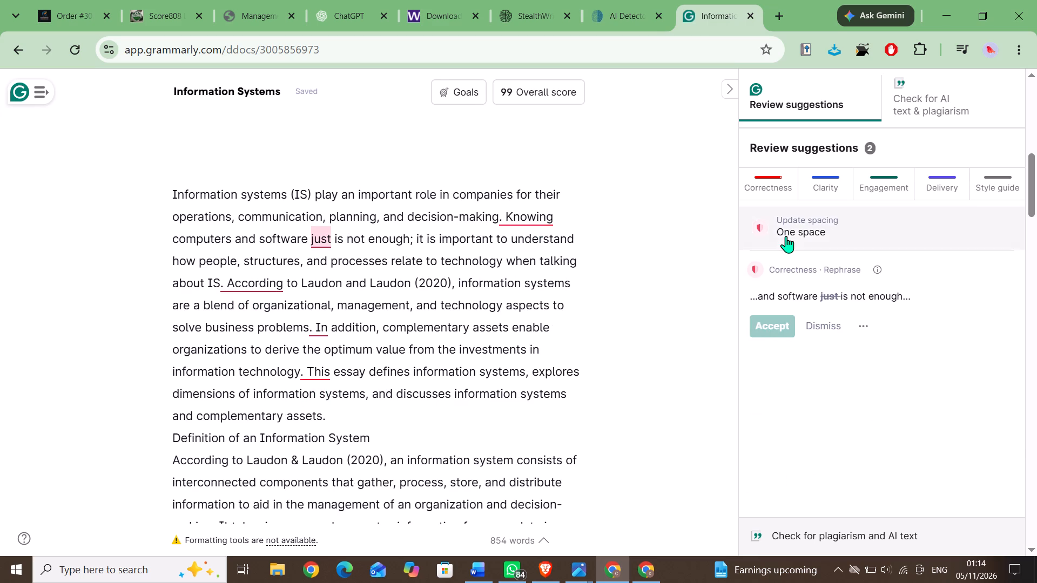
{"action": "left_click", "coordinate": [779, 379]}
{"action": "left_click", "coordinate": [790, 413]}
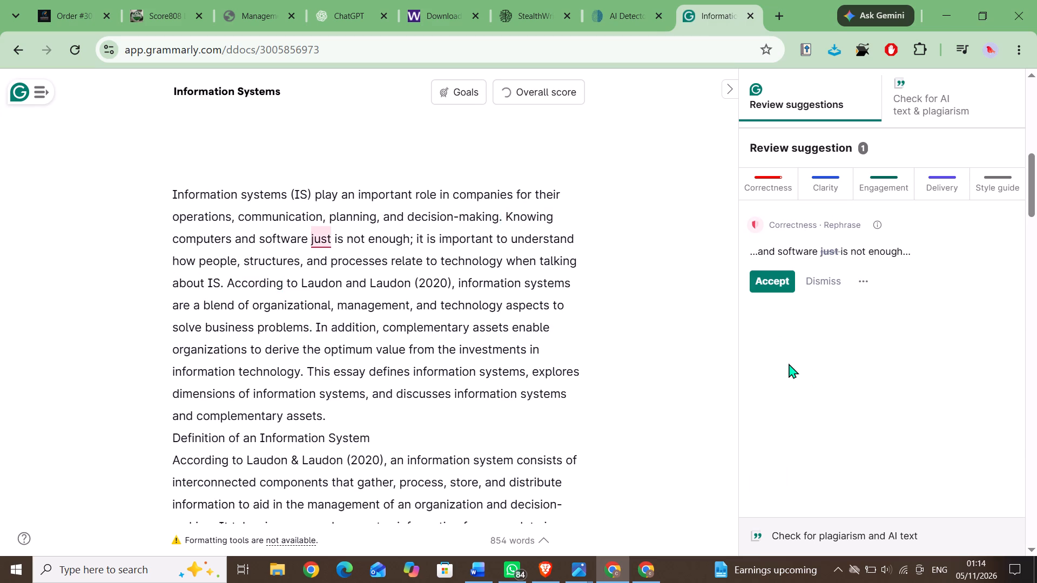
{"action": "left_click", "coordinate": [784, 287]}
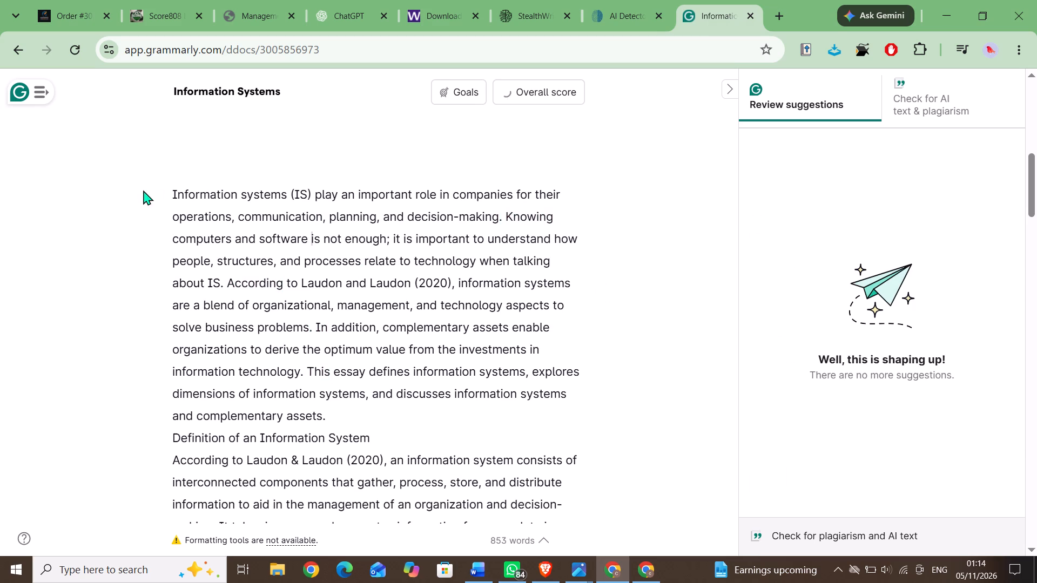
{"action": "left_click_drag", "start_coordinate": [172, 192], "coordinate": [230, 286]}
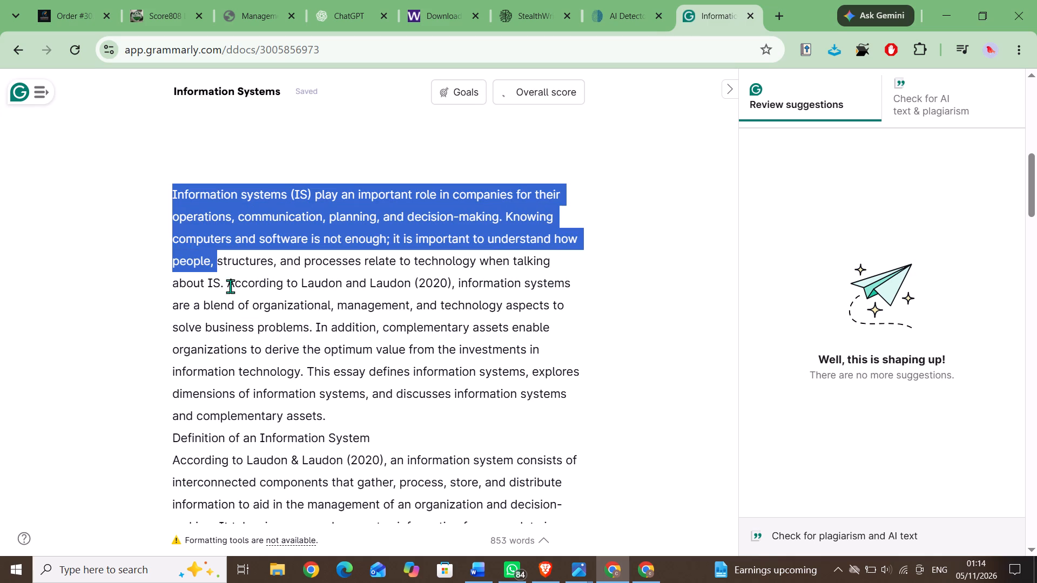
{"action": "left_click_drag", "start_coordinate": [230, 286], "coordinate": [365, 559]}
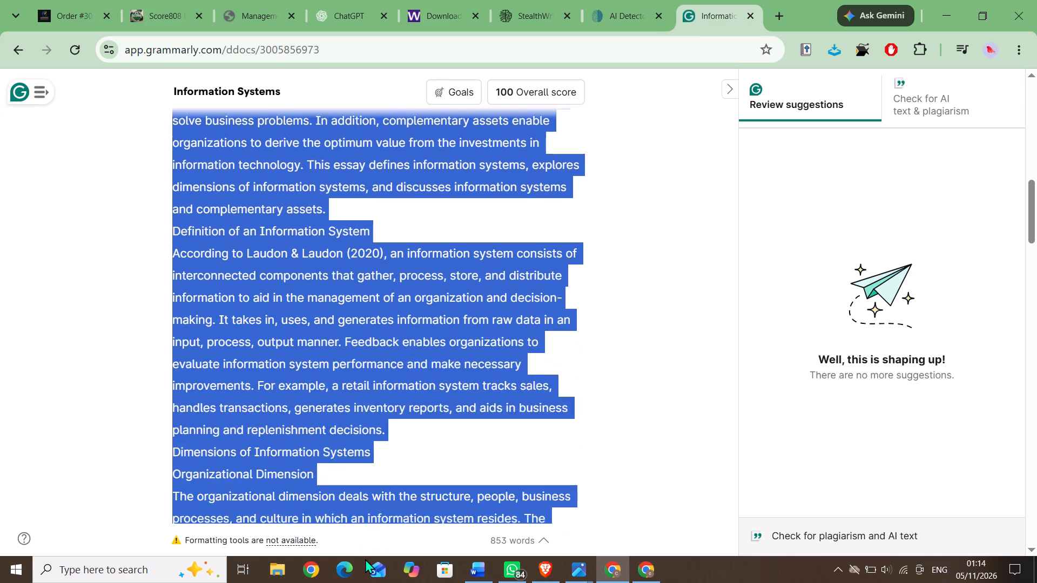
{"action": "left_click_drag", "start_coordinate": [365, 559], "coordinate": [387, 553]}
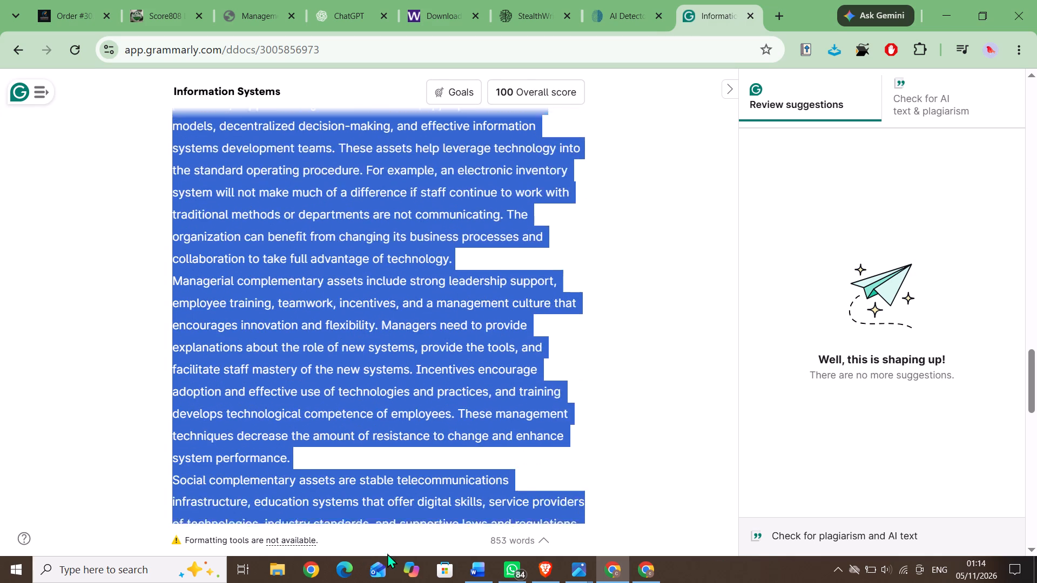
{"action": "left_click_drag", "start_coordinate": [387, 553], "coordinate": [464, 242]}
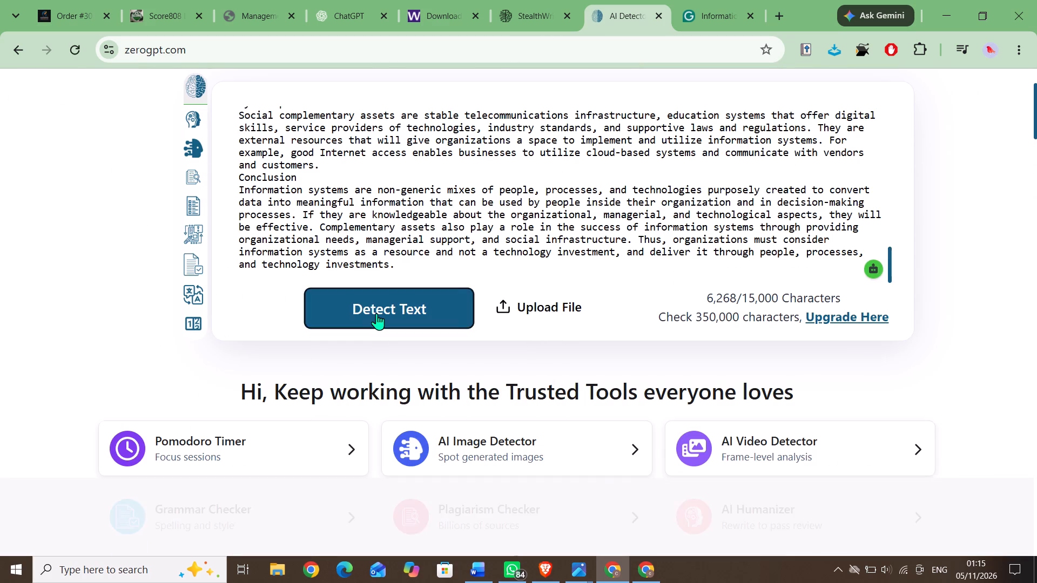
{"action": "scroll", "coordinate": [376, 313], "scroll_direction": "down", "scroll_amount": 2}
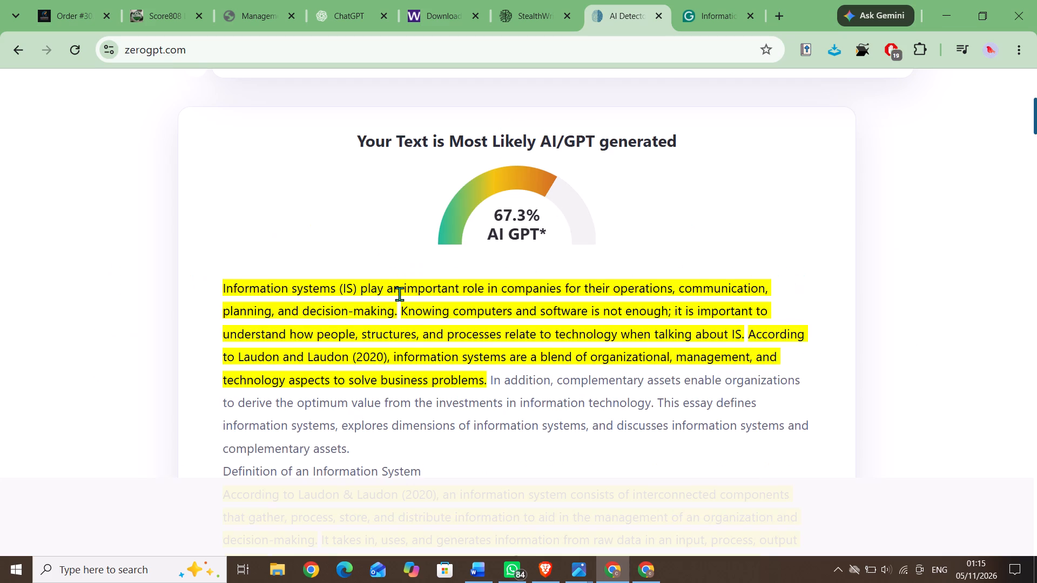
{"action": "scroll", "coordinate": [399, 294], "scroll_direction": "down", "scroll_amount": 6}
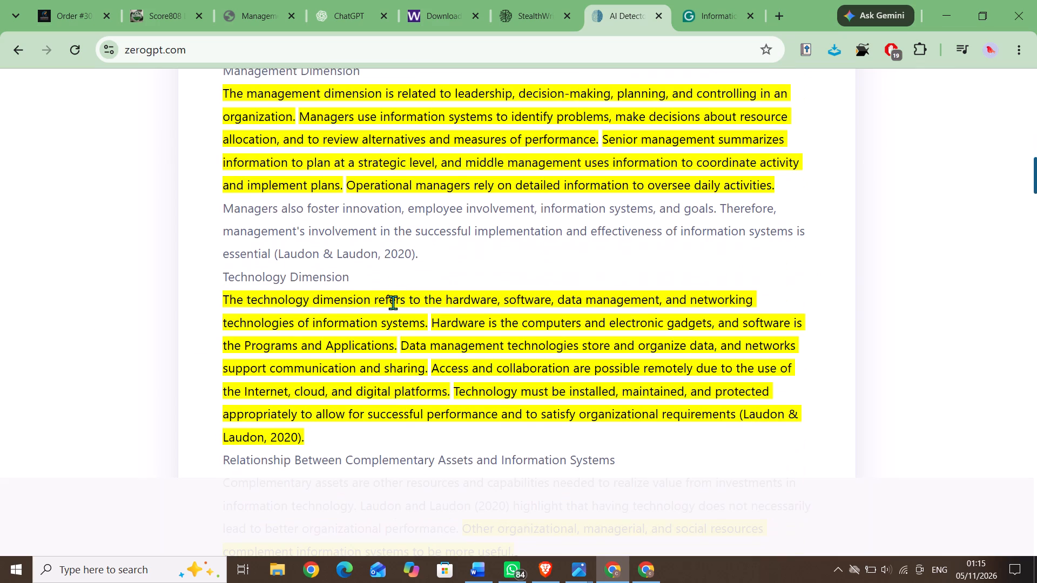
Switch to the Information Systems document in Word and copy the text from the introduction through the end of the Management Dimension section.
{"action": "left_click", "coordinate": [470, 564]}
{"action": "scroll", "coordinate": [425, 439], "scroll_direction": "up", "scroll_amount": 4}
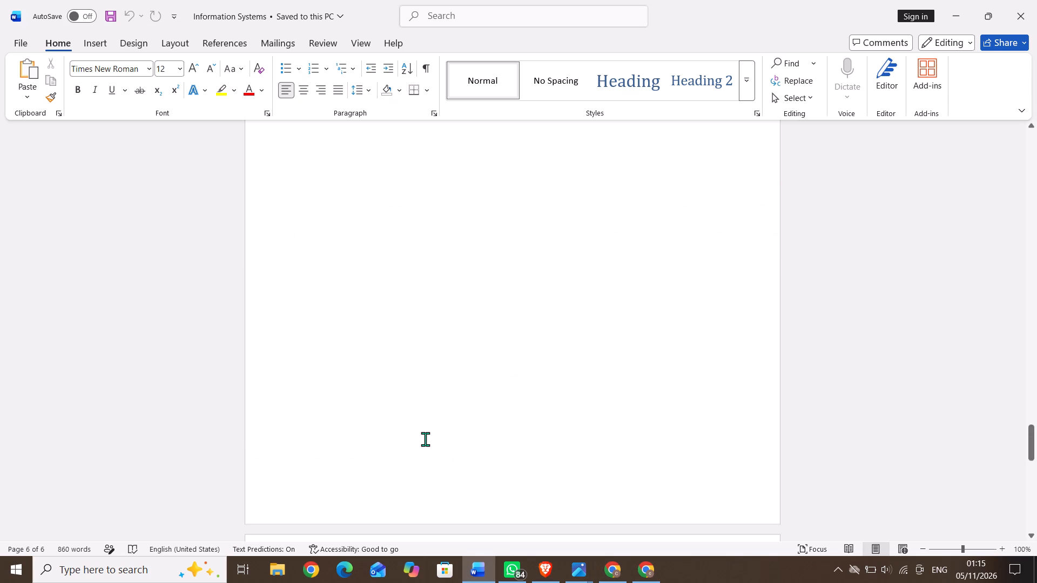
{"action": "scroll", "coordinate": [425, 439], "scroll_direction": "up", "scroll_amount": 4}
{"action": "scroll", "coordinate": [425, 439], "scroll_direction": "down", "scroll_amount": 1}
{"action": "scroll", "coordinate": [425, 439], "scroll_direction": "up", "scroll_amount": 20}
{"action": "scroll", "coordinate": [425, 439], "scroll_direction": "up", "scroll_amount": 3}
{"action": "scroll", "coordinate": [425, 439], "scroll_direction": "down", "scroll_amount": 1}
{"action": "scroll", "coordinate": [425, 439], "scroll_direction": "up", "scroll_amount": 2}
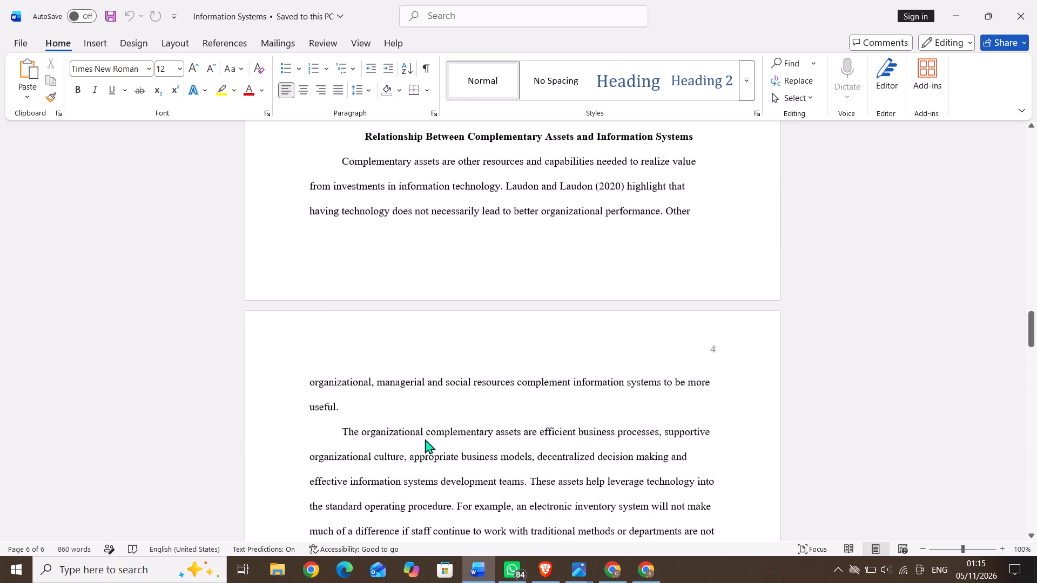
{"action": "scroll", "coordinate": [425, 439], "scroll_direction": "up", "scroll_amount": 20}
{"action": "scroll", "coordinate": [425, 439], "scroll_direction": "down", "scroll_amount": 1}
{"action": "scroll", "coordinate": [425, 439], "scroll_direction": "up", "scroll_amount": 1}
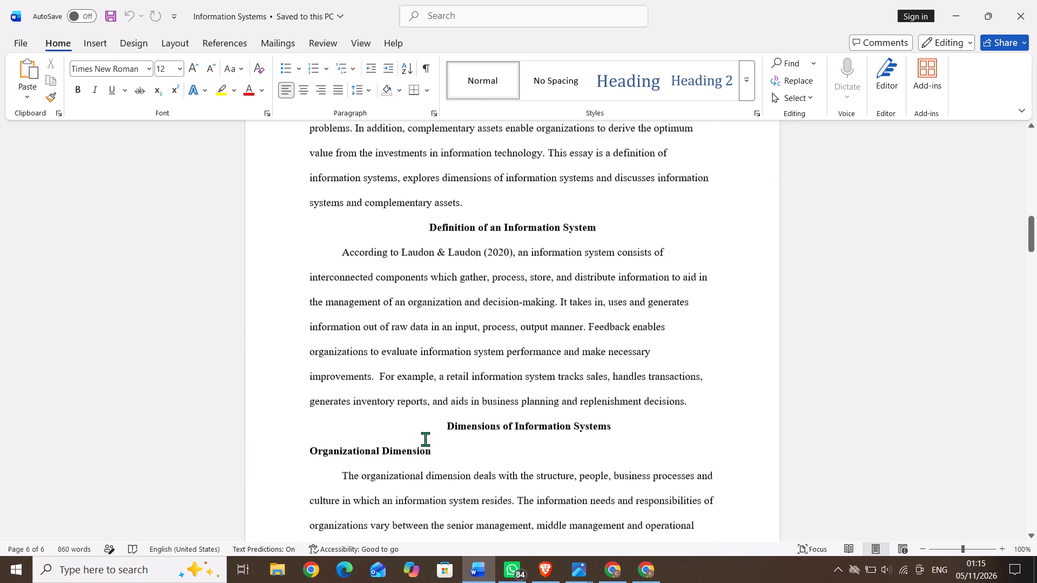
{"action": "scroll", "coordinate": [425, 439], "scroll_direction": "up", "scroll_amount": 7}
{"action": "scroll", "coordinate": [324, 405], "scroll_direction": "down", "scroll_amount": 2}
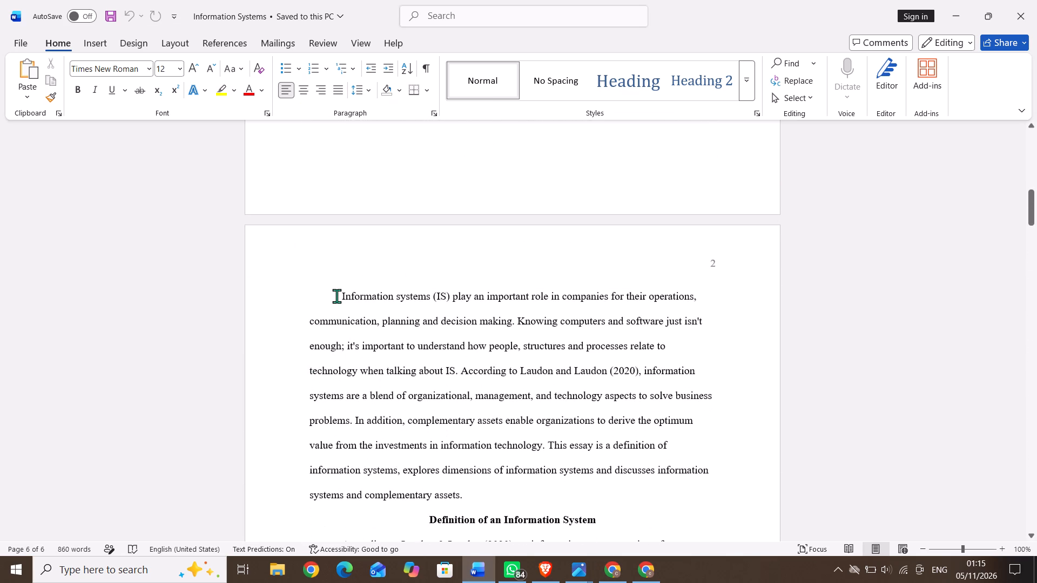
{"action": "left_click_drag", "start_coordinate": [336, 296], "coordinate": [501, 576]}
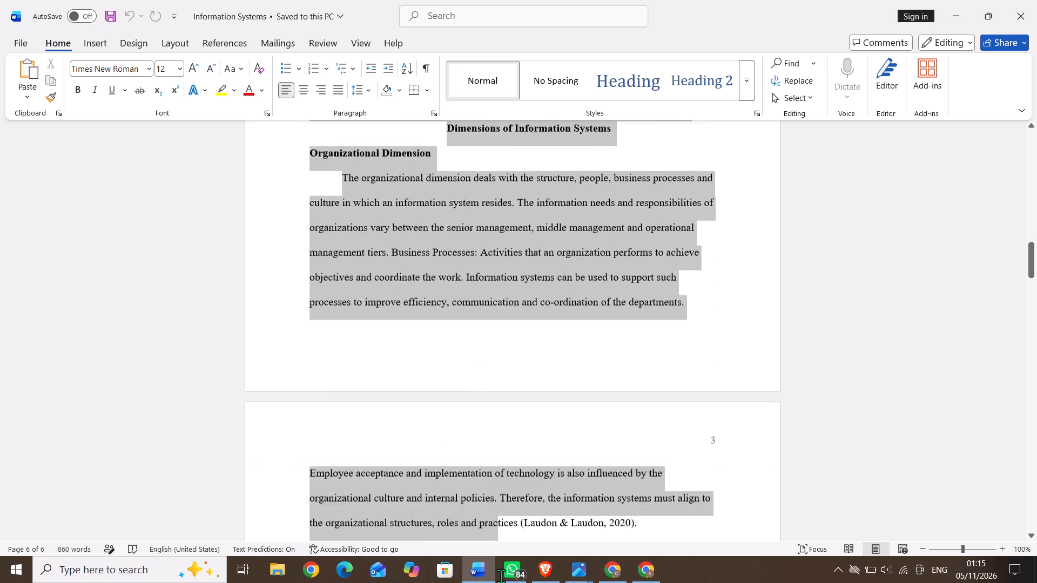
{"action": "left_click_drag", "start_coordinate": [501, 576], "coordinate": [570, 398]}
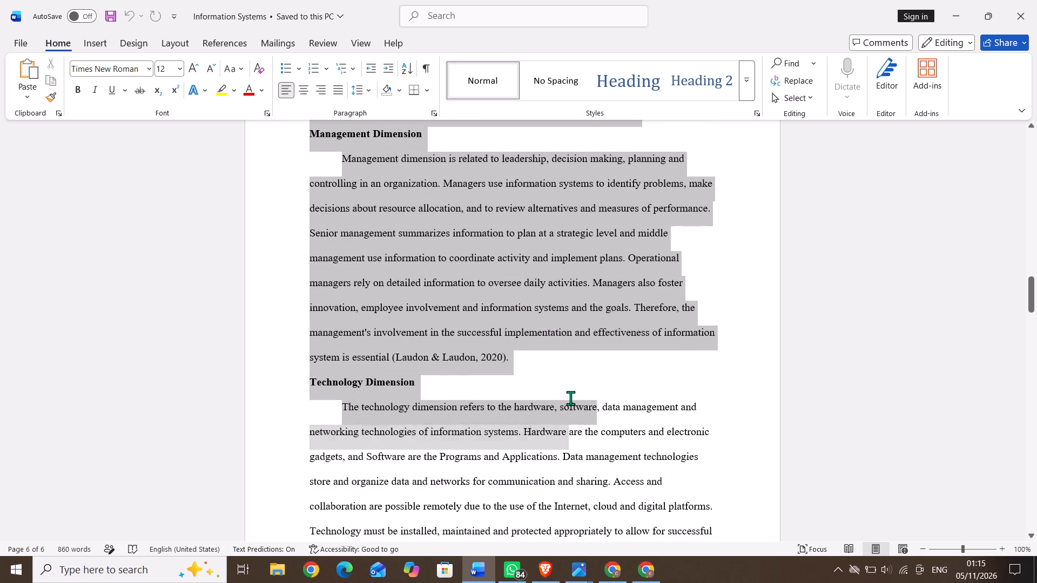
{"action": "left_click_drag", "start_coordinate": [570, 398], "coordinate": [574, 370]}
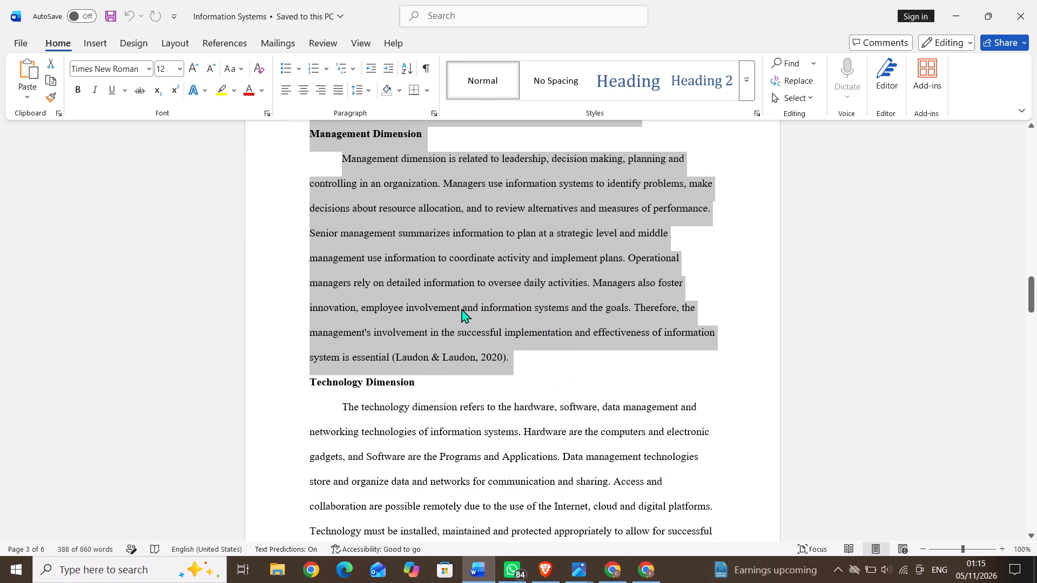
{"action": "right_click", "coordinate": [461, 308]}
{"action": "left_click", "coordinate": [496, 93]}
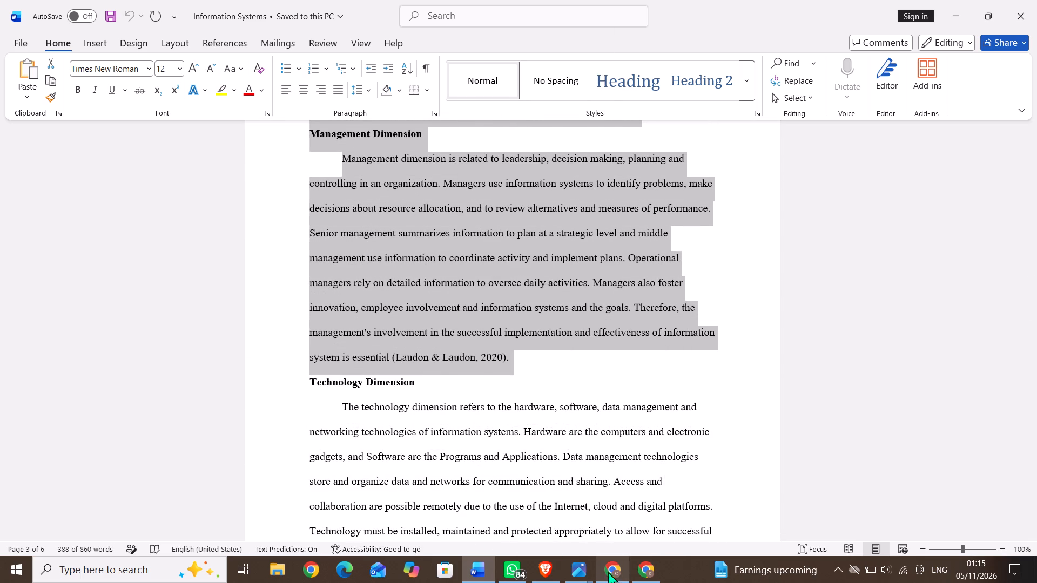
In StealthWriter's Humanizer, replace the old input with the copied essay sections and humanize them.
{"action": "left_click", "coordinate": [611, 567]}
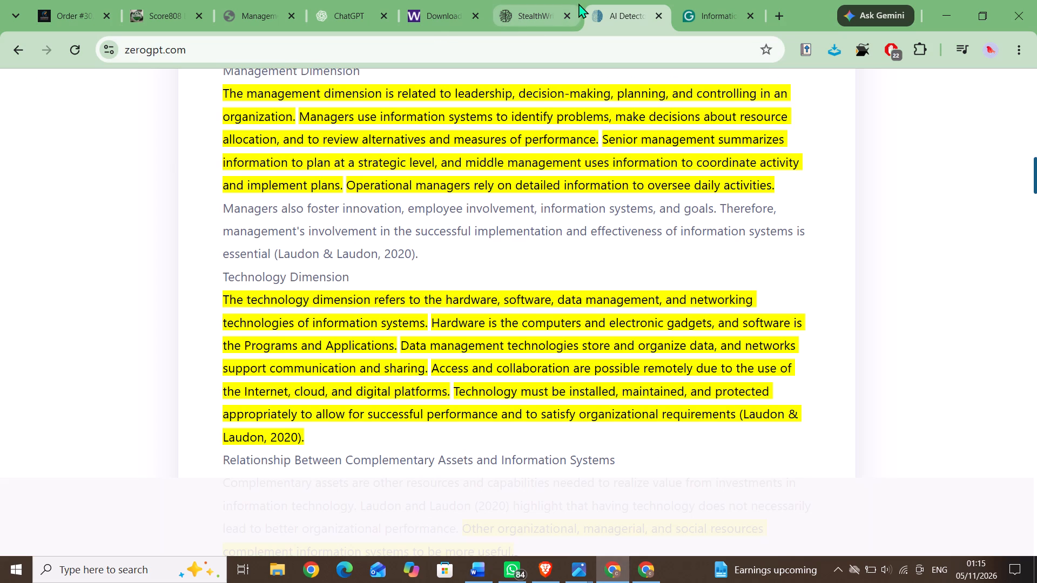
{"action": "left_click", "coordinate": [511, 17]}
{"action": "scroll", "coordinate": [389, 304], "scroll_direction": "up", "scroll_amount": 5}
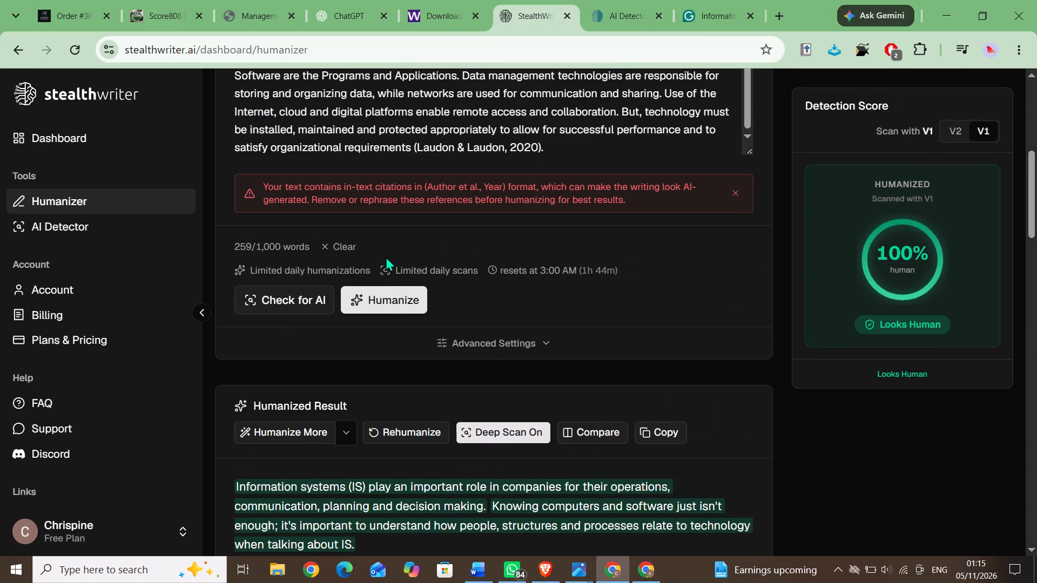
{"action": "left_click", "coordinate": [339, 242]}
{"action": "scroll", "coordinate": [332, 100], "scroll_direction": "up", "scroll_amount": 1}
{"action": "right_click", "coordinate": [332, 100]}
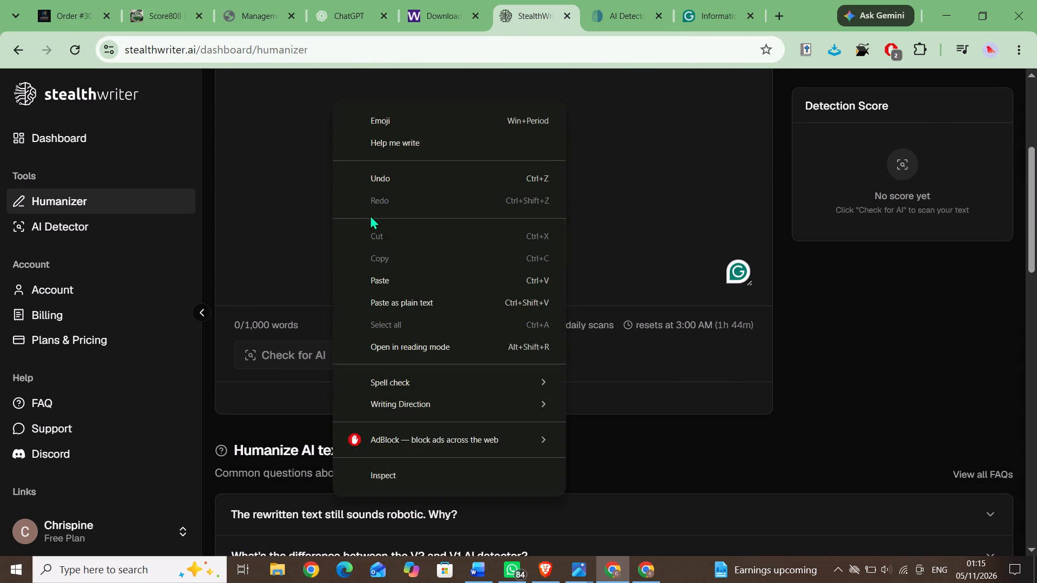
{"action": "left_click", "coordinate": [378, 280]}
{"action": "left_click", "coordinate": [366, 426]}
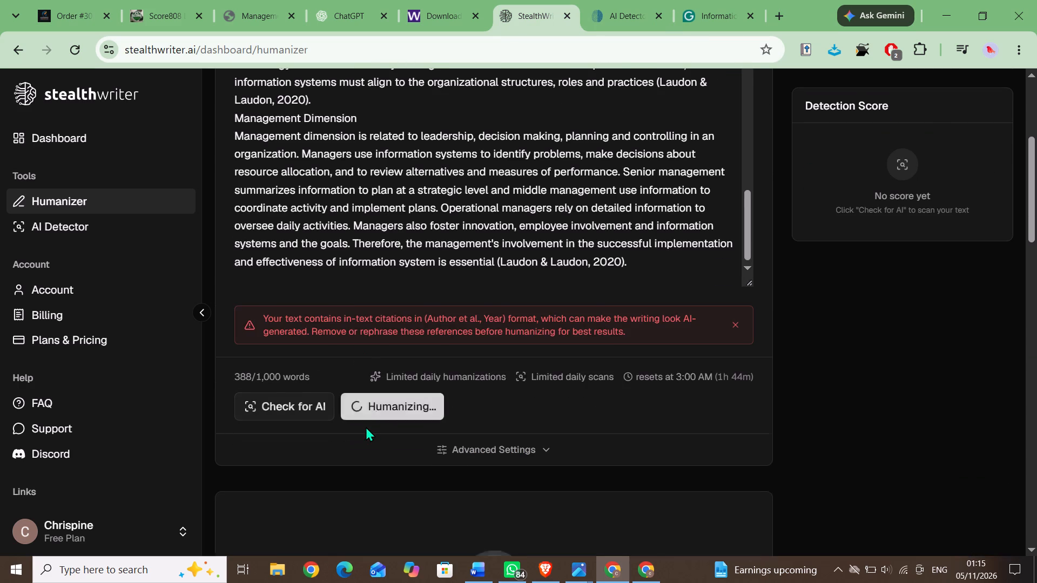
{"action": "scroll", "coordinate": [366, 426], "scroll_direction": "down", "scroll_amount": 3}
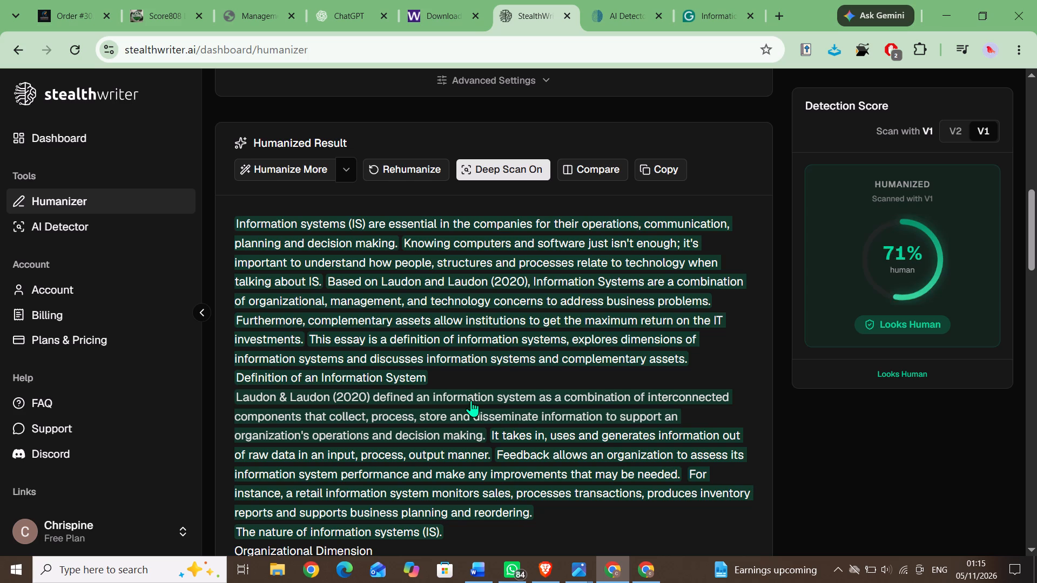
Copy the humanized result, put it in place of the old Humanizer input and humanize it a second time.
{"action": "left_click", "coordinate": [662, 171]}
{"action": "scroll", "coordinate": [501, 265], "scroll_direction": "up", "scroll_amount": 2}
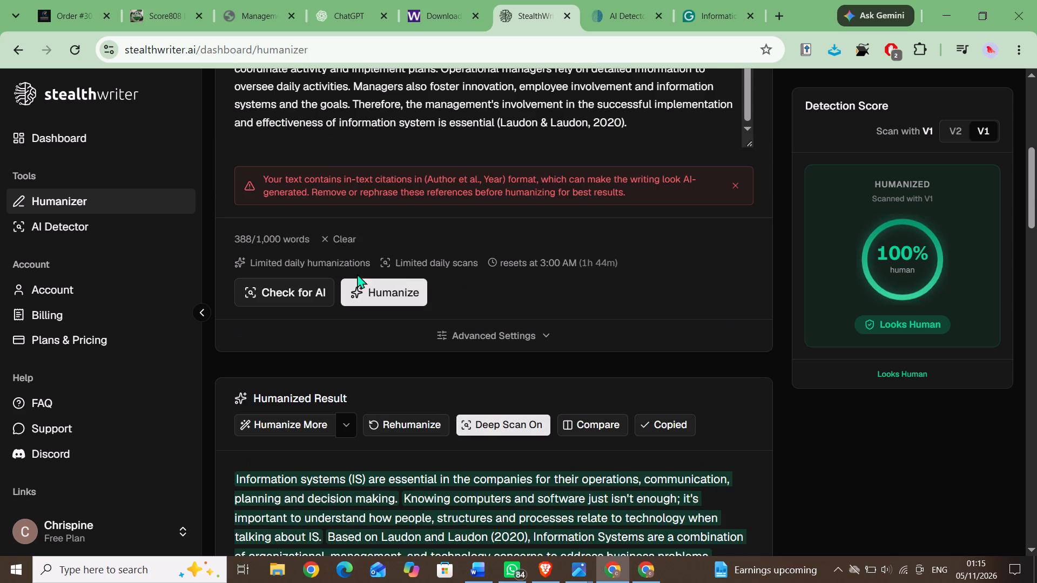
{"action": "left_click", "coordinate": [321, 249]}
{"action": "scroll", "coordinate": [304, 139], "scroll_direction": "up", "scroll_amount": 1}
{"action": "right_click", "coordinate": [304, 139]}
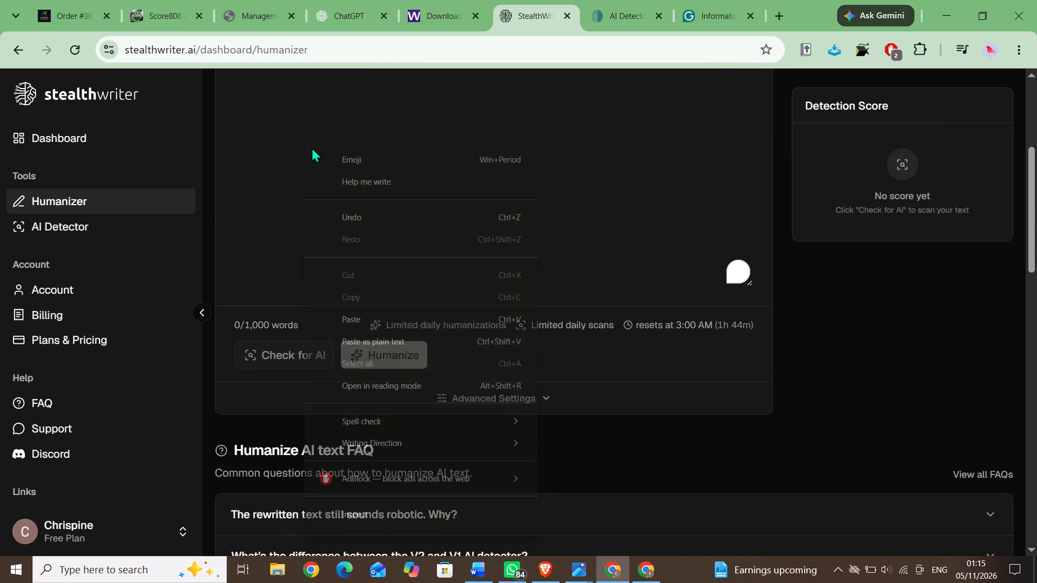
{"action": "left_click", "coordinate": [344, 311]}
{"action": "left_click", "coordinate": [380, 436]}
{"action": "scroll", "coordinate": [379, 433], "scroll_direction": "down", "scroll_amount": 2}
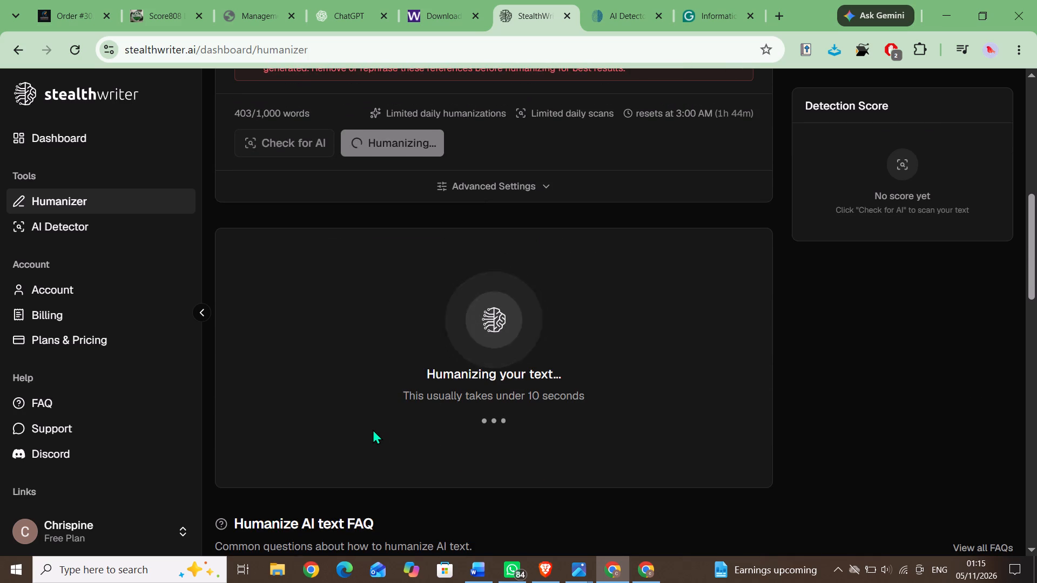
Review and copy the twice-humanized text, and paste it over the selected introduction-to-Management Dimension sections in the Information Systems Word document.
{"action": "scroll", "coordinate": [386, 422], "scroll_direction": "down", "scroll_amount": 2}
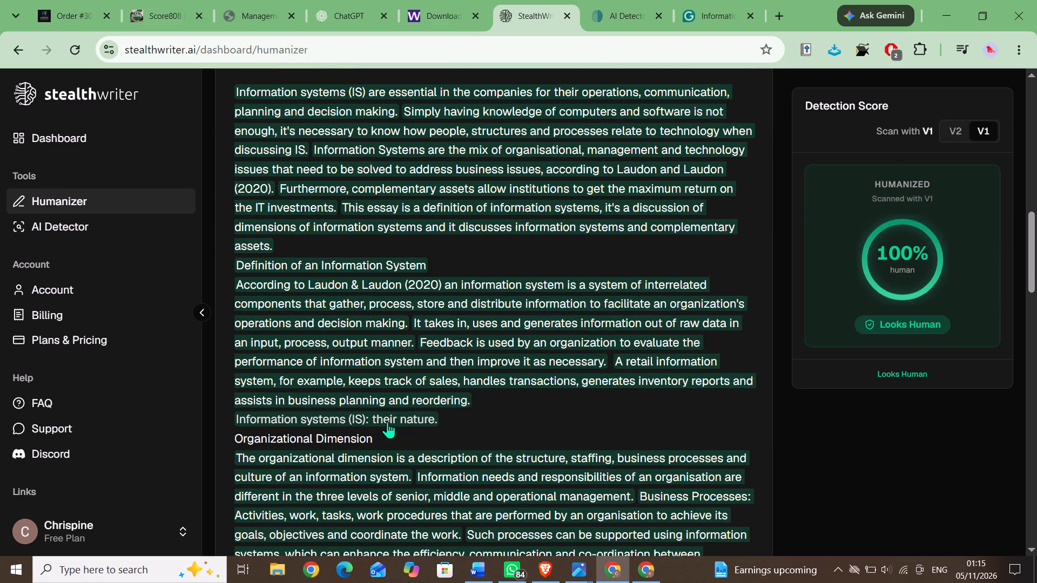
{"action": "scroll", "coordinate": [387, 422], "scroll_direction": "down", "scroll_amount": 2}
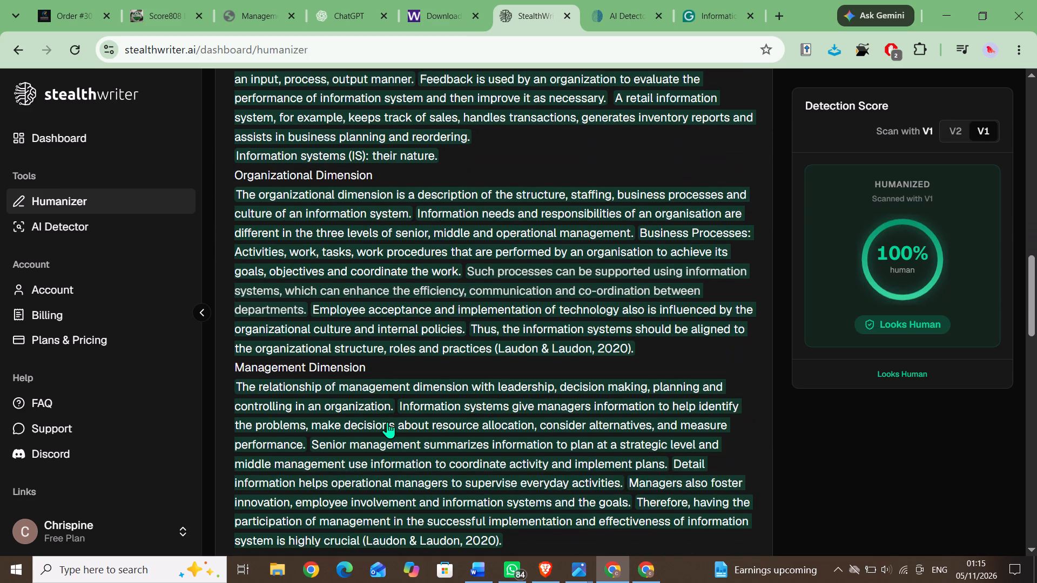
{"action": "scroll", "coordinate": [387, 422], "scroll_direction": "down", "scroll_amount": 1}
{"action": "scroll", "coordinate": [387, 422], "scroll_direction": "up", "scroll_amount": 5}
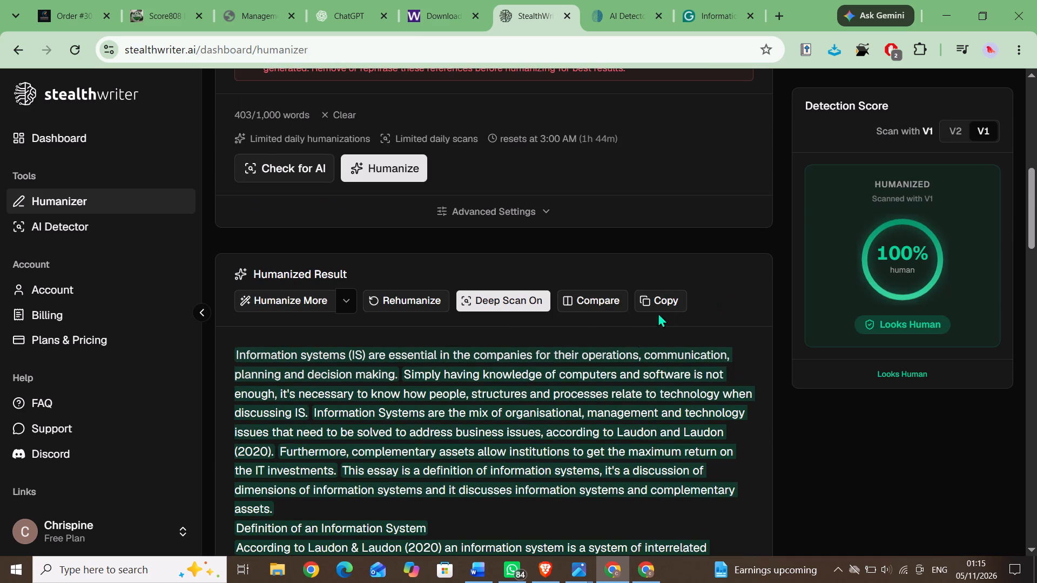
{"action": "left_click", "coordinate": [669, 297]}
{"action": "left_click", "coordinate": [470, 569]}
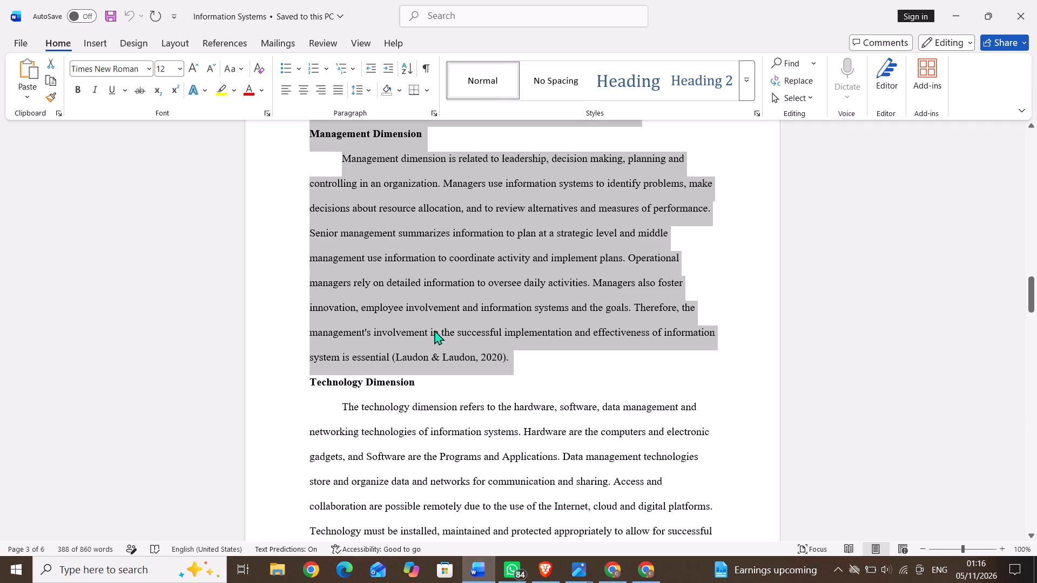
{"action": "right_click", "coordinate": [436, 294]}
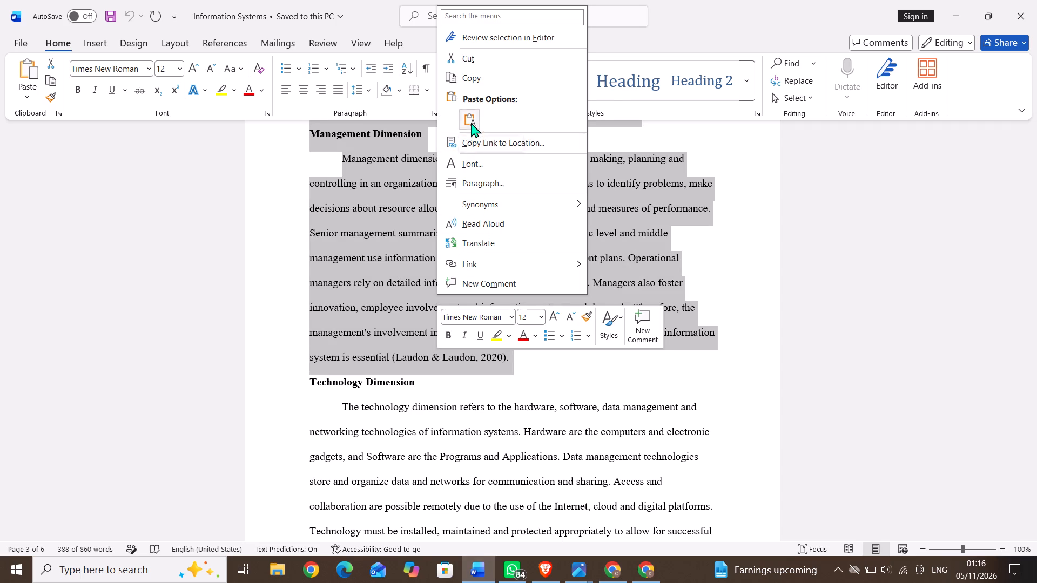
{"action": "left_click", "coordinate": [471, 123]}
{"action": "key", "text": "Return"}
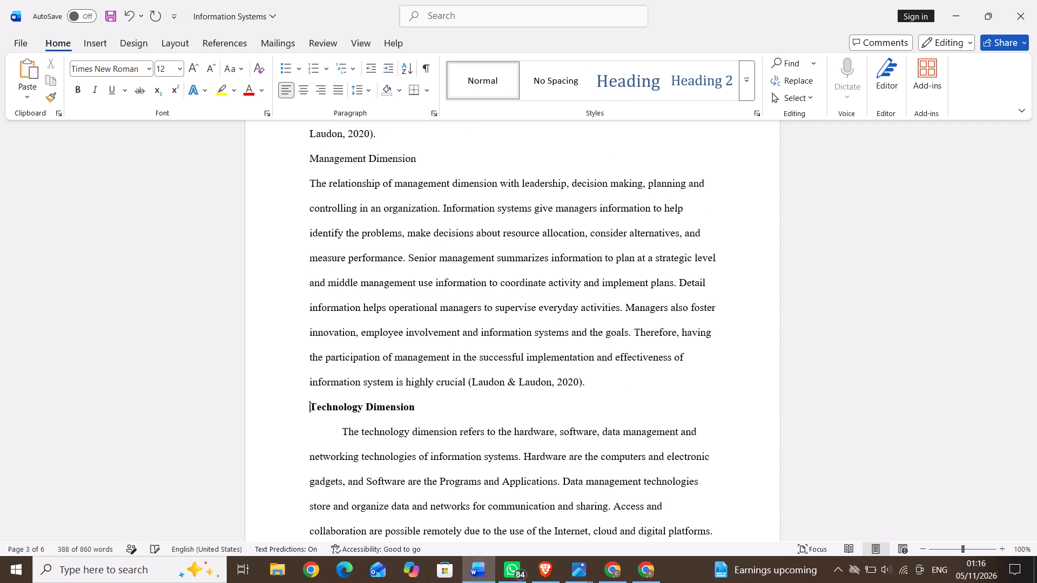
Copy the remaining essay text, from the first paragraph under Technology Dimension through the end of the conclusion.
{"action": "left_click_drag", "start_coordinate": [342, 428], "coordinate": [352, 442]}
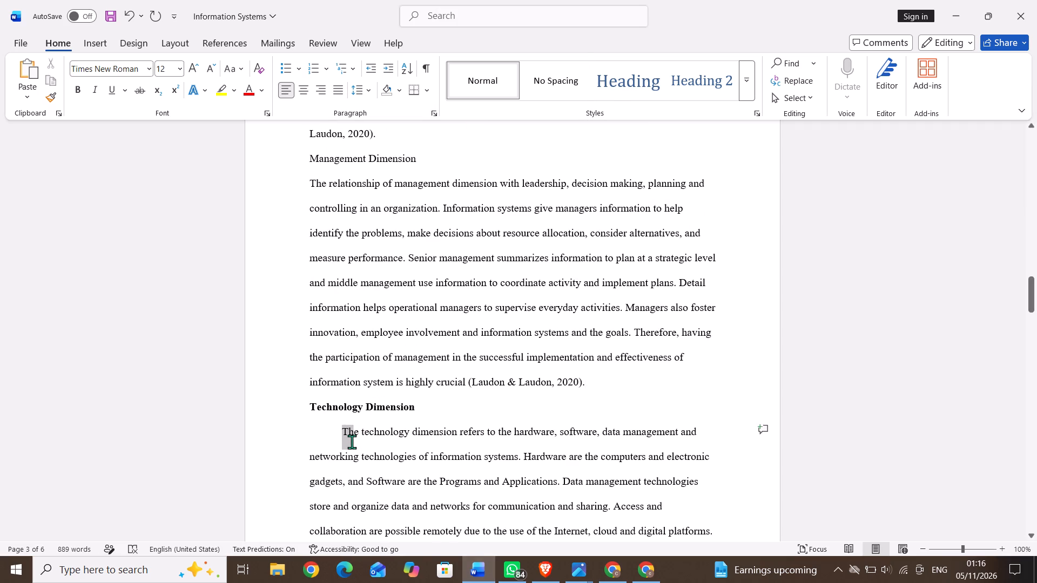
{"action": "left_click_drag", "start_coordinate": [352, 442], "coordinate": [372, 471]}
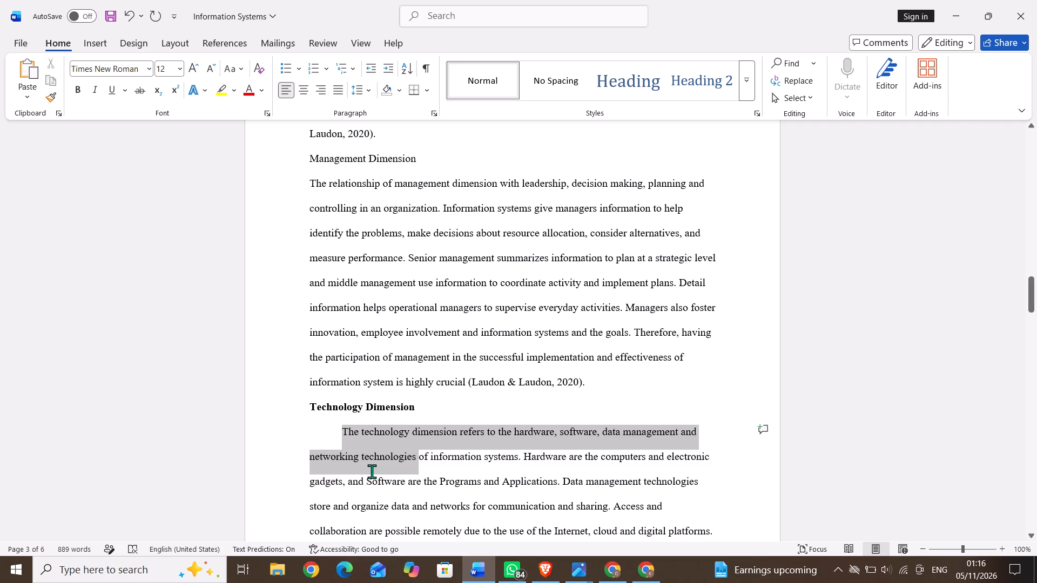
{"action": "left_click_drag", "start_coordinate": [372, 471], "coordinate": [427, 553]}
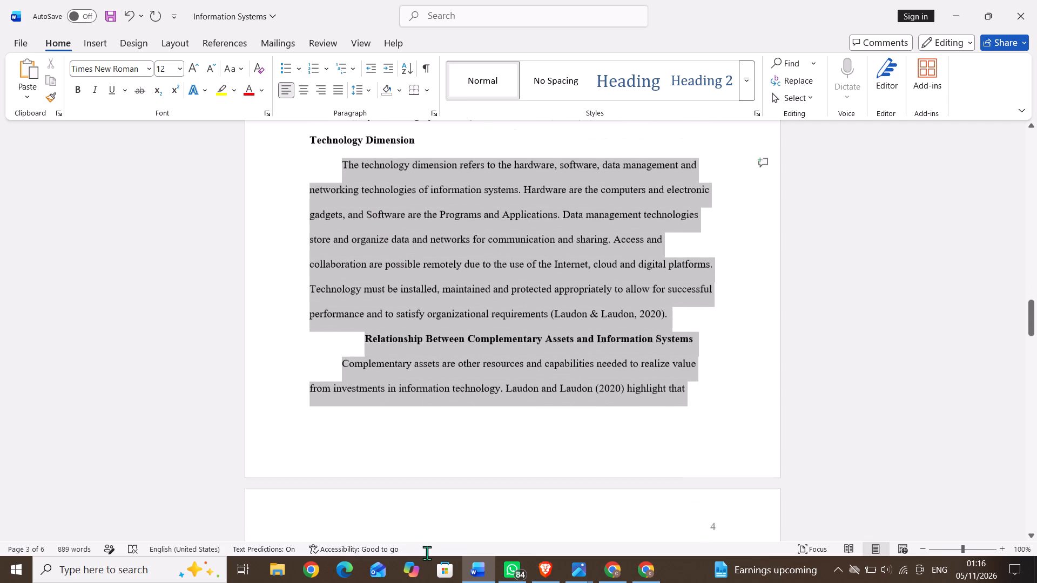
{"action": "left_click_drag", "start_coordinate": [427, 553], "coordinate": [440, 551]}
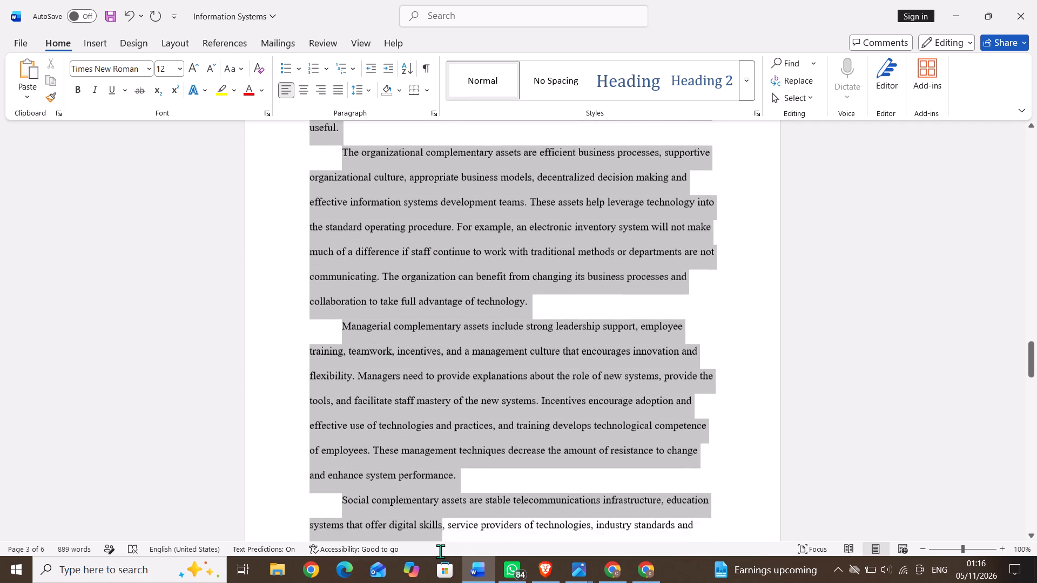
{"action": "left_click_drag", "start_coordinate": [440, 551], "coordinate": [458, 527]}
{"action": "scroll", "coordinate": [436, 440], "scroll_direction": "down", "scroll_amount": 4}
{"action": "scroll", "coordinate": [437, 434], "scroll_direction": "up", "scroll_amount": 3}
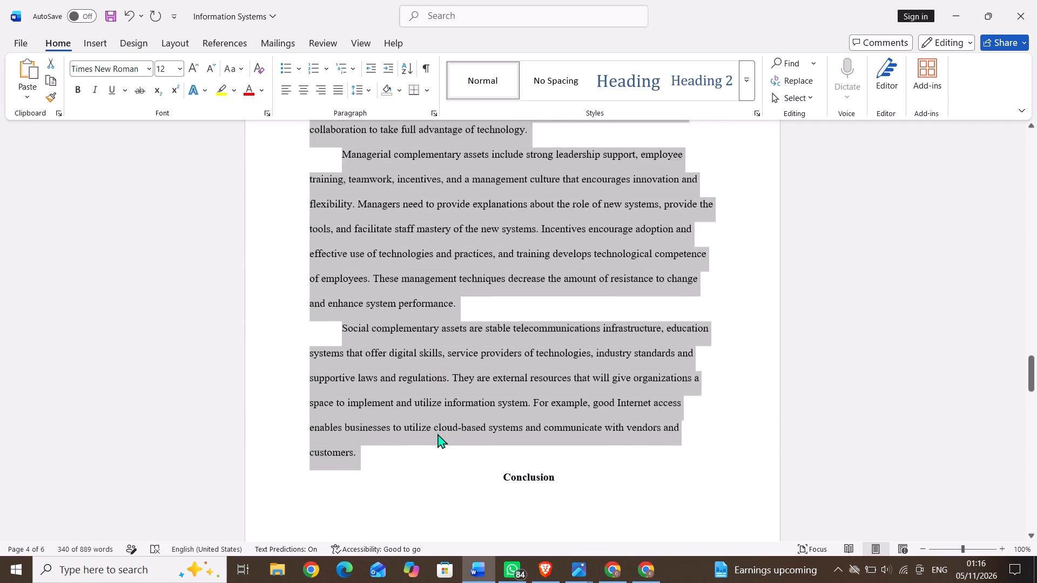
{"action": "scroll", "coordinate": [437, 433], "scroll_direction": "up", "scroll_amount": 2}
{"action": "scroll", "coordinate": [437, 433], "scroll_direction": "down", "scroll_amount": 1}
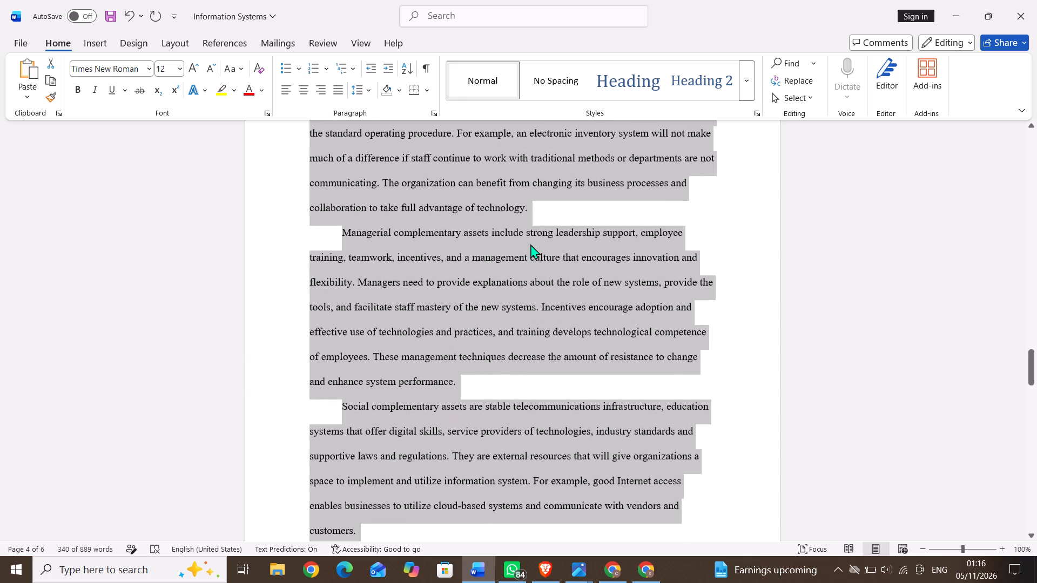
{"action": "right_click", "coordinate": [409, 360]}
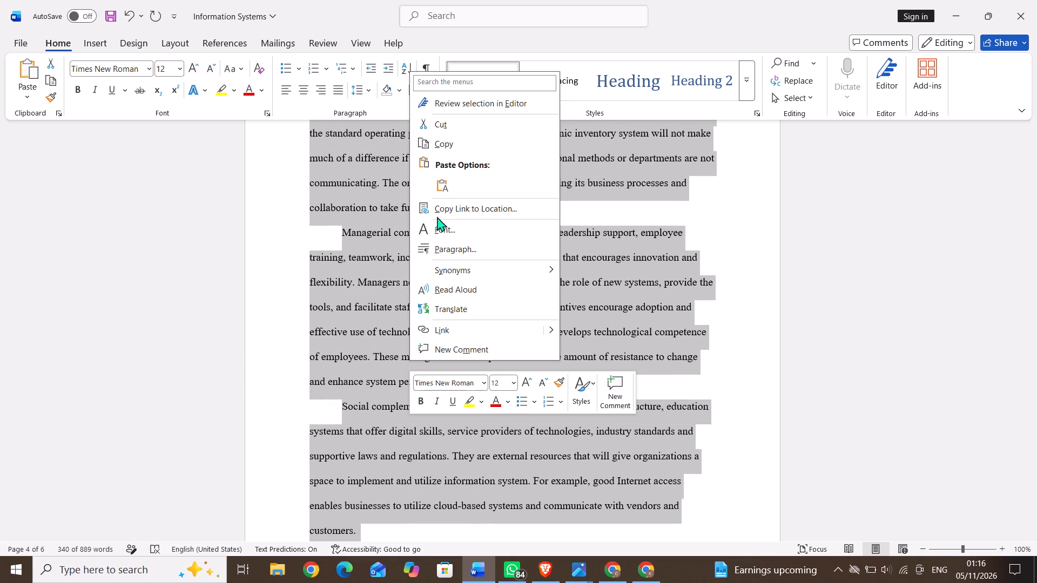
{"action": "scroll", "coordinate": [370, 484], "scroll_direction": "down", "scroll_amount": 1}
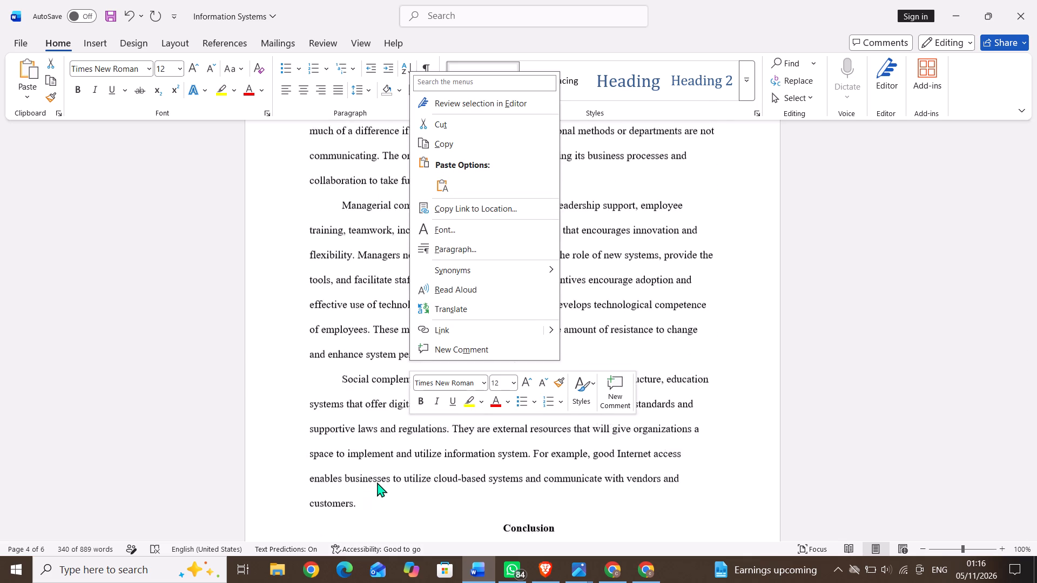
{"action": "scroll", "coordinate": [377, 482], "scroll_direction": "down", "scroll_amount": 1}
{"action": "left_click", "coordinate": [342, 268]}
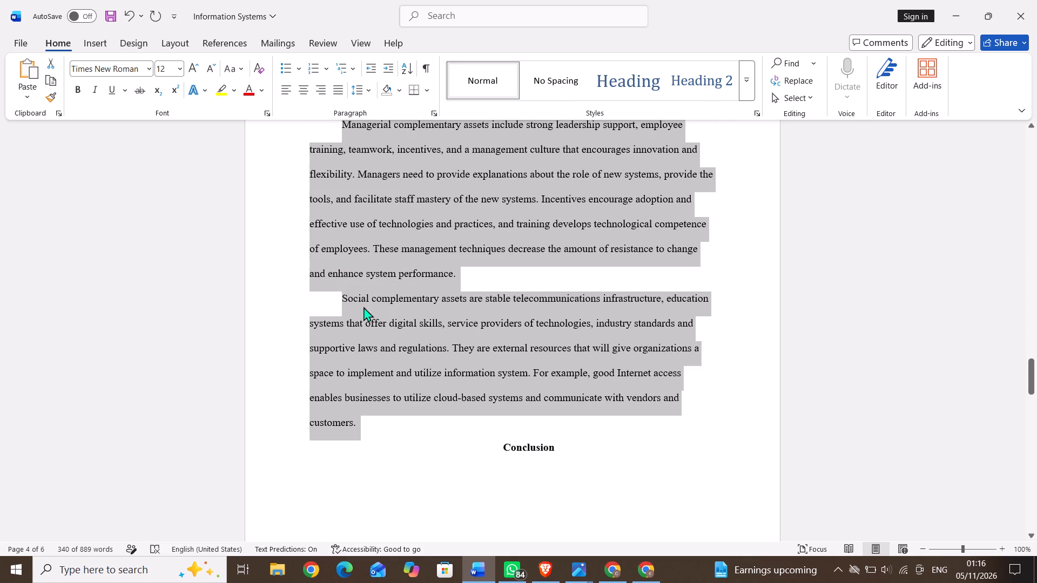
{"action": "scroll", "coordinate": [440, 436], "scroll_direction": "down", "scroll_amount": 7}
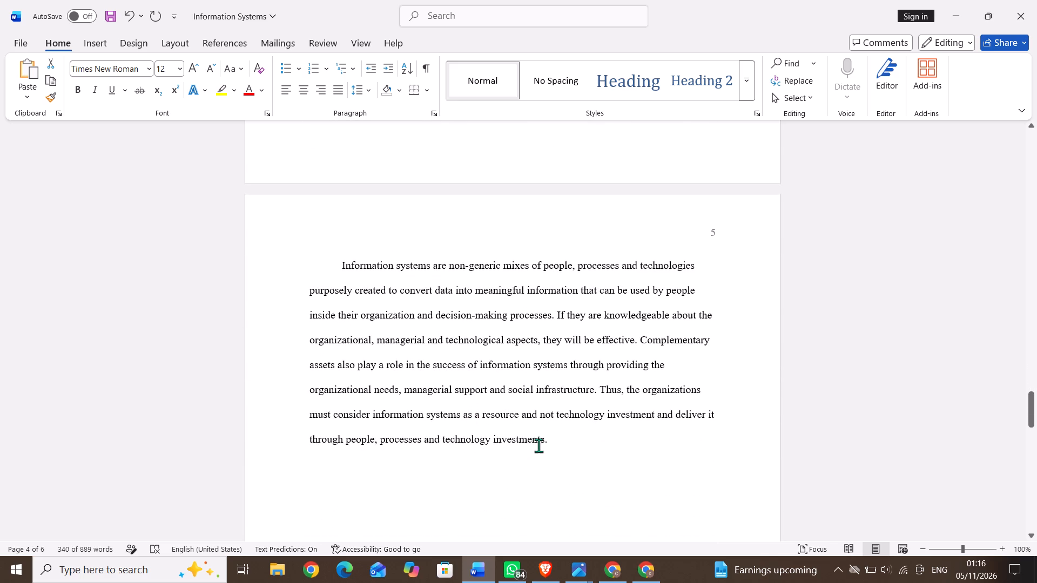
{"action": "left_click", "coordinate": [556, 444], "text": "shift"}
{"action": "right_click", "coordinate": [514, 394]}
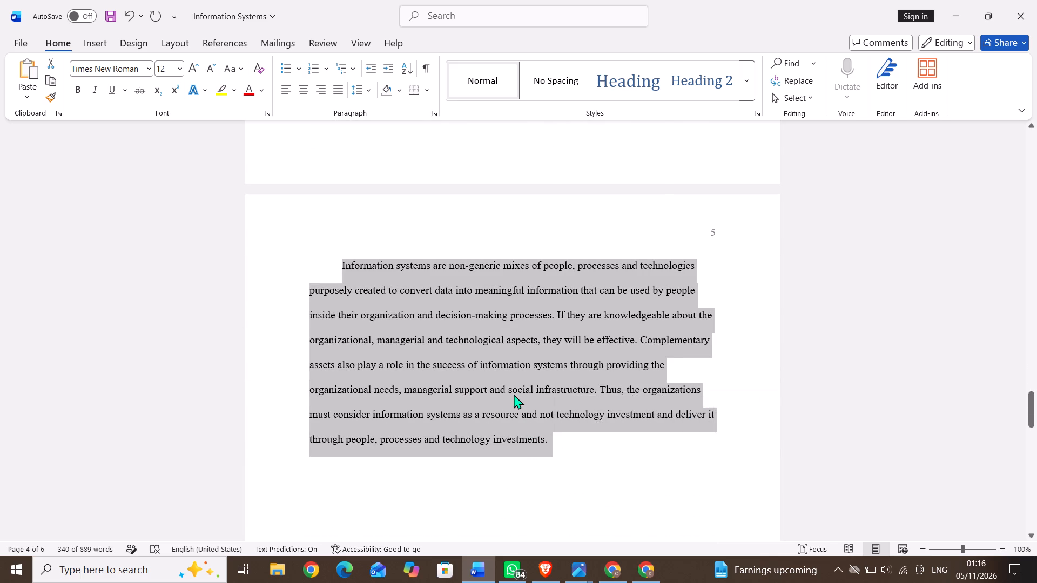
{"action": "left_click", "coordinate": [548, 177]}
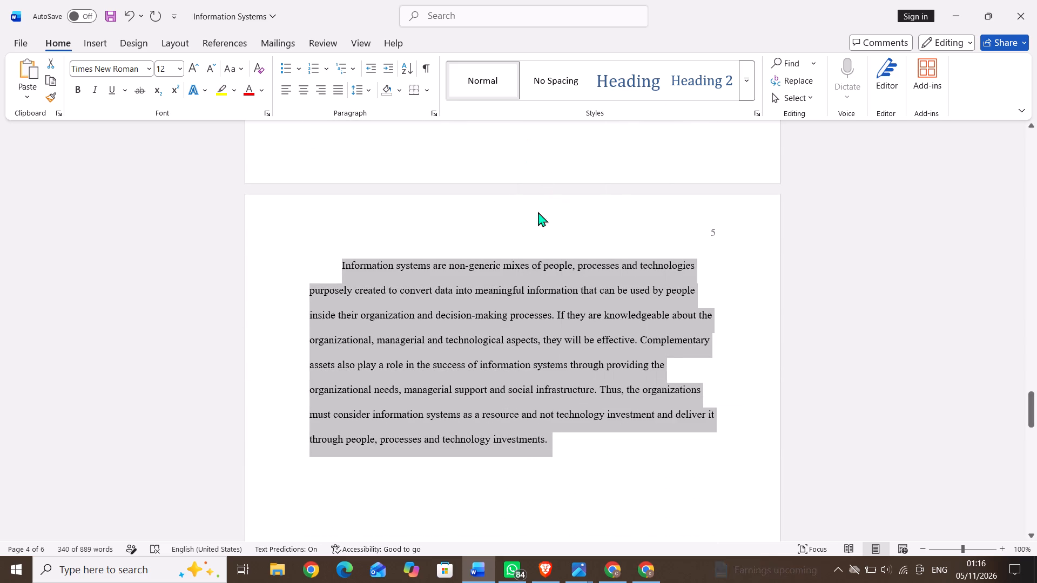
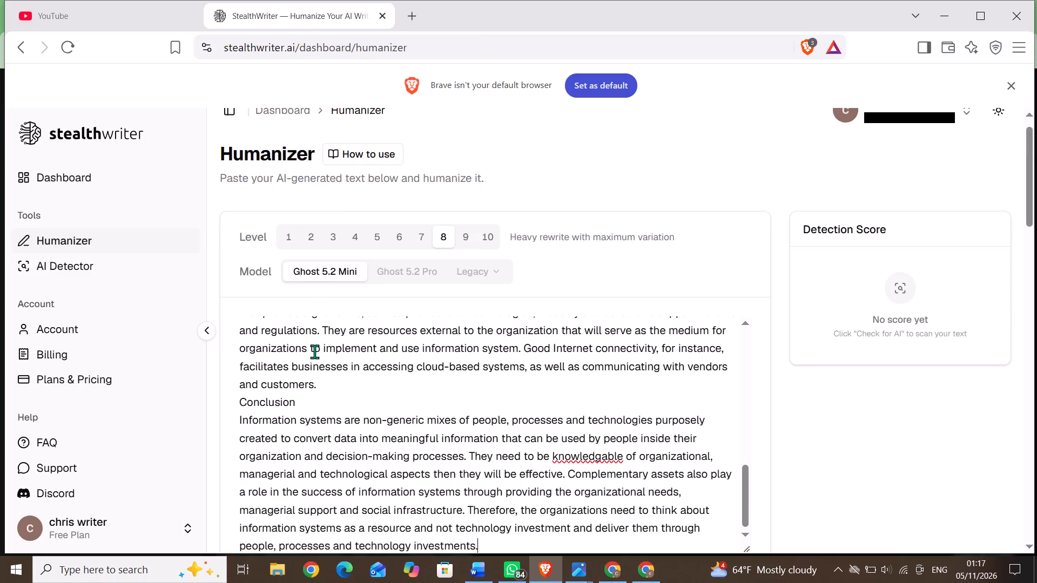
{"action": "scroll", "coordinate": [314, 351], "scroll_direction": "down", "scroll_amount": 2}
{"action": "scroll", "coordinate": [359, 443], "scroll_direction": "down", "scroll_amount": 2}
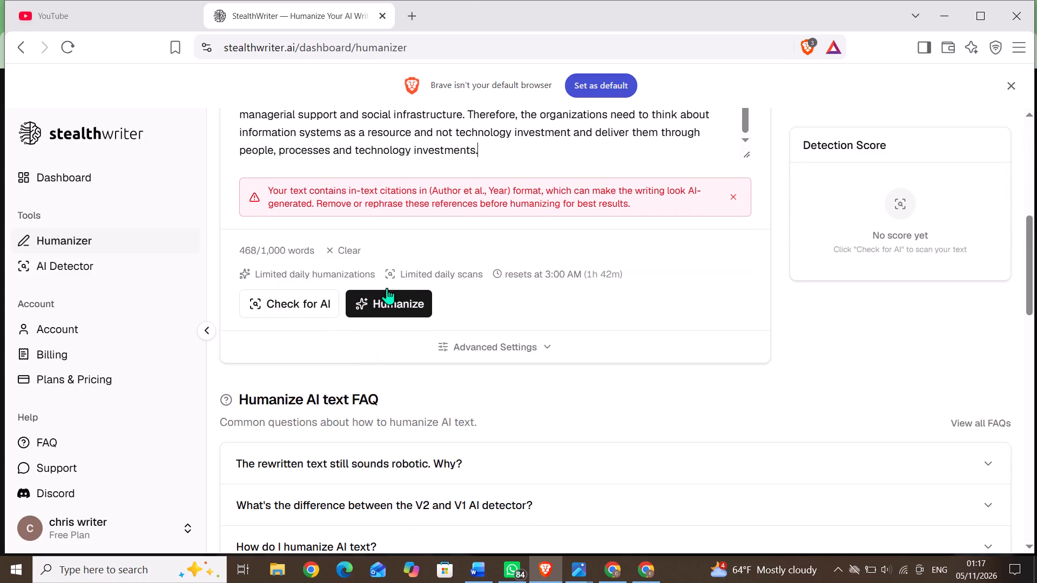
{"action": "left_click", "coordinate": [380, 301]}
Copy the twice-humanized result and paste it as text only over the selected Technology Dimension-to-conclusion text in the Information Systems Word document.
{"action": "scroll", "coordinate": [380, 301], "scroll_direction": "down", "scroll_amount": 1}
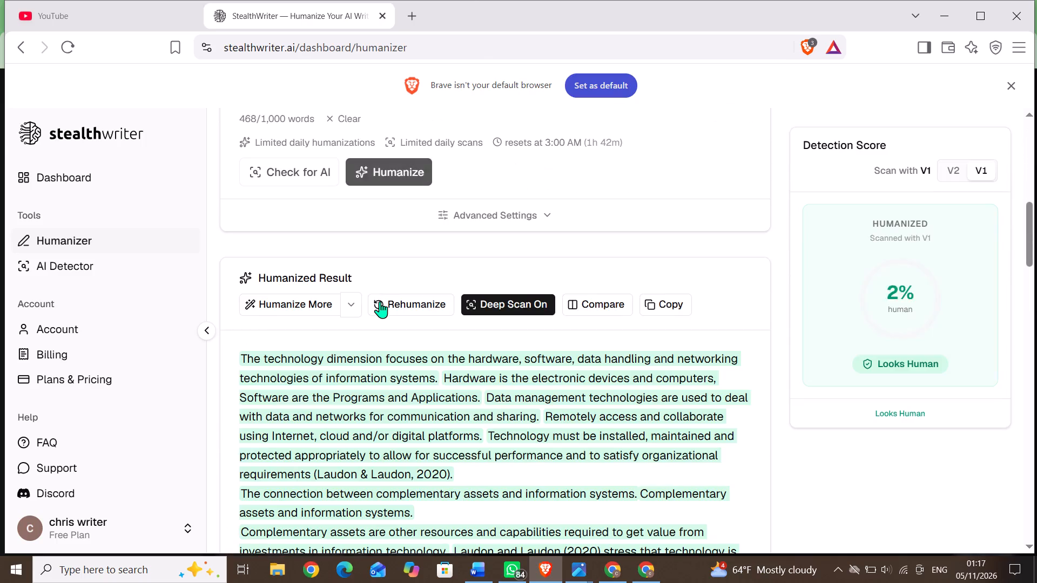
{"action": "left_click", "coordinate": [663, 303]}
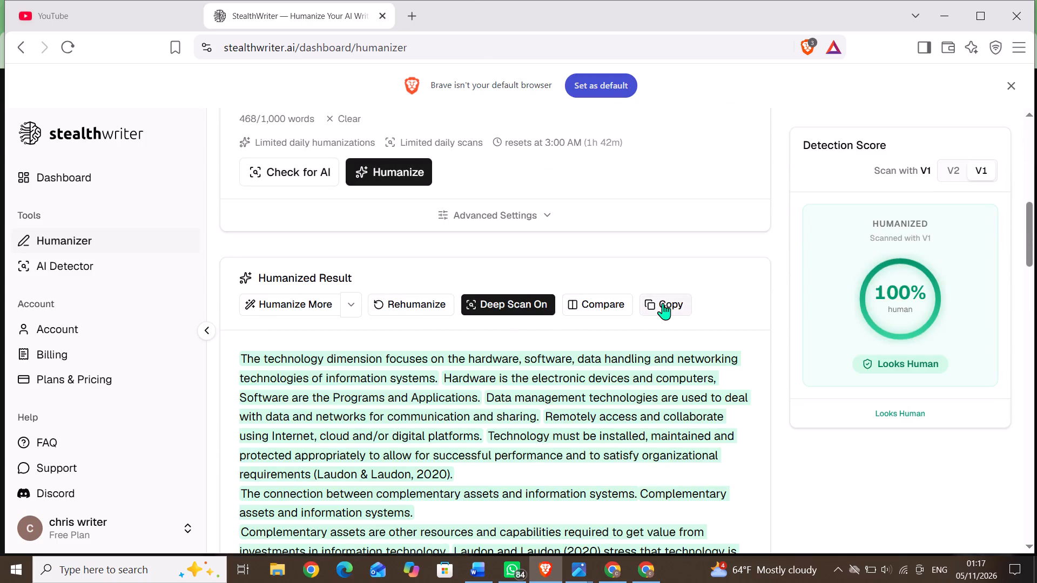
{"action": "left_click", "coordinate": [481, 571]}
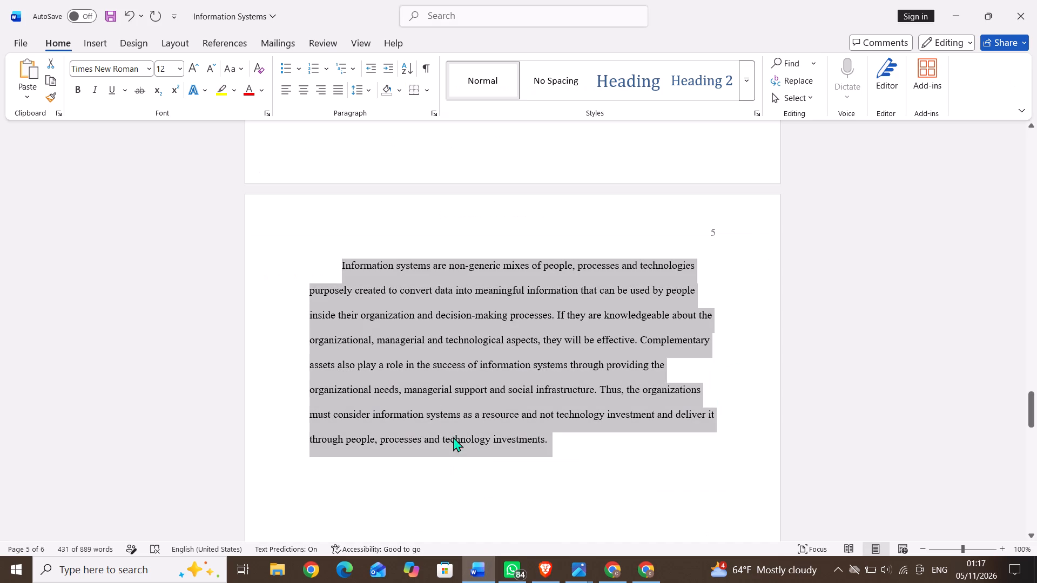
{"action": "right_click", "coordinate": [427, 392]}
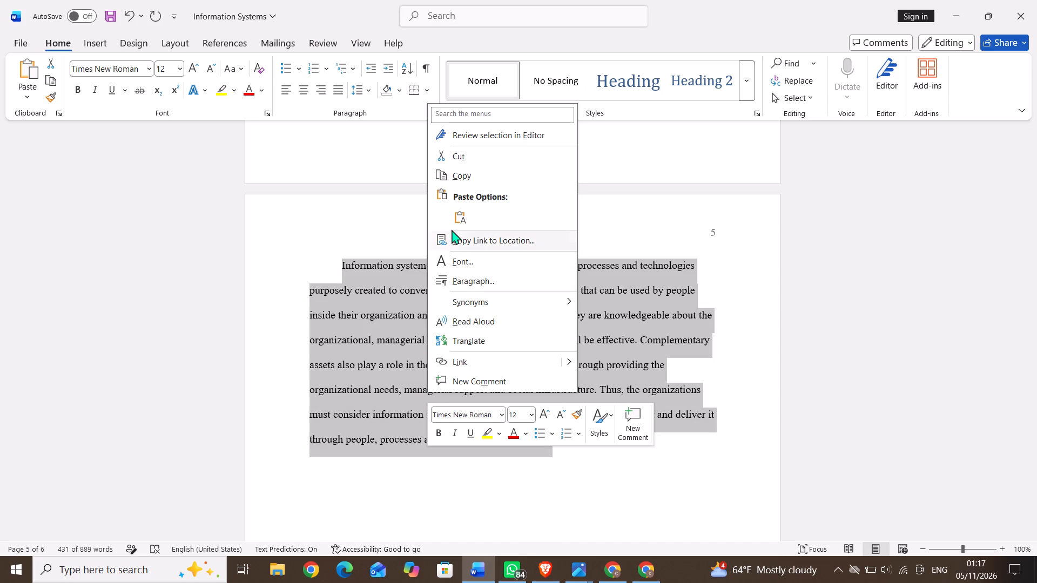
{"action": "left_click", "coordinate": [461, 221]}
{"action": "scroll", "coordinate": [456, 285], "scroll_direction": "down", "scroll_amount": 1}
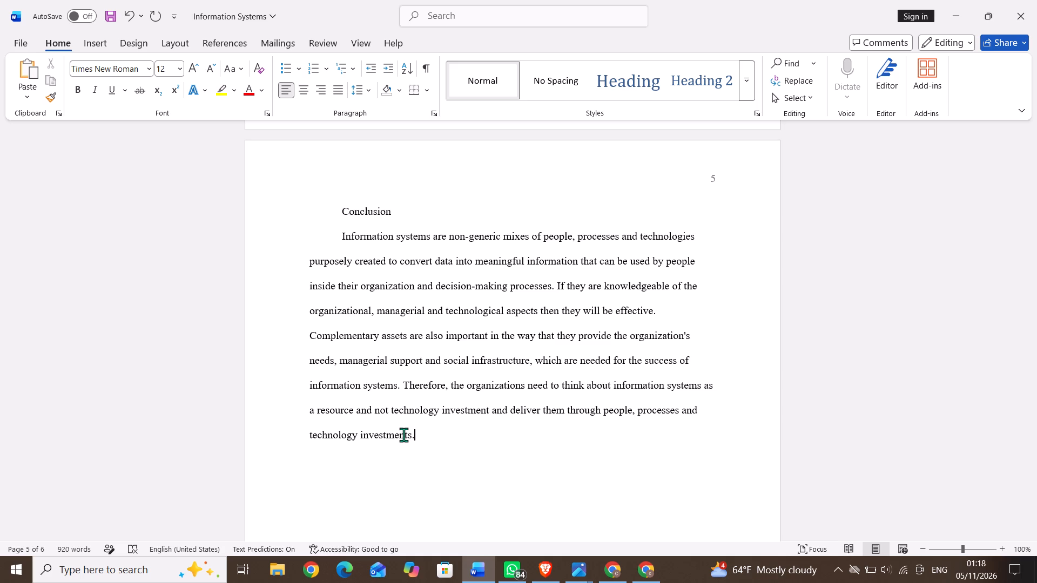
{"action": "left_click", "coordinate": [542, 574]}
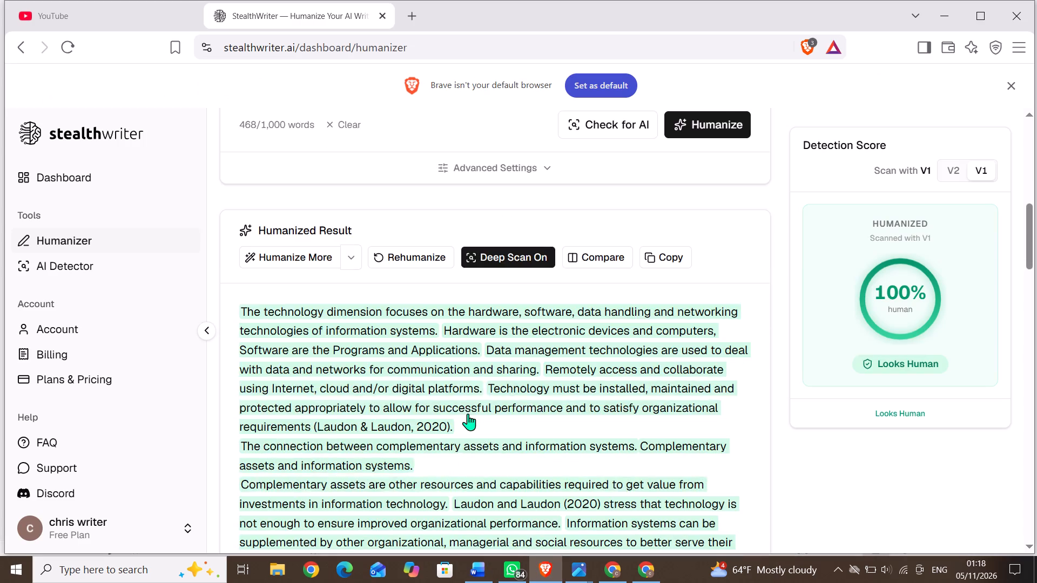
{"action": "scroll", "coordinate": [468, 413], "scroll_direction": "down", "scroll_amount": 6}
{"action": "left_click", "coordinate": [538, 280]}
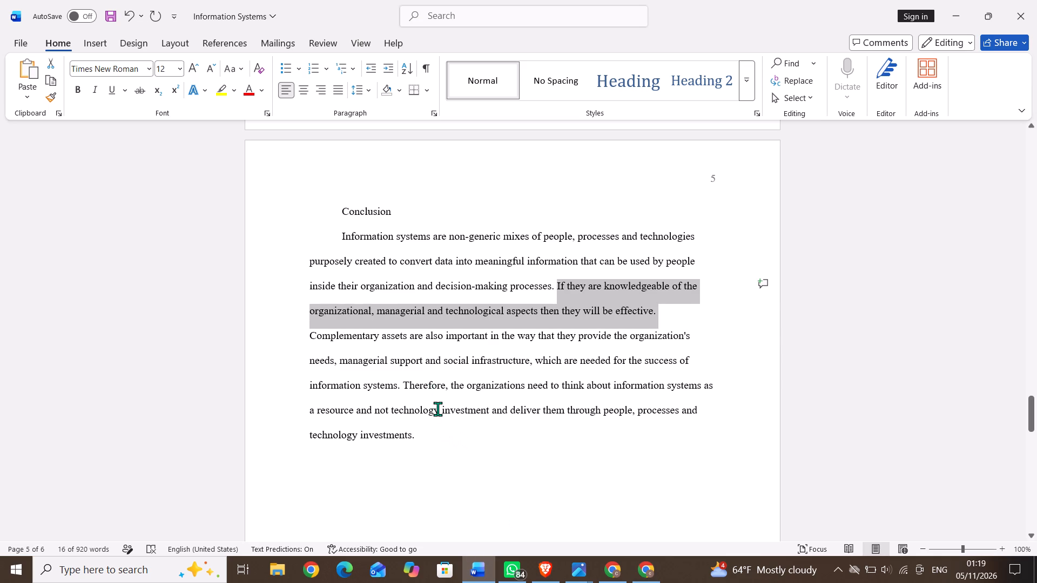
{"action": "scroll", "coordinate": [437, 409], "scroll_direction": "up", "scroll_amount": 5}
{"action": "double_click", "coordinate": [383, 480]}
{"action": "left_click", "coordinate": [390, 455]}
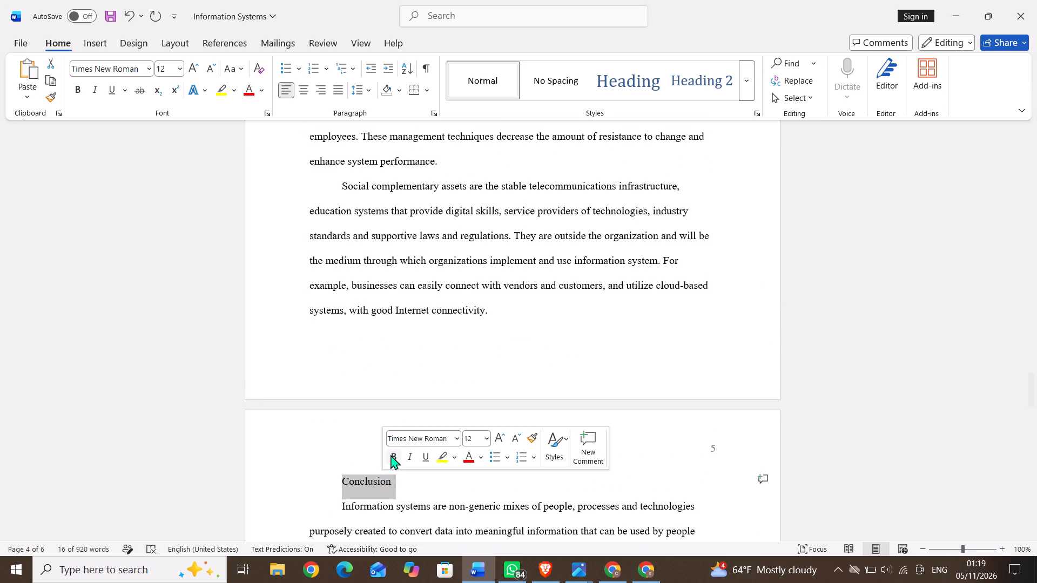
{"action": "left_click", "coordinate": [301, 87]}
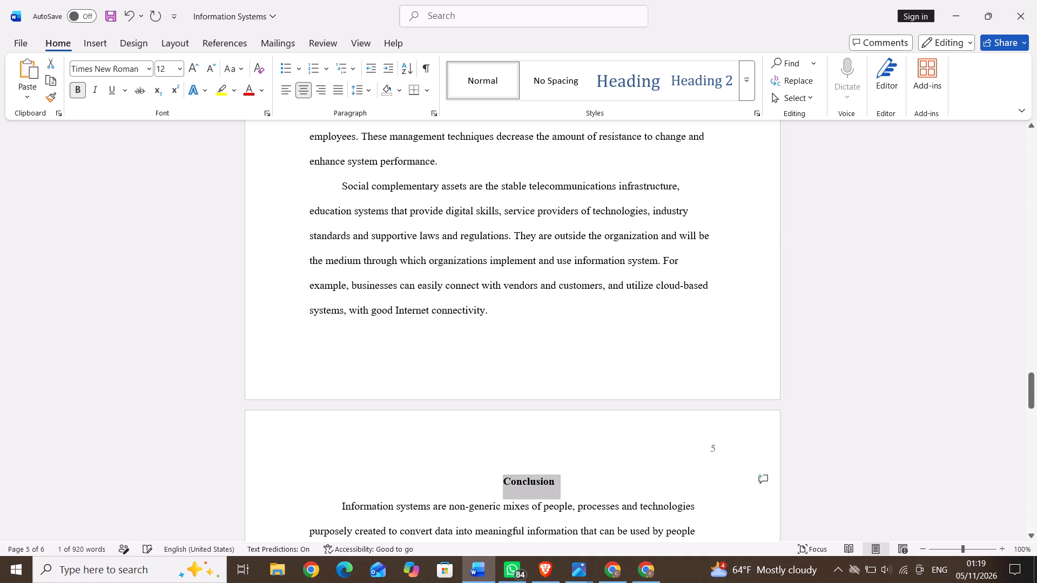
{"action": "left_click", "coordinate": [426, 402]}
Put "The connection between complementary assets and information systems" on its own line as a bold heading without its final period.
{"action": "scroll", "coordinate": [411, 356], "scroll_direction": "up", "scroll_amount": 3}
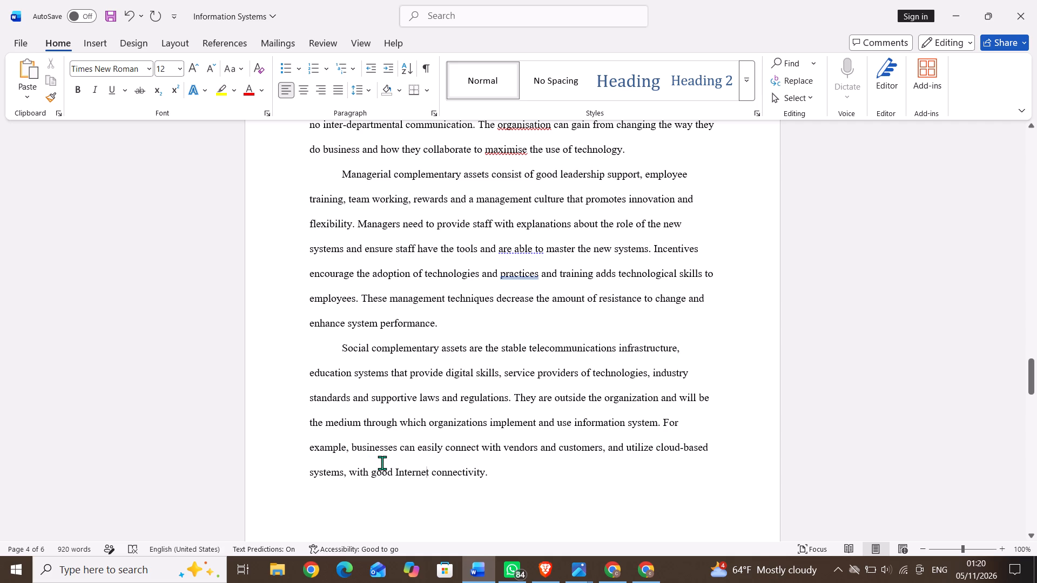
{"action": "scroll", "coordinate": [382, 463], "scroll_direction": "up", "scroll_amount": 3}
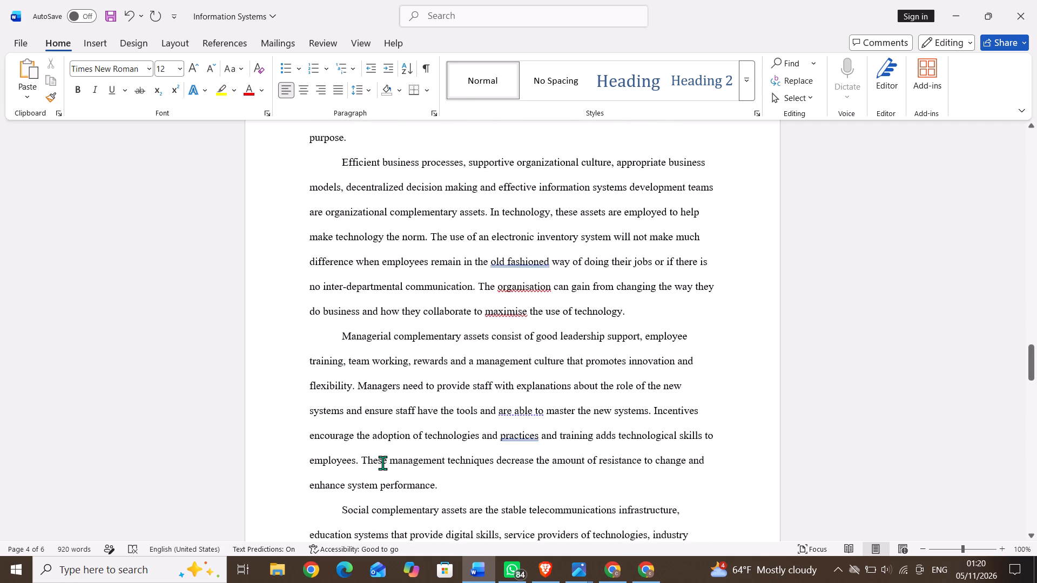
{"action": "scroll", "coordinate": [382, 463], "scroll_direction": "up", "scroll_amount": 9}
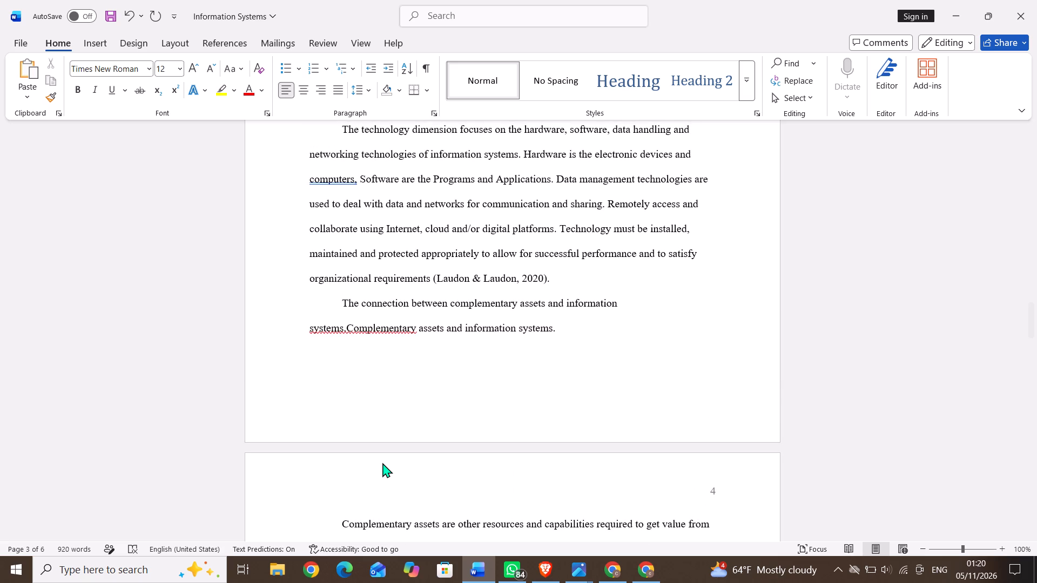
{"action": "left_click", "coordinate": [346, 322]}
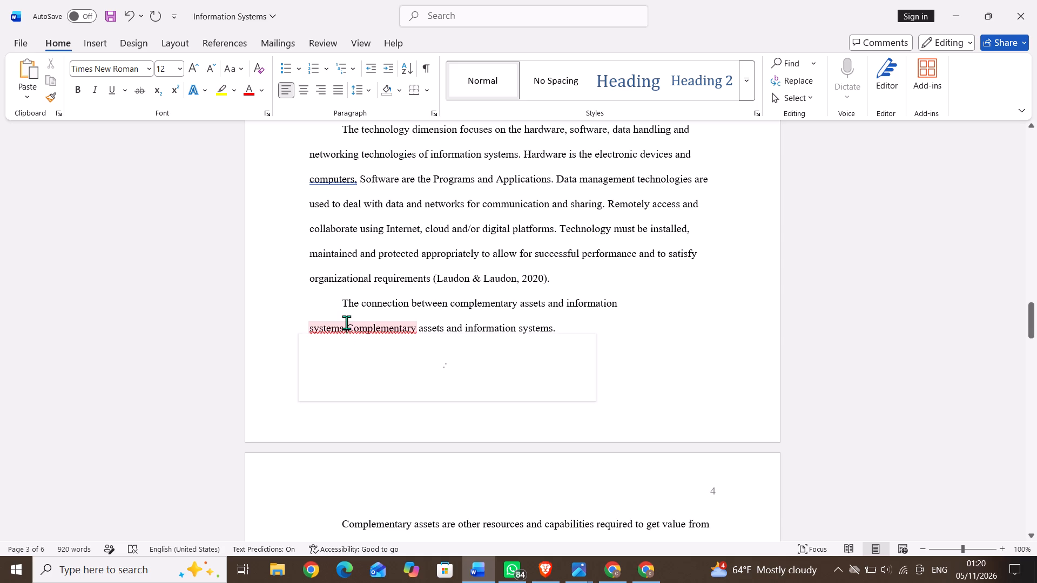
{"action": "key", "text": "Return"}
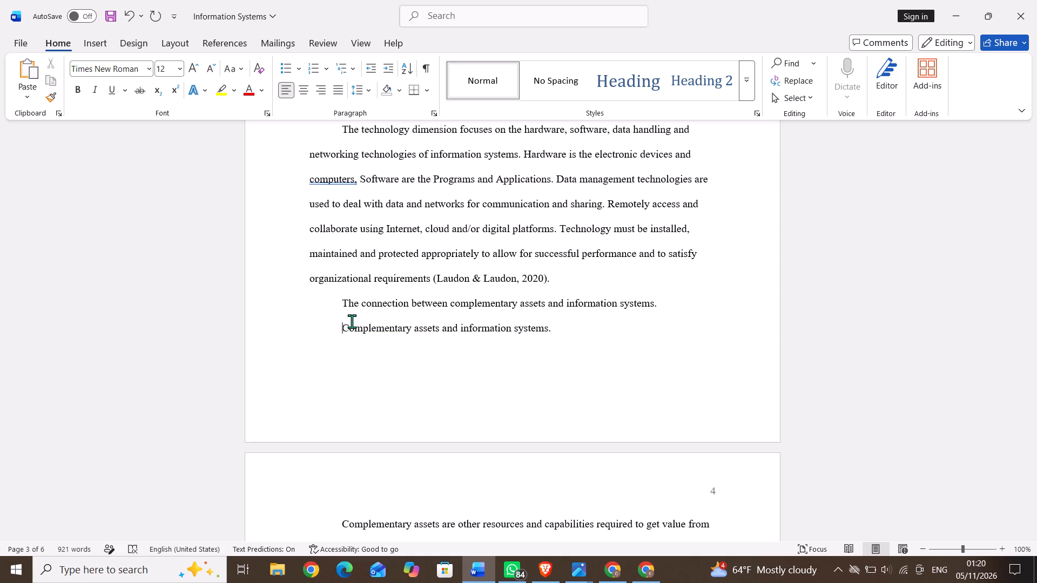
{"action": "left_click", "coordinate": [677, 308]}
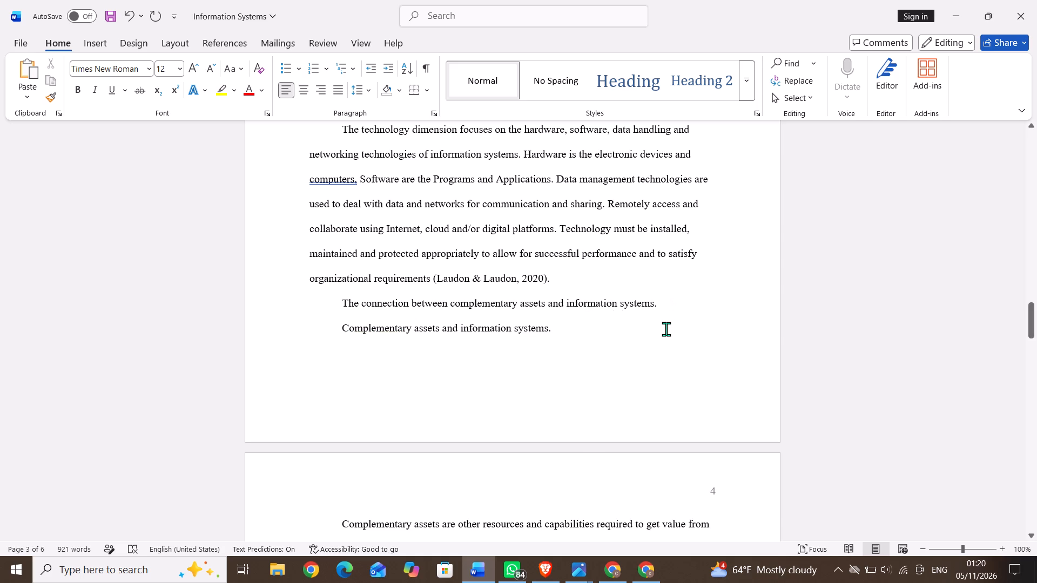
{"action": "key", "text": "BackSpace"}
{"action": "triple_click", "coordinate": [528, 306]}
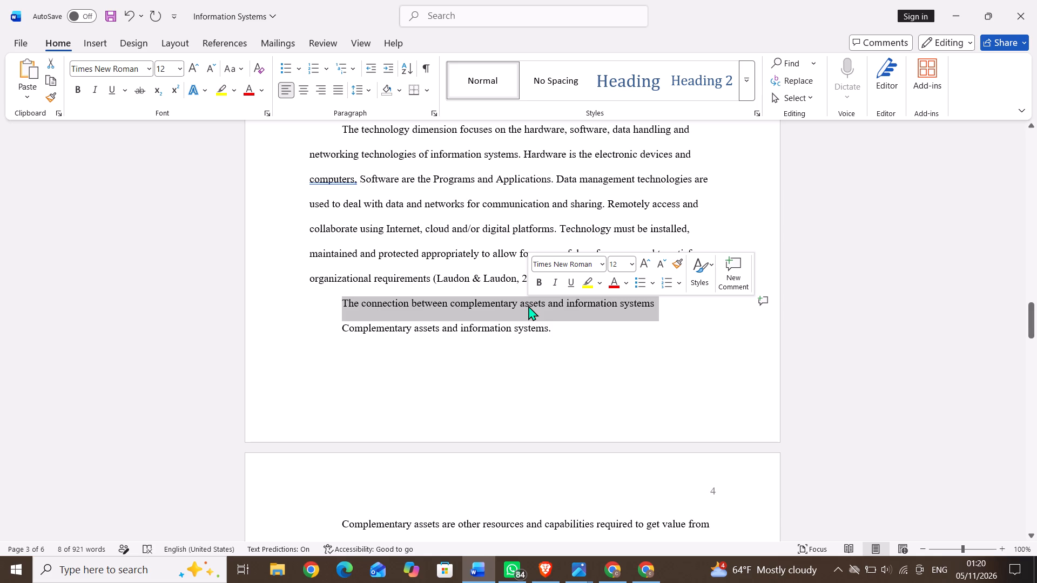
{"action": "left_click", "coordinate": [533, 283]}
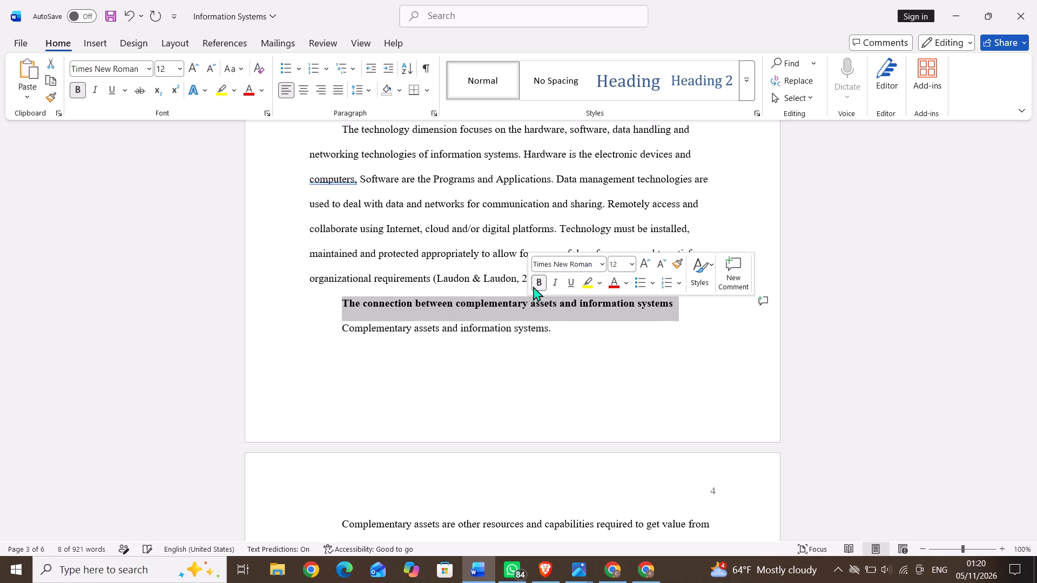
Delete the redundant line "Complementary assets and information systems." below the connection heading.
{"action": "left_click", "coordinate": [554, 332]}
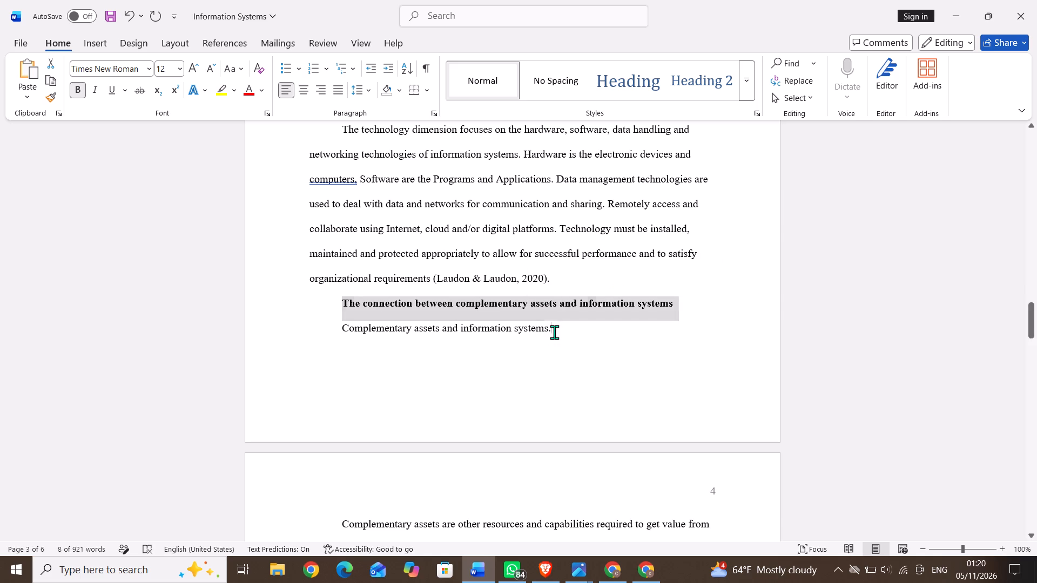
{"action": "left_click_drag", "start_coordinate": [554, 332], "coordinate": [339, 329]}
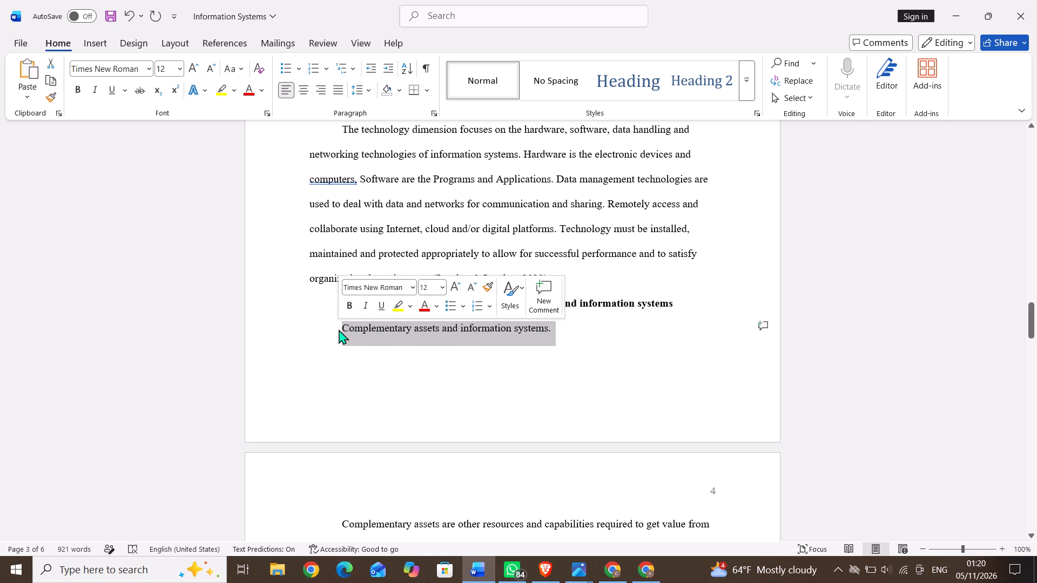
{"action": "key", "text": "BackSpace"}
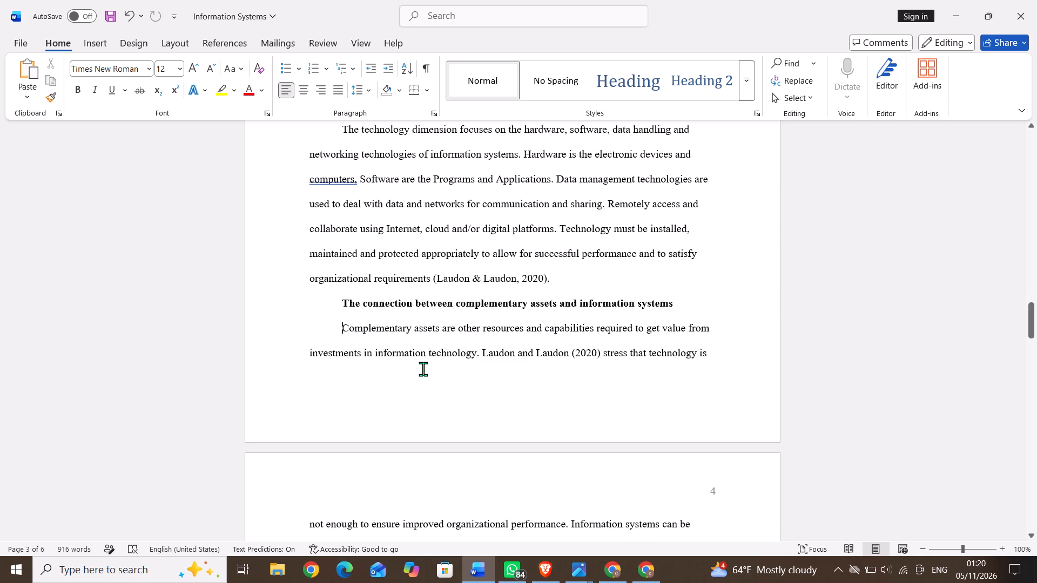
Remove the word "other" before "resources and capabilities" in the first sentence on complementary assets.
{"action": "scroll", "coordinate": [441, 364], "scroll_direction": "down", "scroll_amount": 1}
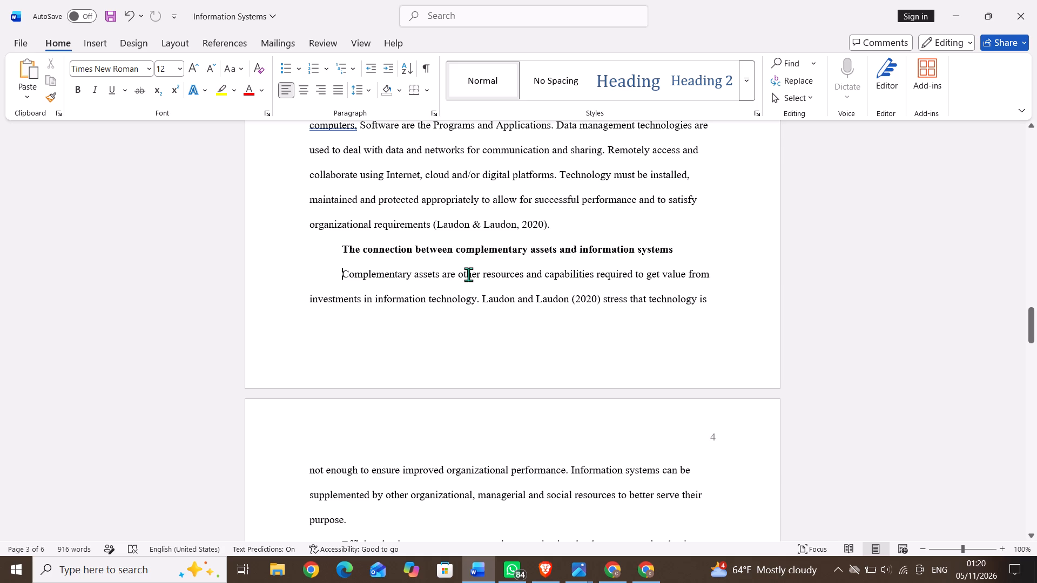
{"action": "scroll", "coordinate": [468, 275], "scroll_direction": "down", "scroll_amount": 1}
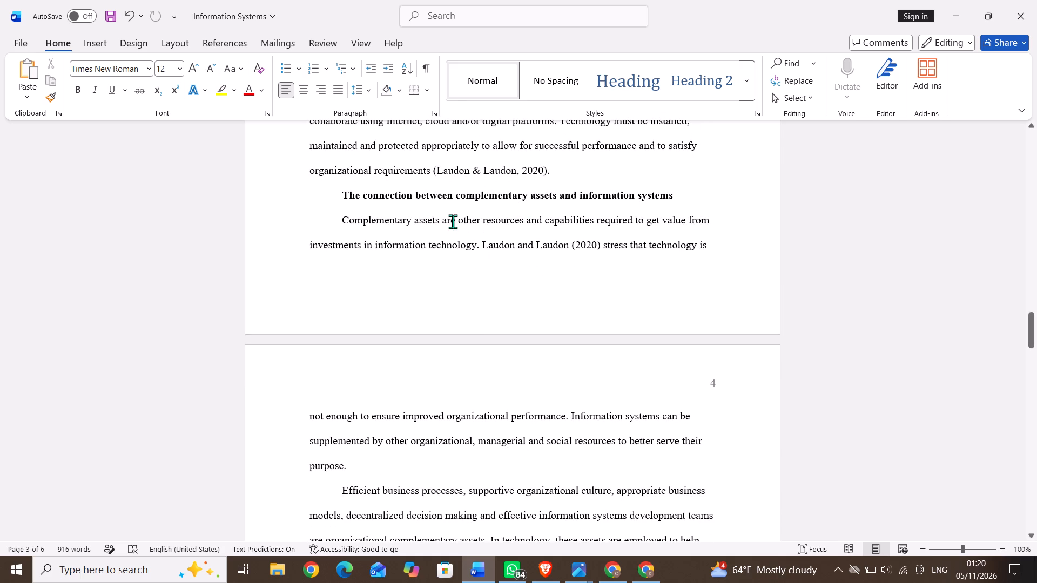
{"action": "left_click_drag", "start_coordinate": [458, 220], "coordinate": [482, 223]}
{"action": "key", "text": "BackSpace"}
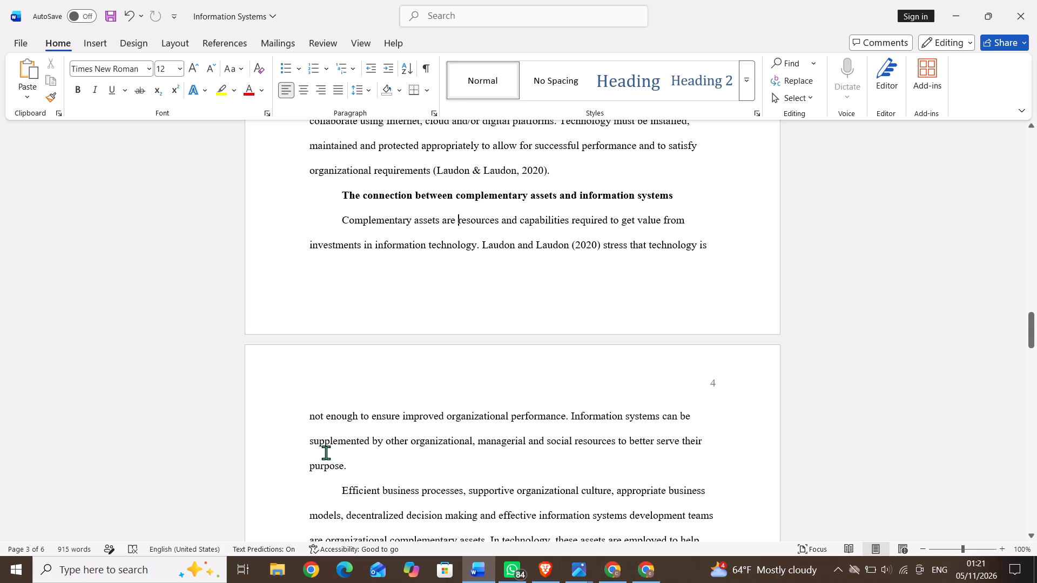
In the organizational complementary assets paragraph, apply the suggested corrections "old-fashioned", "organization" and "maximize".
{"action": "scroll", "coordinate": [326, 452], "scroll_direction": "down", "scroll_amount": 3}
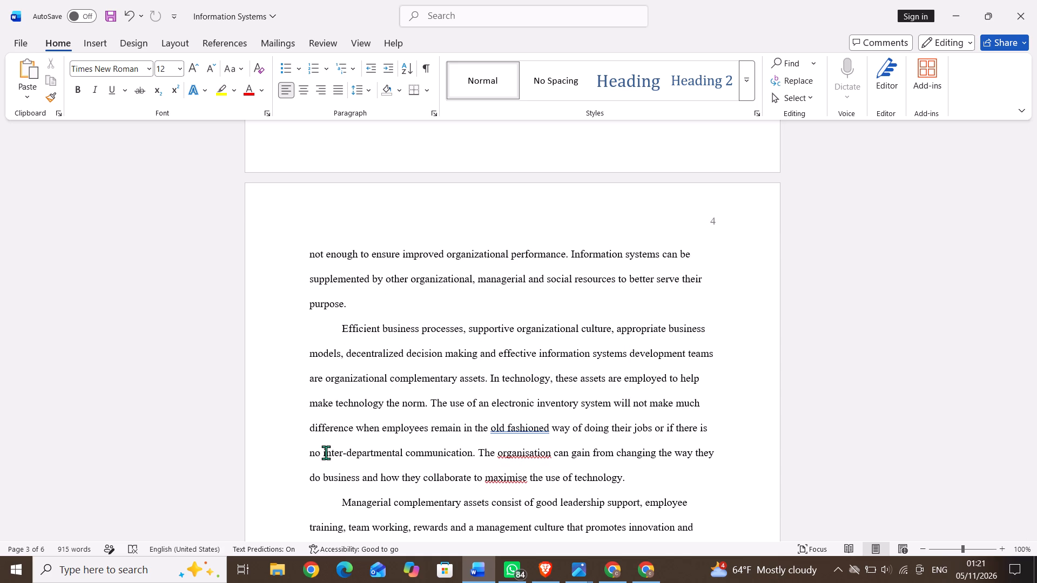
{"action": "left_click", "coordinate": [524, 434]}
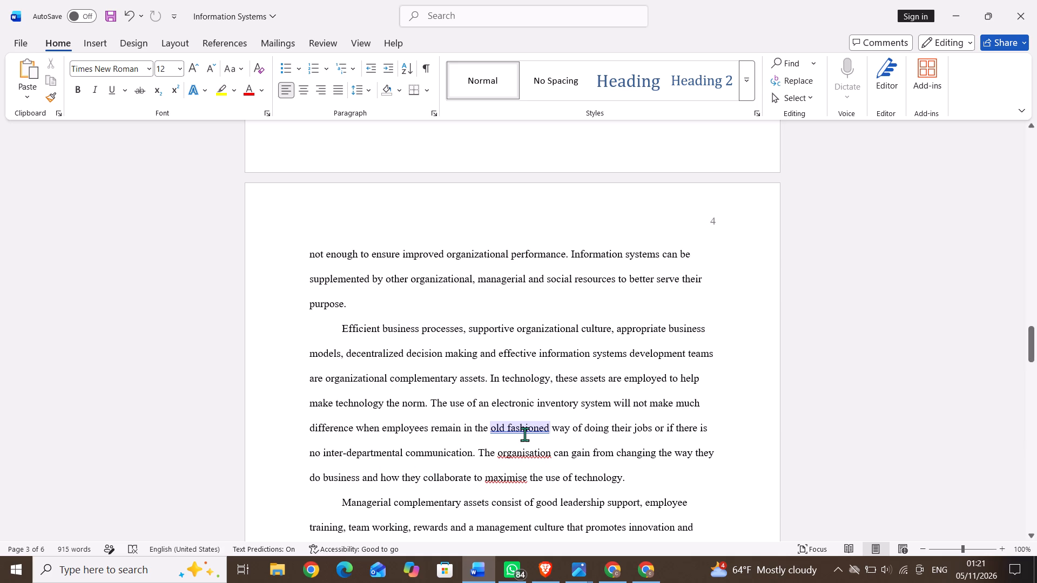
{"action": "left_click", "coordinate": [518, 379]}
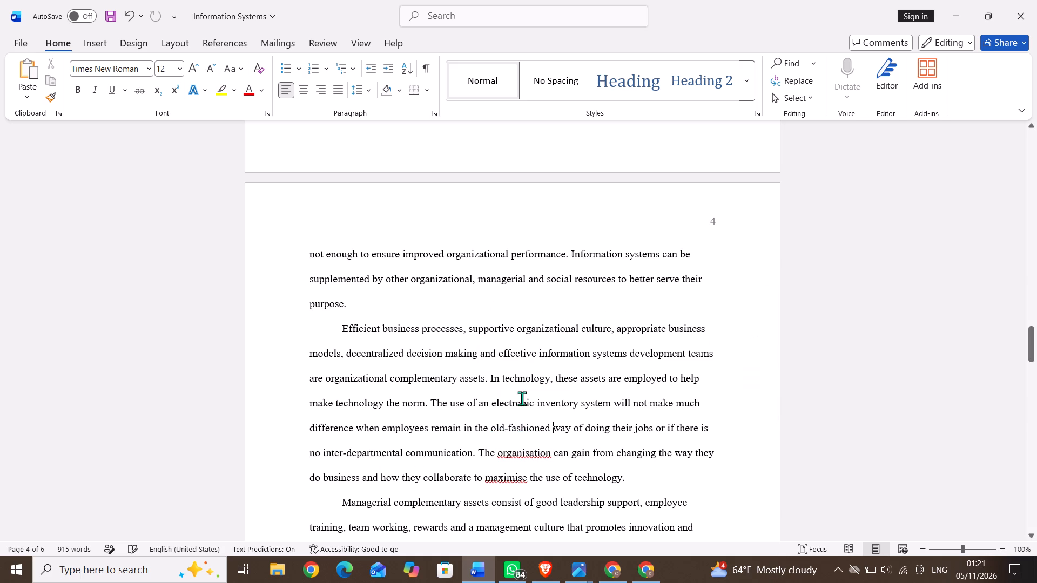
{"action": "left_click", "coordinate": [529, 452]}
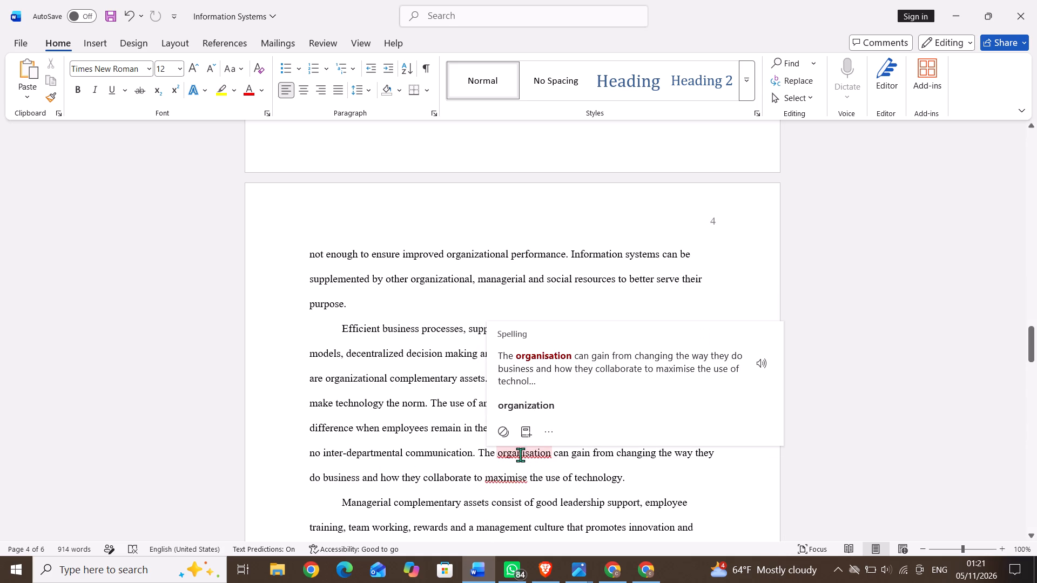
{"action": "left_click", "coordinate": [514, 406]}
{"action": "left_click", "coordinate": [503, 470]}
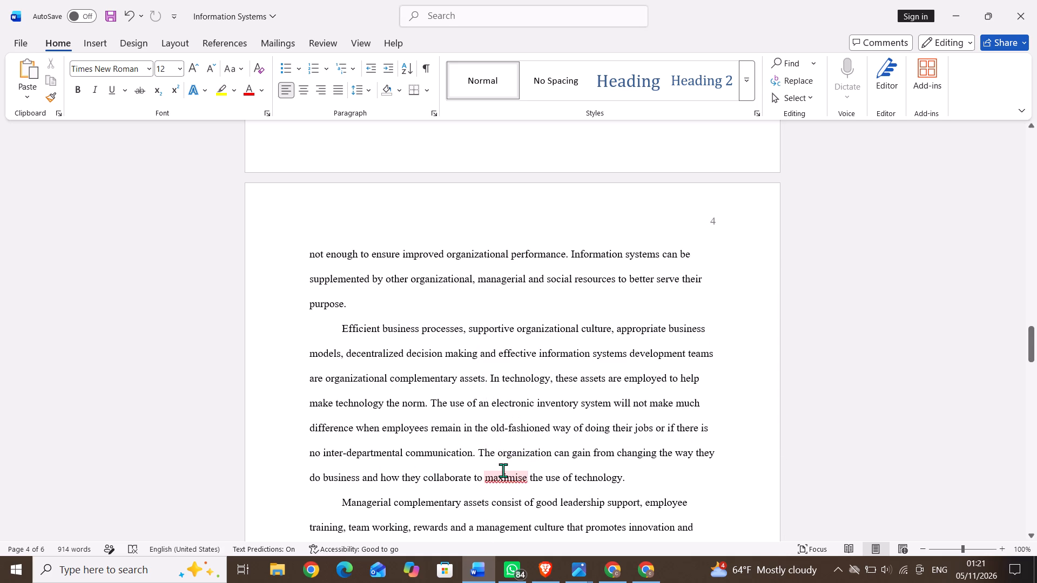
{"action": "left_click", "coordinate": [503, 477]}
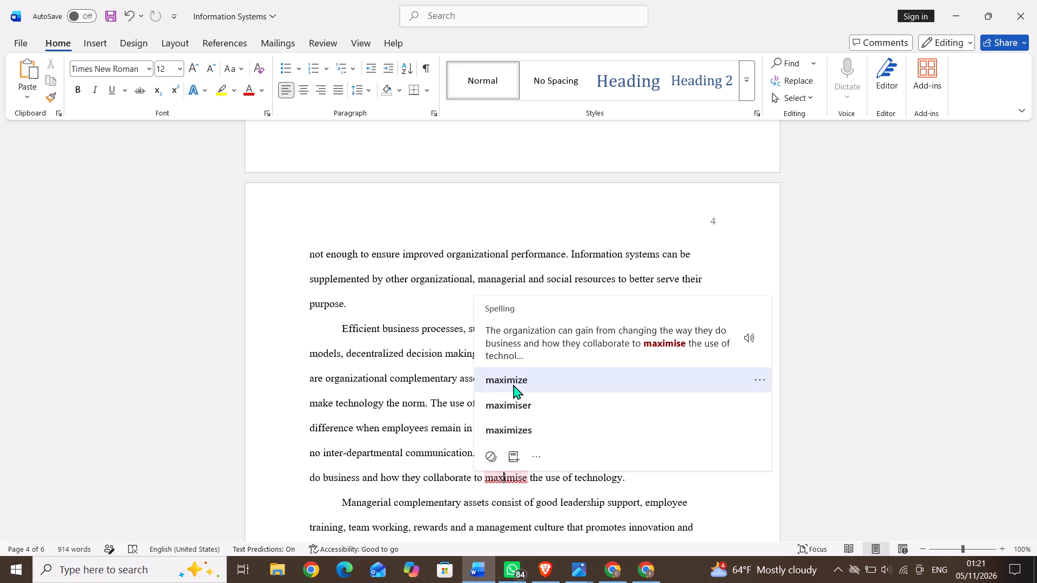
{"action": "left_click", "coordinate": [513, 384]}
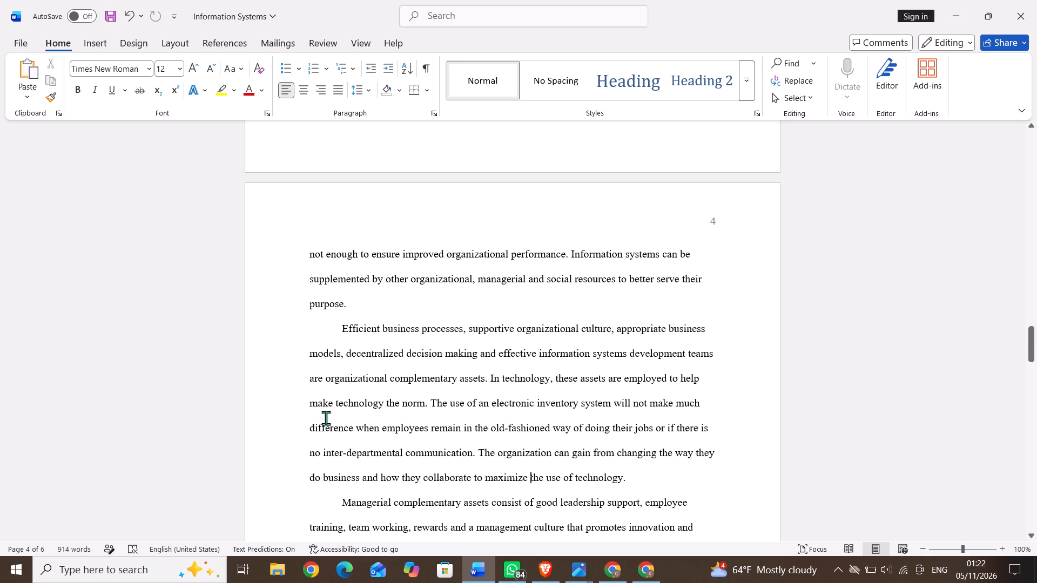
In the managerial complementary assets paragraph, replace "are able to" with "can" and add a comma after "practices".
{"action": "scroll", "coordinate": [355, 404], "scroll_direction": "down", "scroll_amount": 1}
{"action": "scroll", "coordinate": [364, 406], "scroll_direction": "up", "scroll_amount": 1}
{"action": "scroll", "coordinate": [364, 406], "scroll_direction": "down", "scroll_amount": 3}
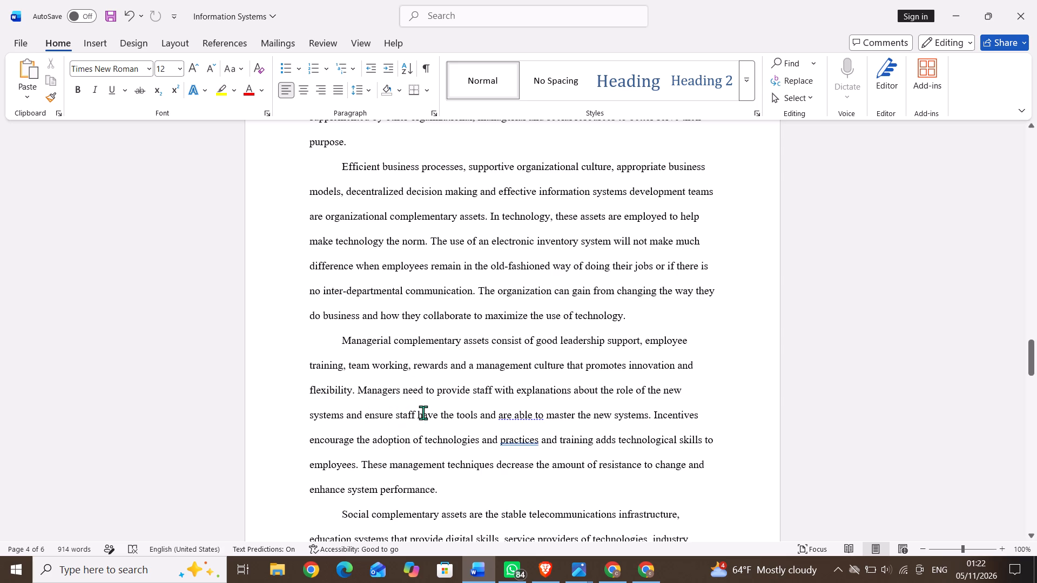
{"action": "left_click", "coordinate": [520, 417]}
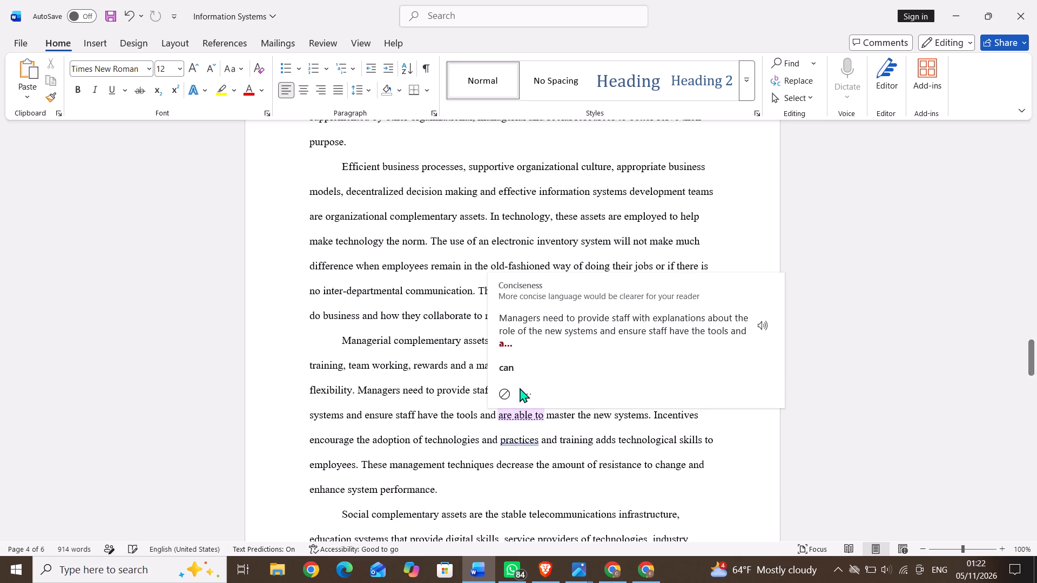
{"action": "left_click", "coordinate": [517, 362]}
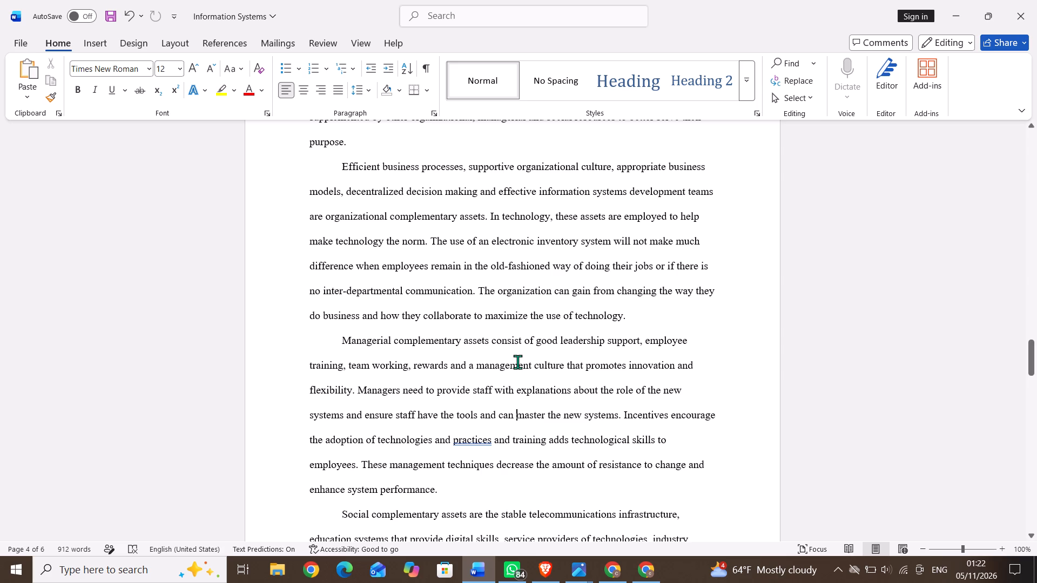
{"action": "left_click", "coordinate": [480, 442]}
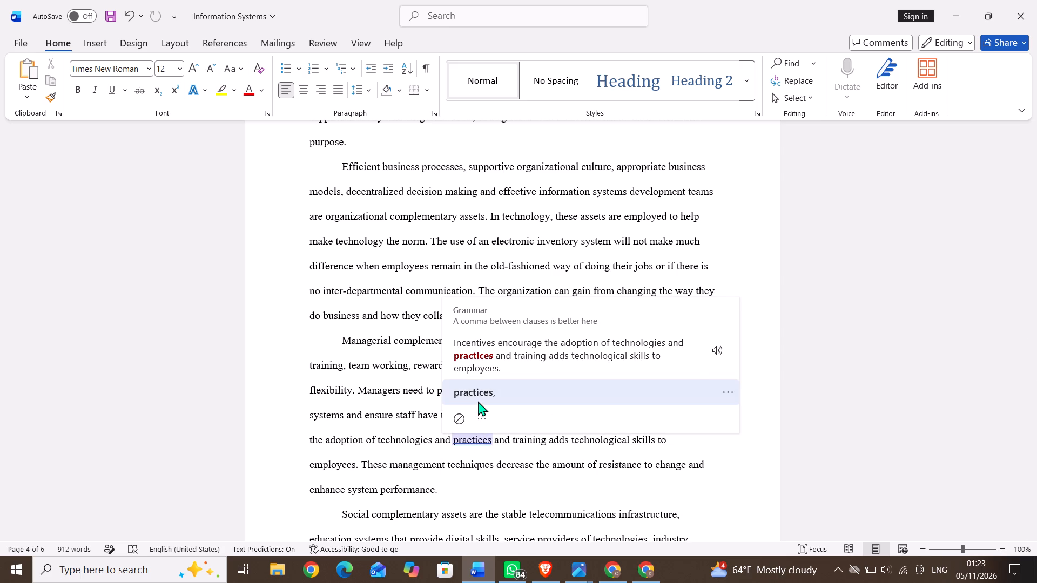
{"action": "left_click", "coordinate": [478, 401]}
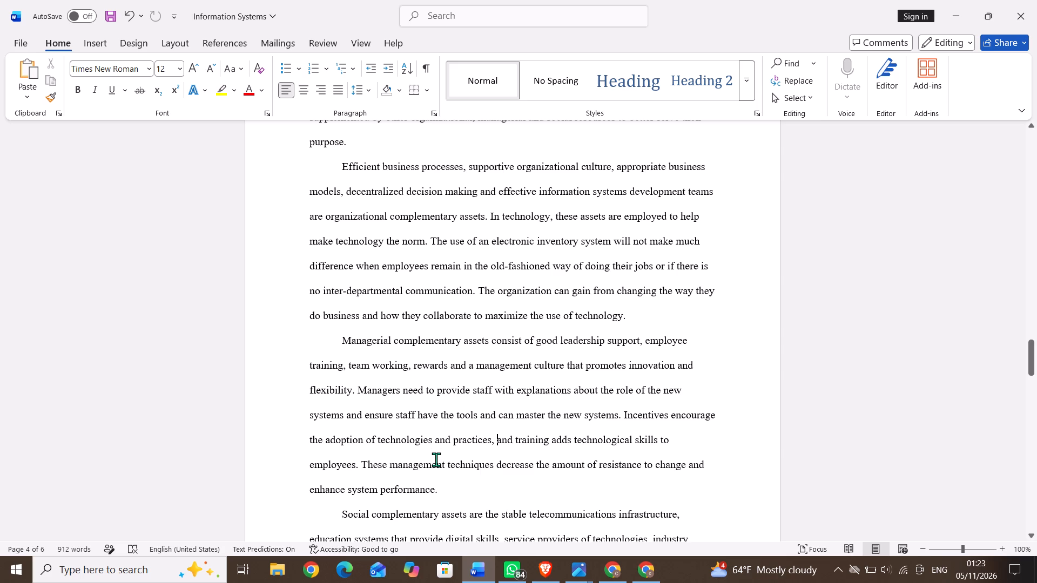
Insert two blank lines before the Conclusion heading to move it onto the next page with its text.
{"action": "scroll", "coordinate": [401, 493], "scroll_direction": "down", "scroll_amount": 3}
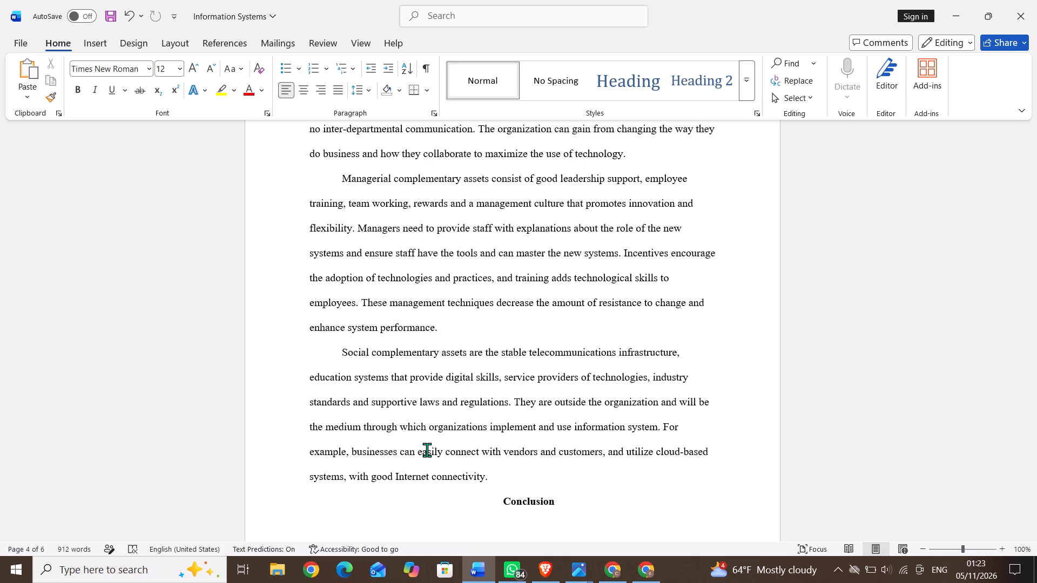
{"action": "scroll", "coordinate": [427, 450], "scroll_direction": "down", "scroll_amount": 2}
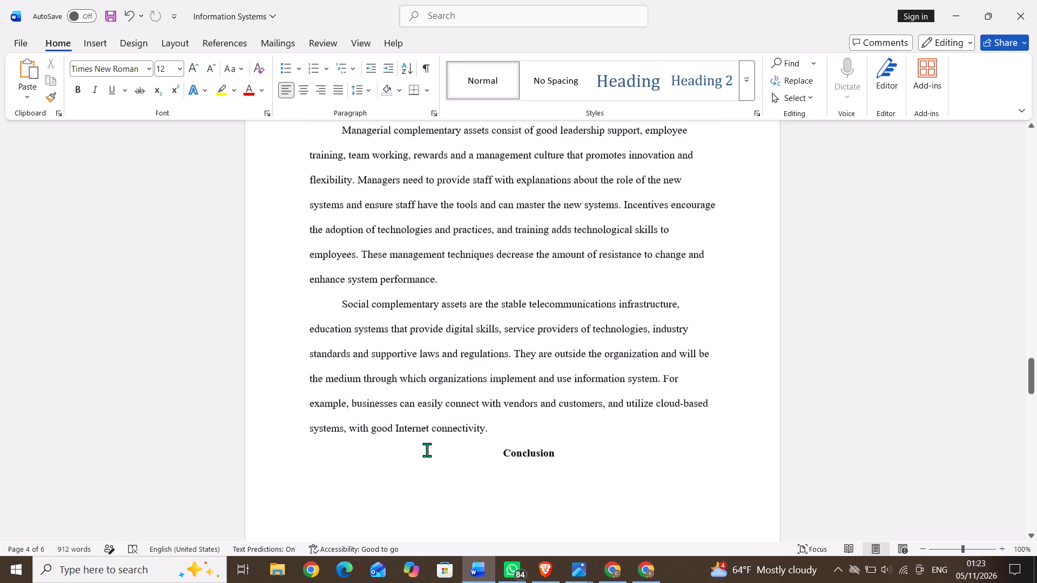
{"action": "scroll", "coordinate": [427, 450], "scroll_direction": "down", "scroll_amount": 2}
{"action": "left_click", "coordinate": [497, 304]}
{"action": "key", "text": "Return"}
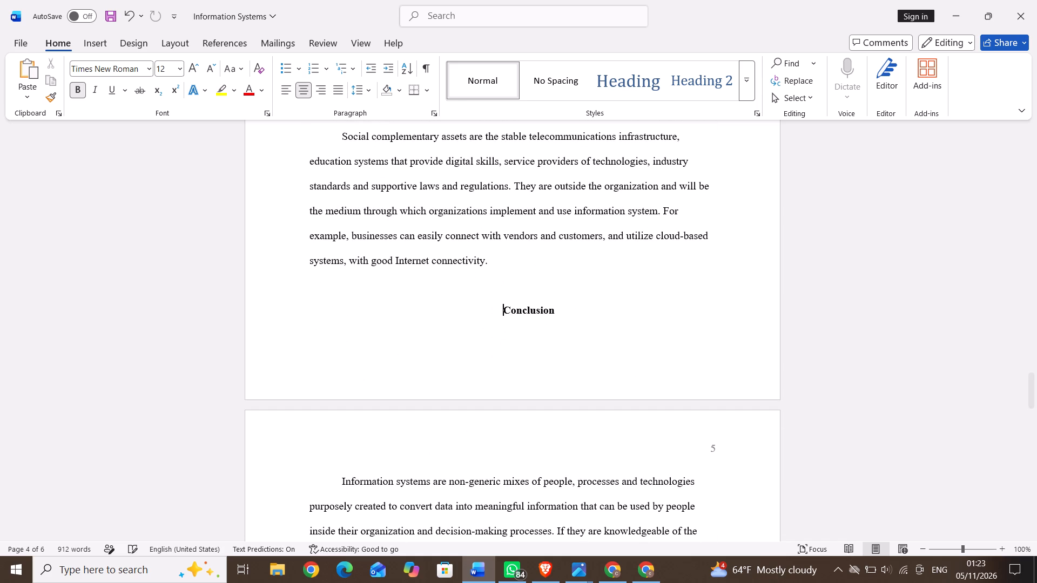
{"action": "key", "text": "Return"}
In the Technology Dimension paragraph, accept the suggested semicolon in place of the comma after "computers".
{"action": "scroll", "coordinate": [502, 303], "scroll_direction": "up", "scroll_amount": 3}
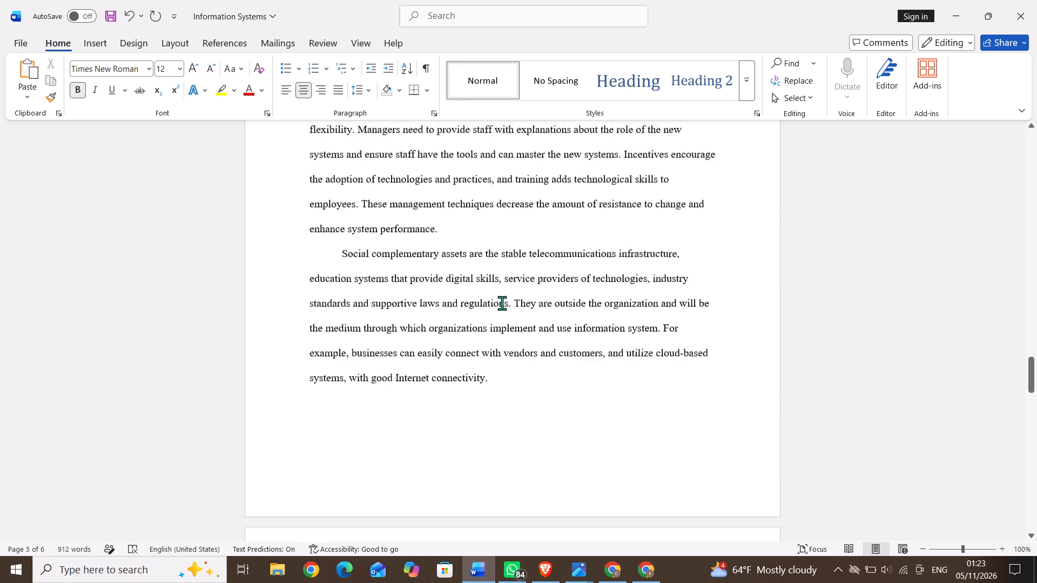
{"action": "scroll", "coordinate": [502, 303], "scroll_direction": "up", "scroll_amount": 15}
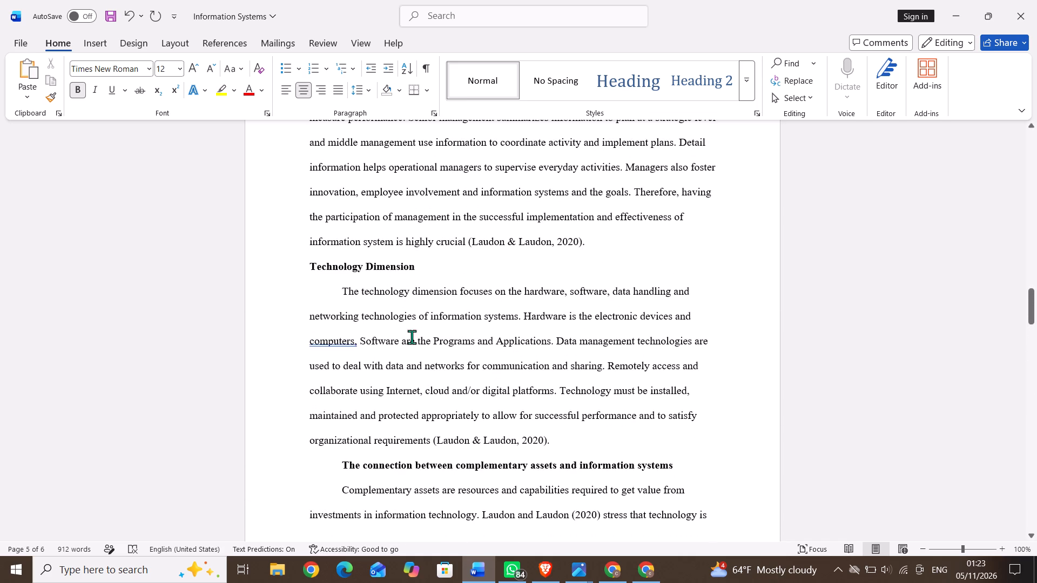
{"action": "left_click", "coordinate": [329, 350]}
{"action": "left_click", "coordinate": [340, 422]}
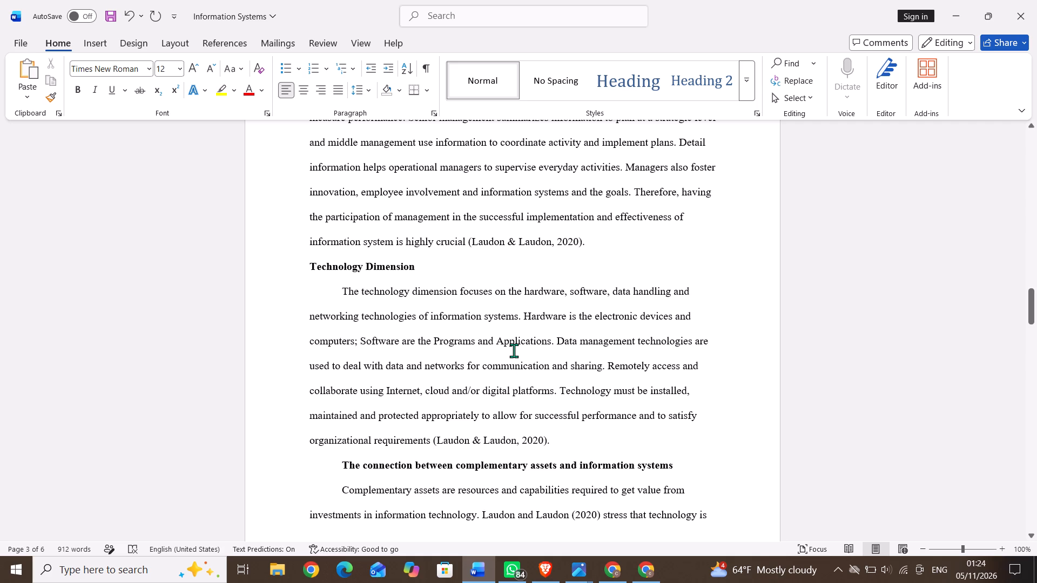
Make the Management Dimension heading bold.
{"action": "scroll", "coordinate": [517, 362], "scroll_direction": "up", "scroll_amount": 4}
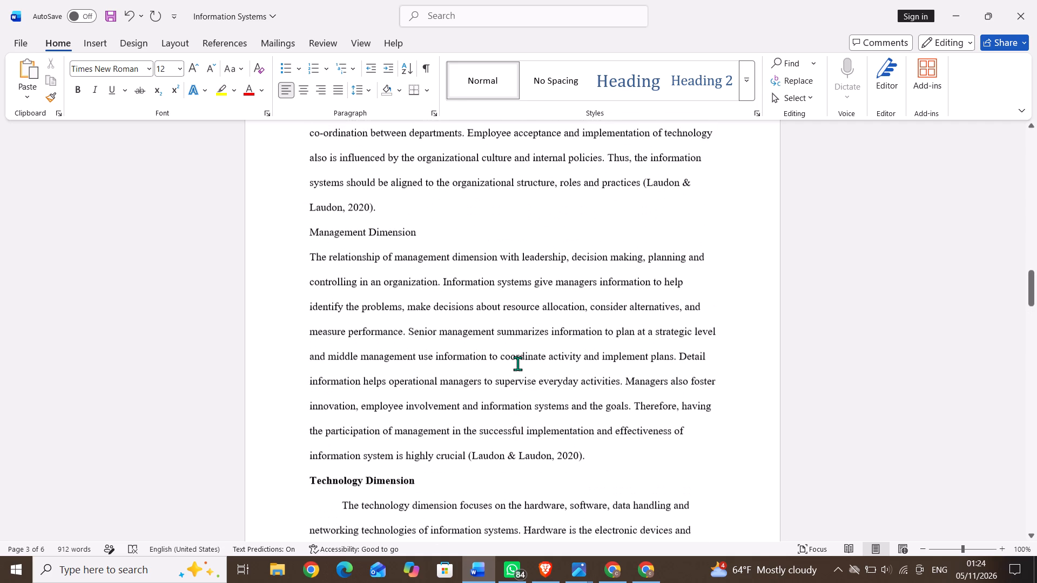
{"action": "left_click_drag", "start_coordinate": [426, 242], "coordinate": [328, 233]}
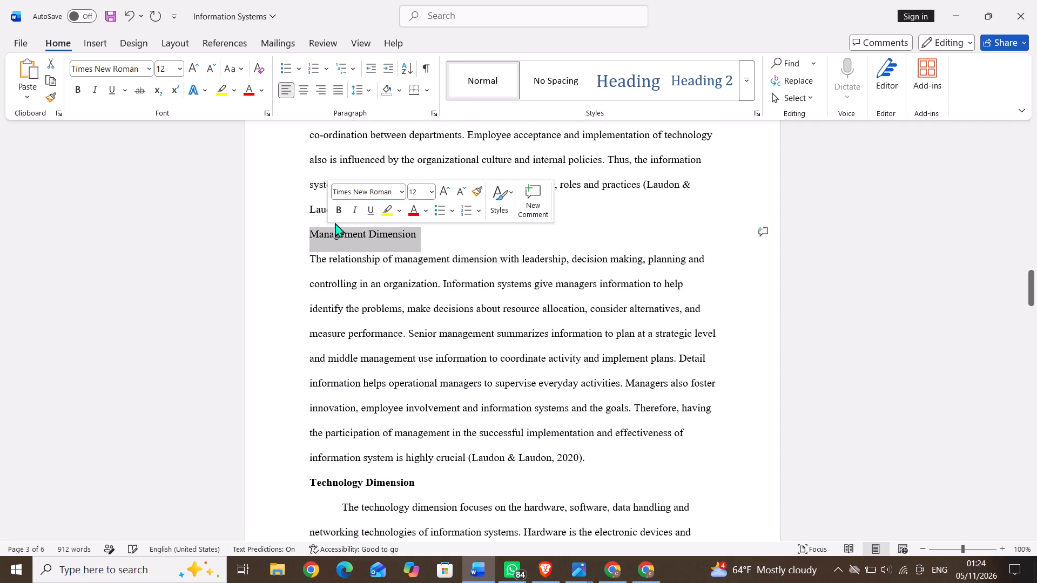
{"action": "left_click", "coordinate": [342, 210]}
{"action": "left_click", "coordinate": [335, 295]}
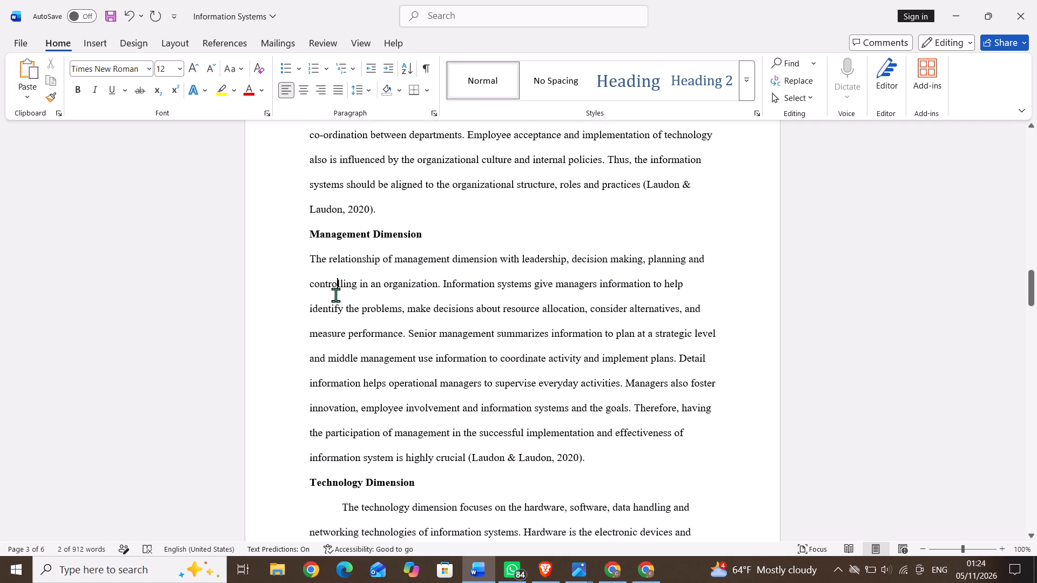
Apply a 1.27 cm first-line indent to the Management Dimension paragraph.
{"action": "left_click", "coordinate": [436, 116]}
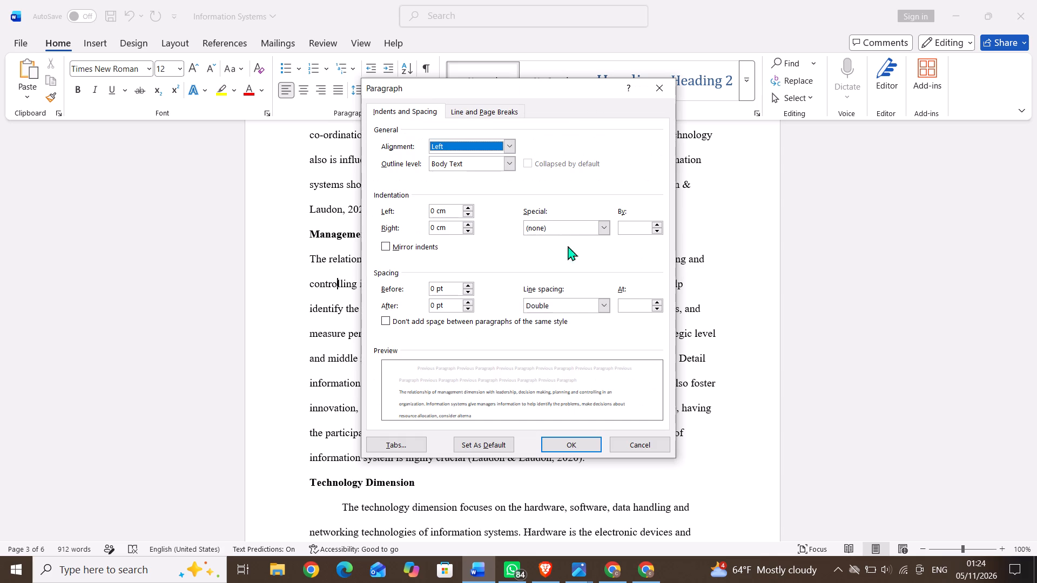
{"action": "left_click", "coordinate": [599, 232]}
{"action": "left_click", "coordinate": [531, 253]}
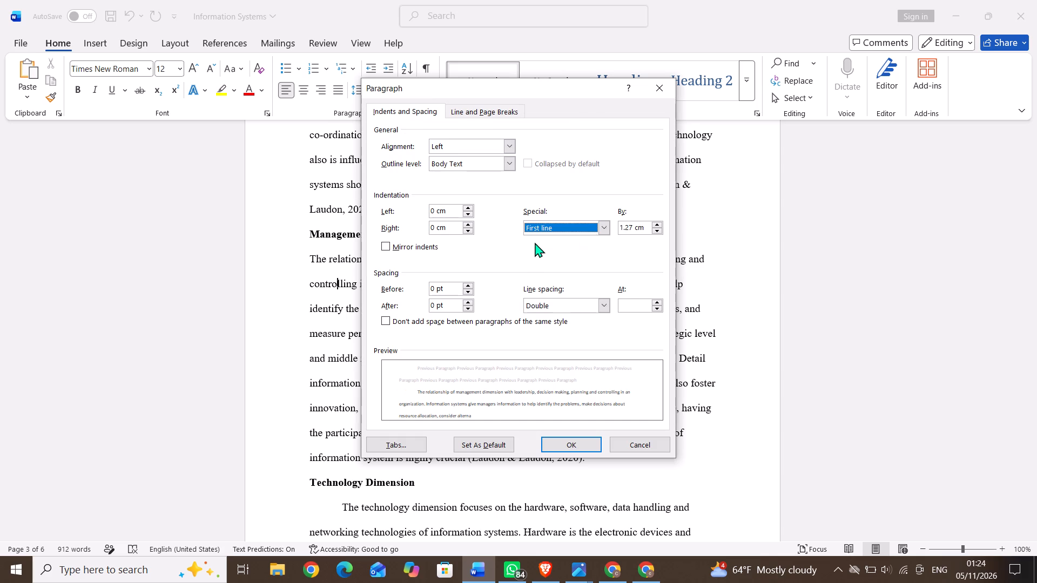
{"action": "left_click", "coordinate": [581, 446]}
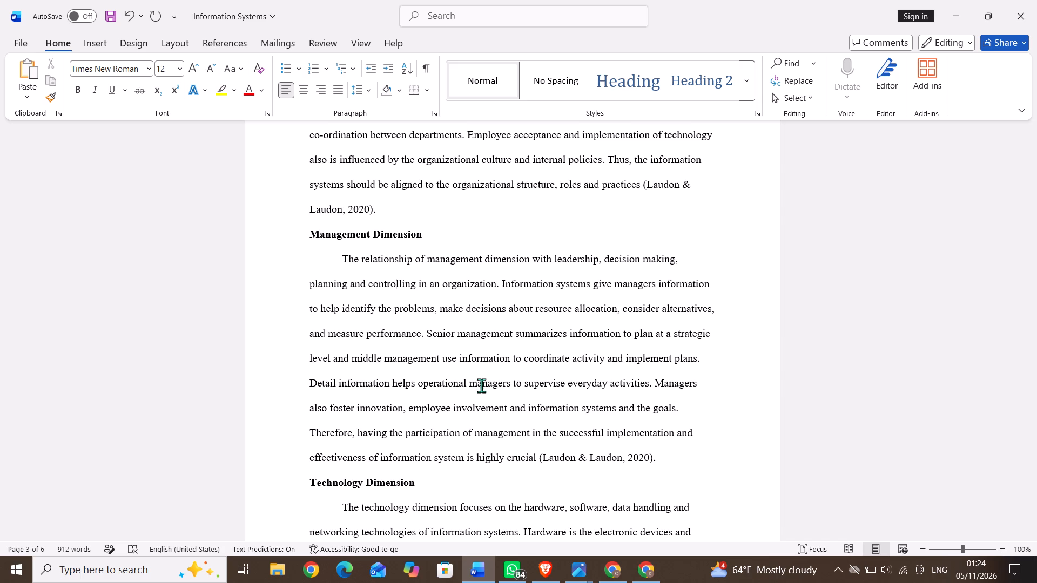
{"action": "left_click", "coordinate": [618, 571]}
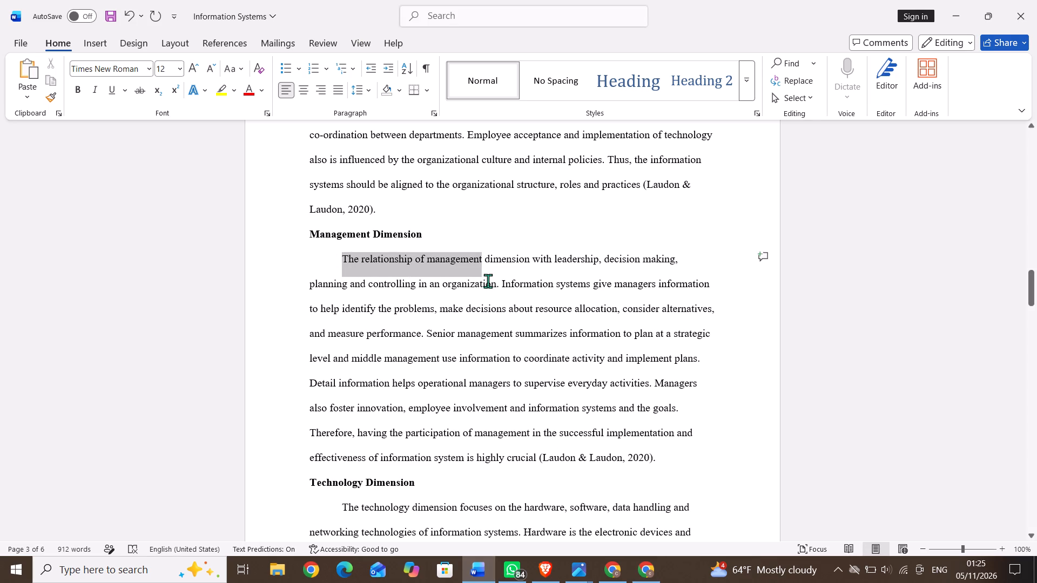
{"action": "left_click_drag", "start_coordinate": [488, 281], "coordinate": [499, 287]}
{"action": "right_click", "coordinate": [452, 281]}
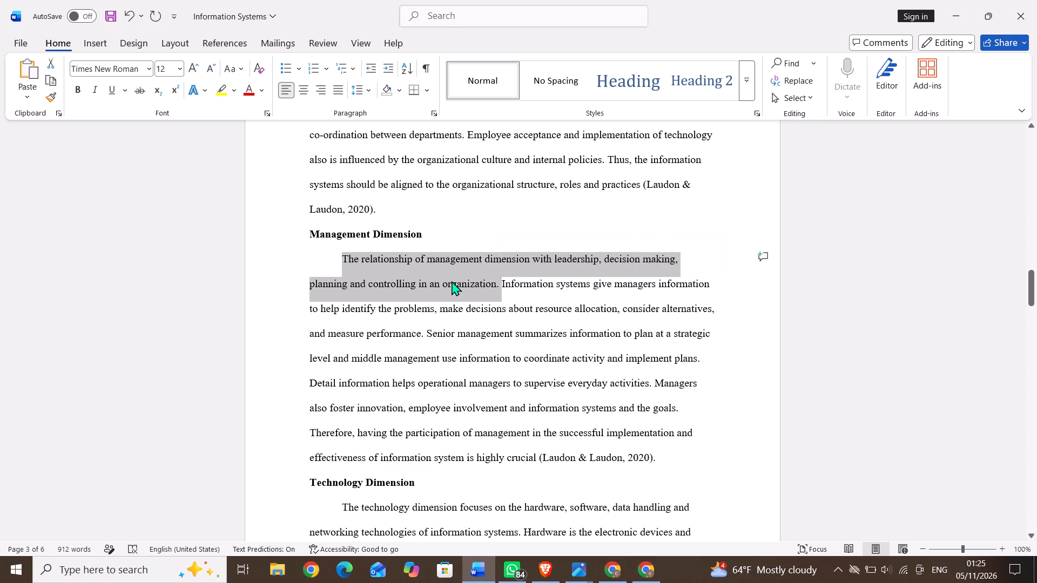
{"action": "left_click", "coordinate": [525, 377]}
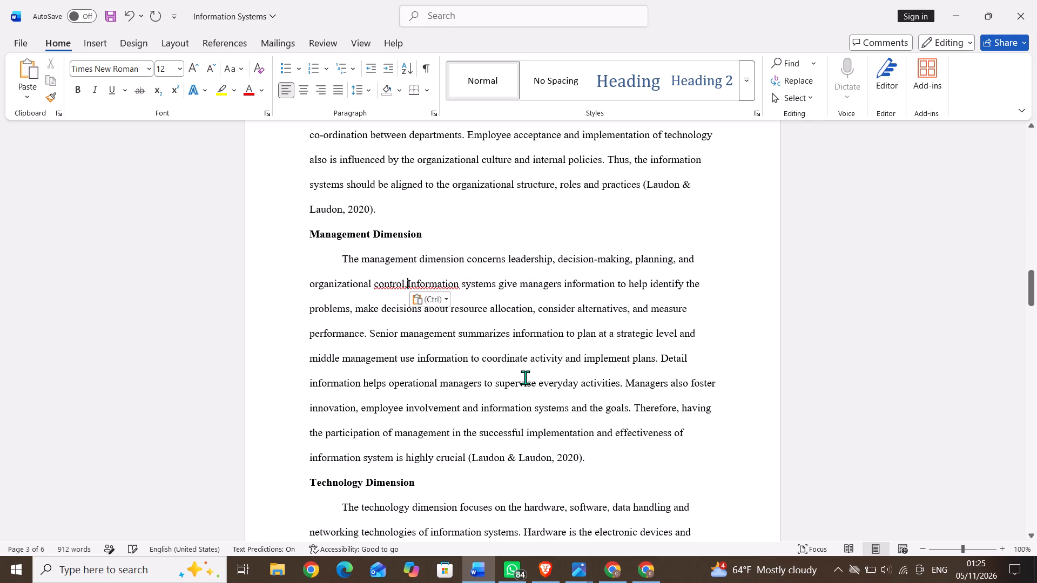
{"action": "key", "text": "space"}
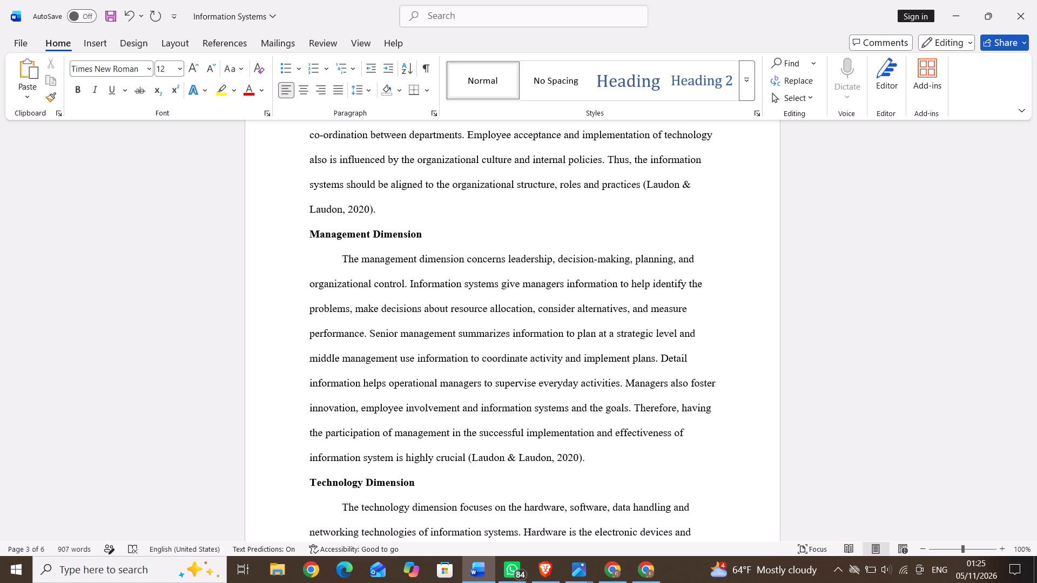
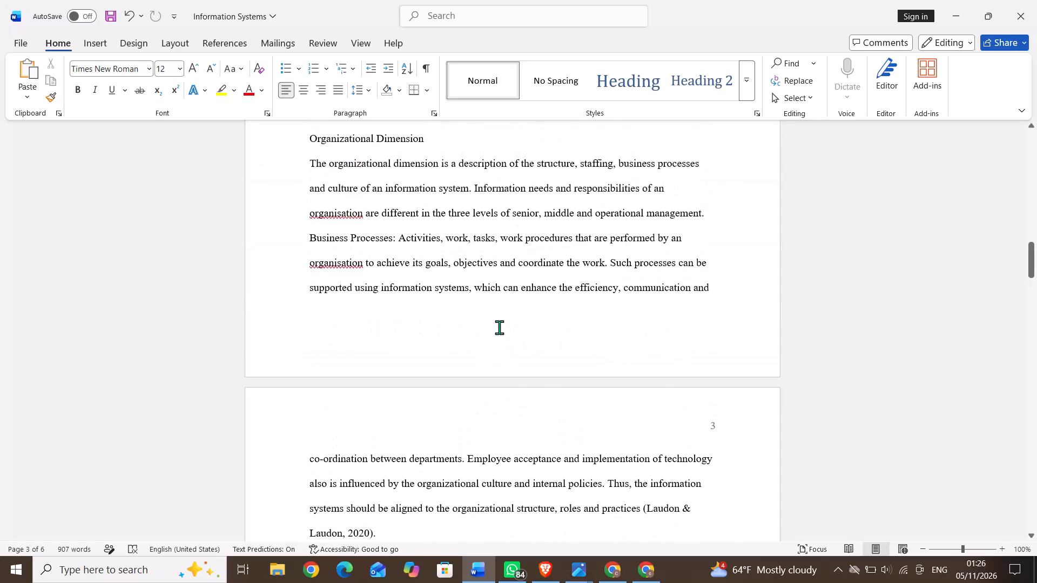
Correct both occurrences of "organisation" in the Organizational Dimension paragraph to the suggested spelling "organization".
{"action": "left_click", "coordinate": [338, 213]}
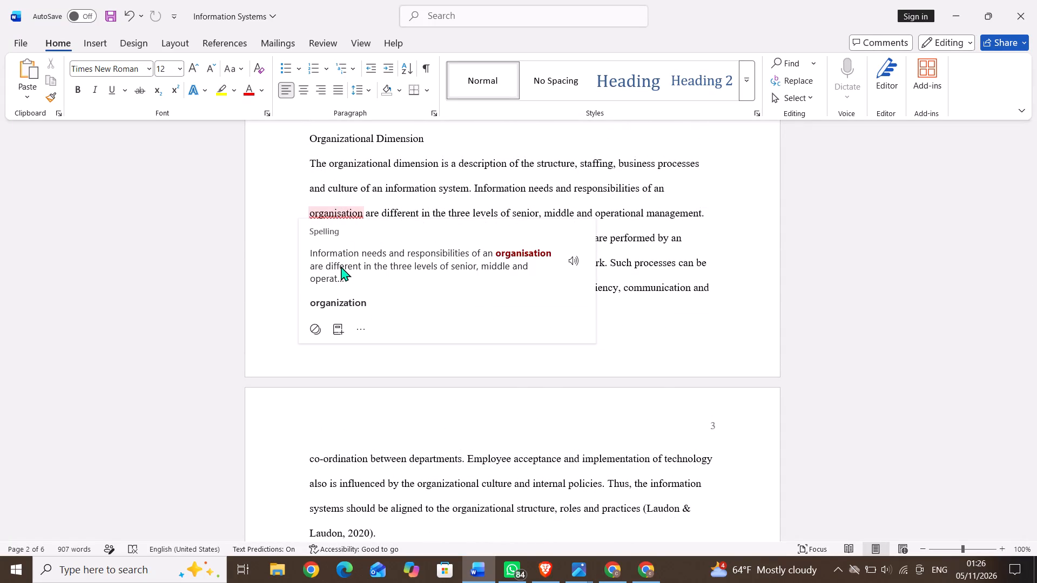
{"action": "left_click", "coordinate": [338, 295]}
{"action": "left_click", "coordinate": [333, 256]}
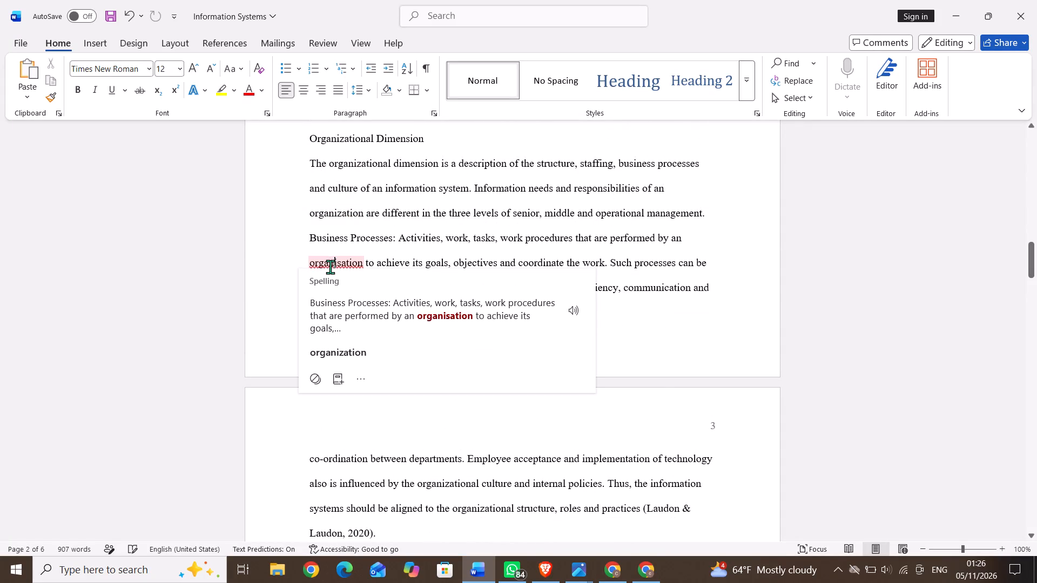
{"action": "left_click", "coordinate": [334, 345]}
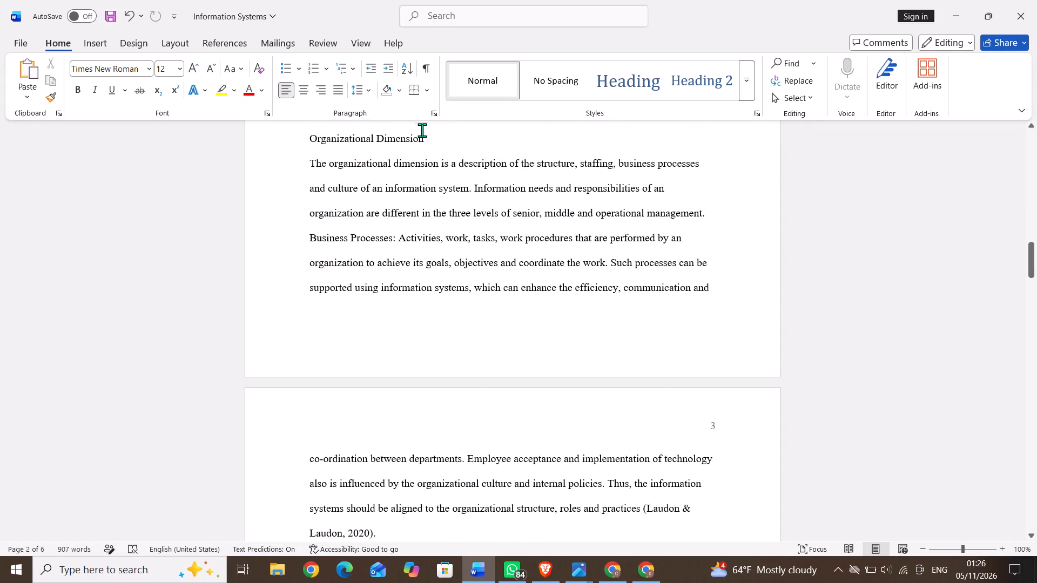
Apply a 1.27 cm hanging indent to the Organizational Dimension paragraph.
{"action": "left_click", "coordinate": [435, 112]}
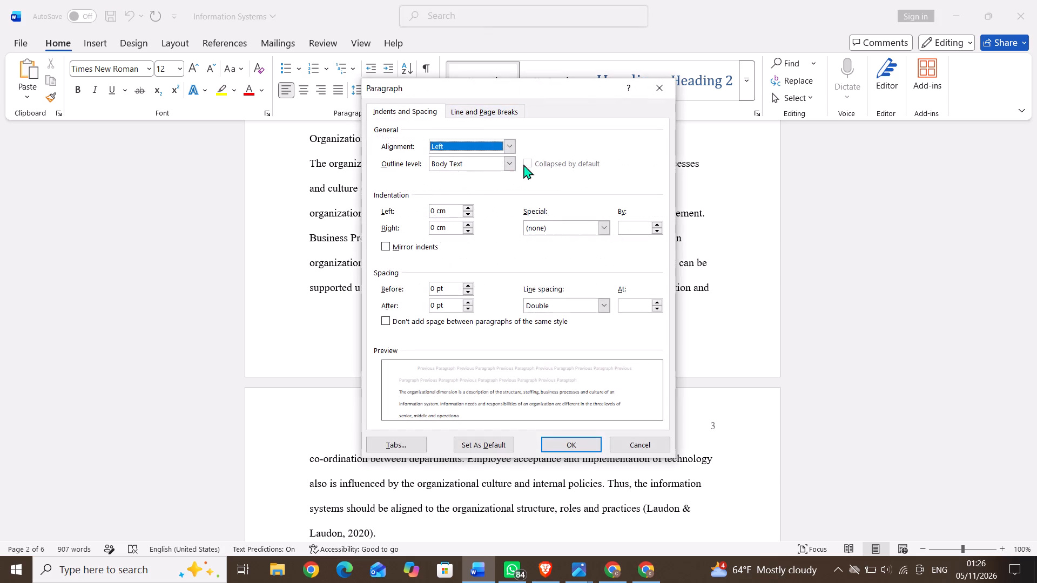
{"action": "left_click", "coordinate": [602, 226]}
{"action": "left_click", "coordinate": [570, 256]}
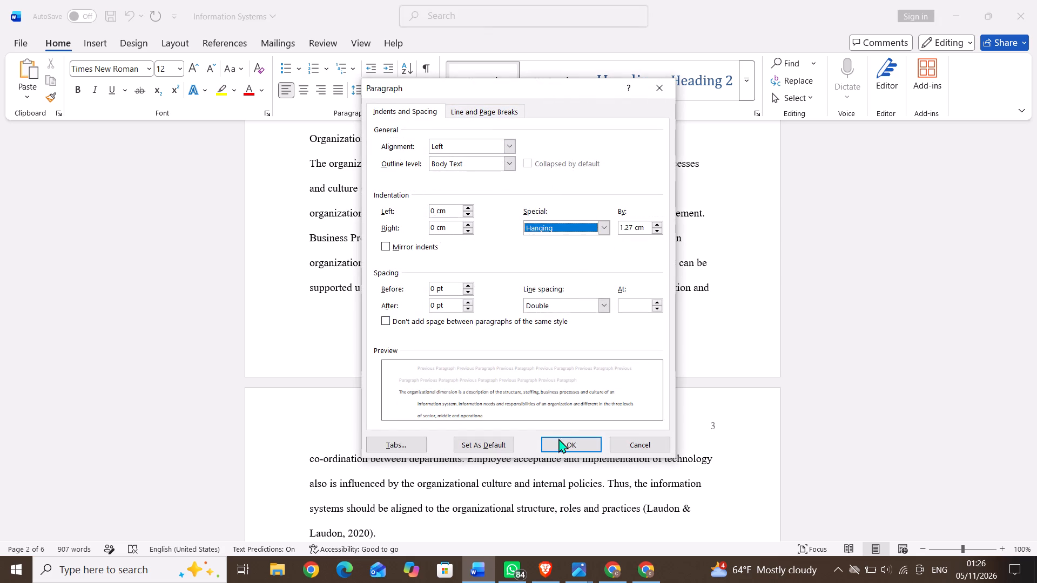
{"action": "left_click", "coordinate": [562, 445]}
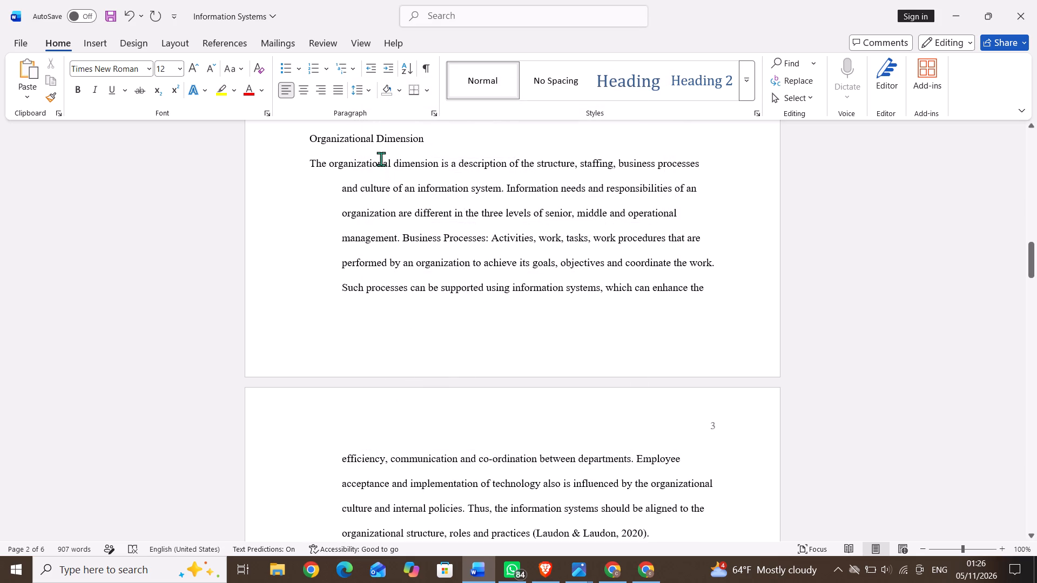
Make the "Organizational Dimension" heading bold.
{"action": "double_click", "coordinate": [373, 147]}
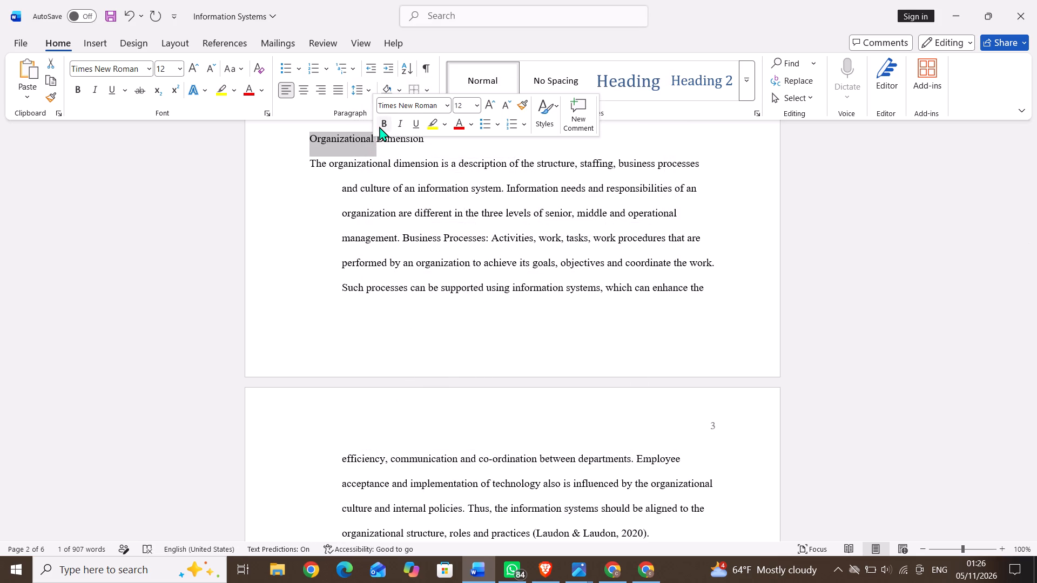
{"action": "left_click", "coordinate": [379, 144]}
{"action": "triple_click", "coordinate": [379, 144]}
{"action": "double_click", "coordinate": [379, 144]}
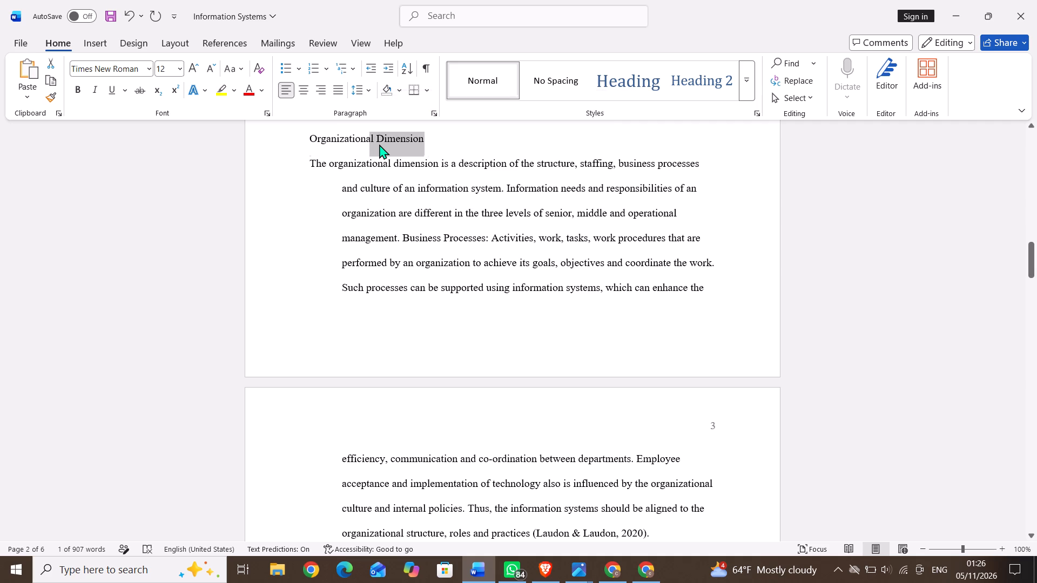
{"action": "left_click", "coordinate": [379, 144]}
{"action": "left_click", "coordinate": [385, 123]}
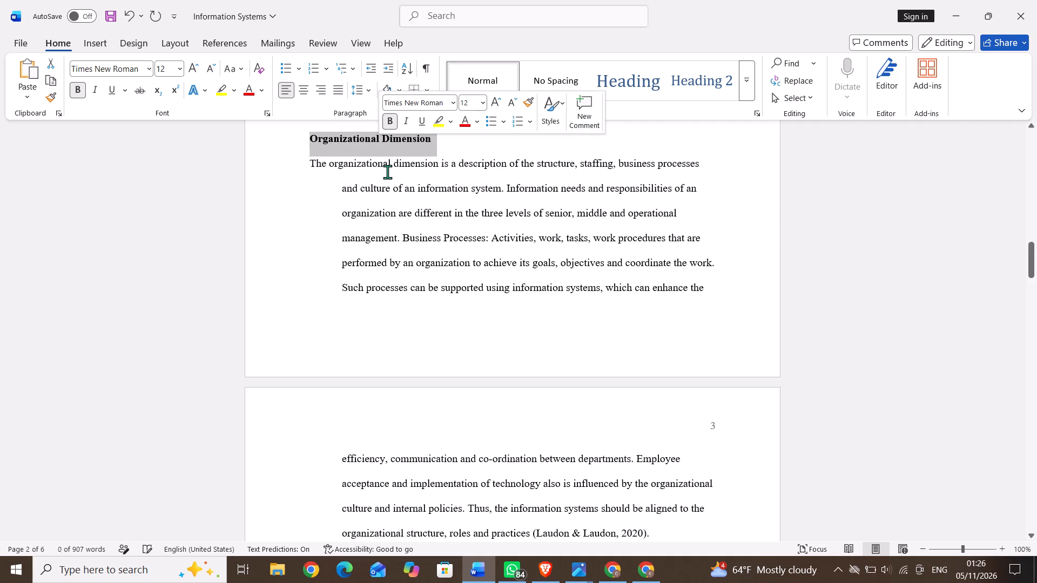
Set the Organizational Dimension paragraph's special indent to a 1.27 cm first-line indent.
{"action": "left_click", "coordinate": [387, 172]}
{"action": "left_click", "coordinate": [433, 109]}
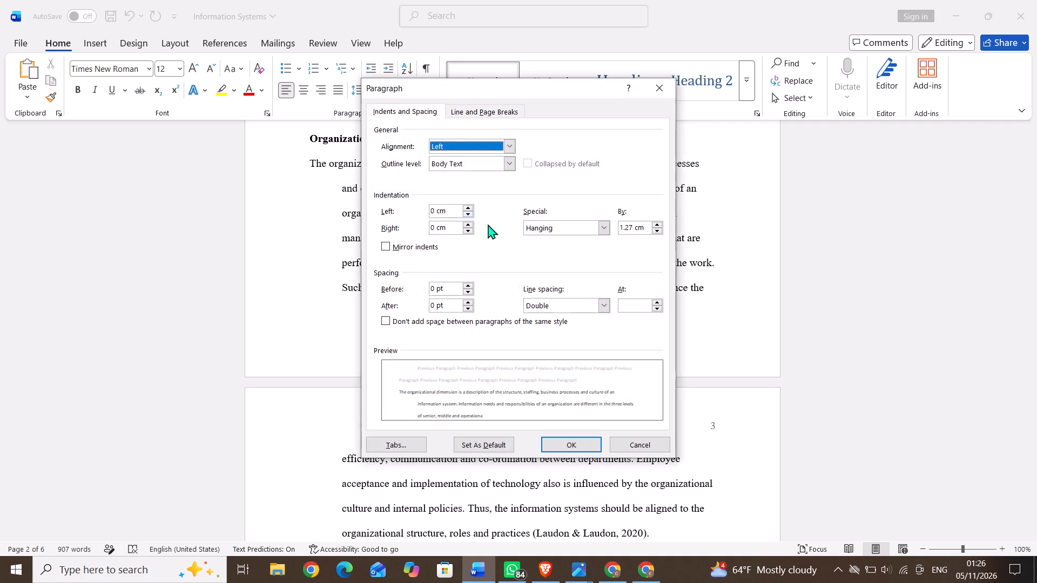
{"action": "left_click", "coordinate": [584, 231]}
{"action": "left_click", "coordinate": [552, 246]}
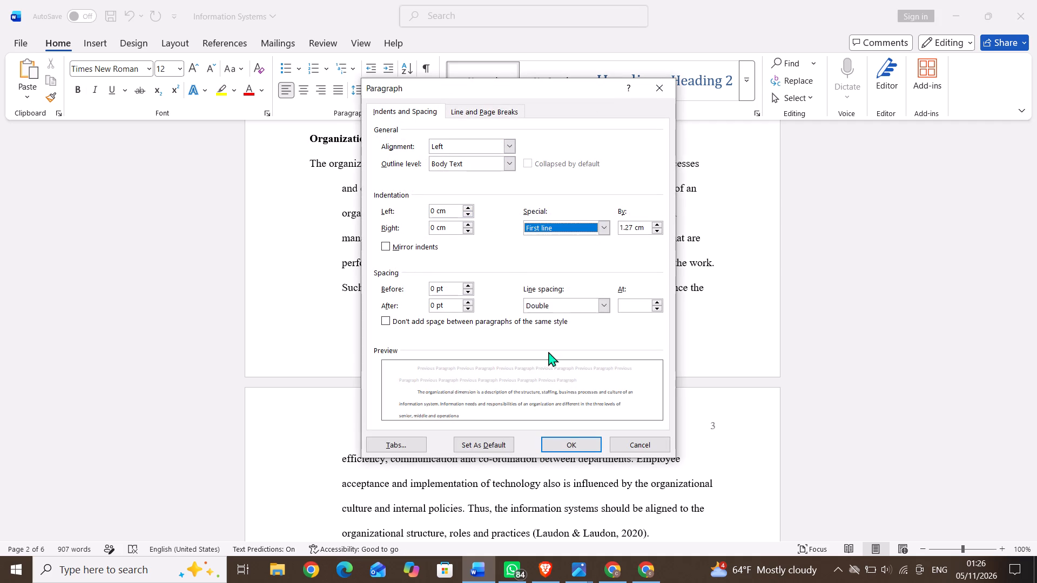
{"action": "left_click", "coordinate": [564, 448]}
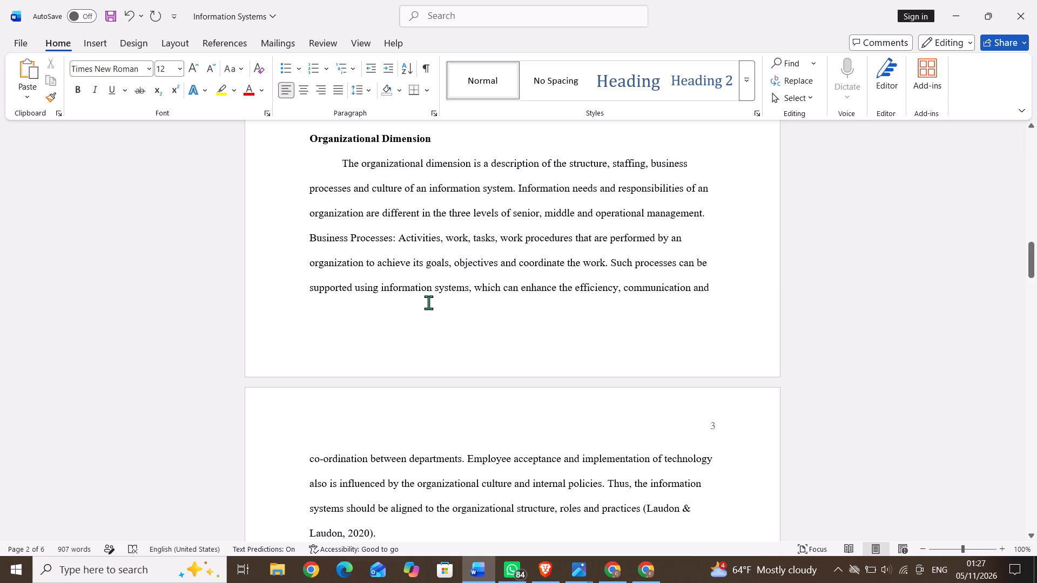
Make the "Definition of an Information System" heading bold and centre it.
{"action": "scroll", "coordinate": [429, 301], "scroll_direction": "down", "scroll_amount": 1}
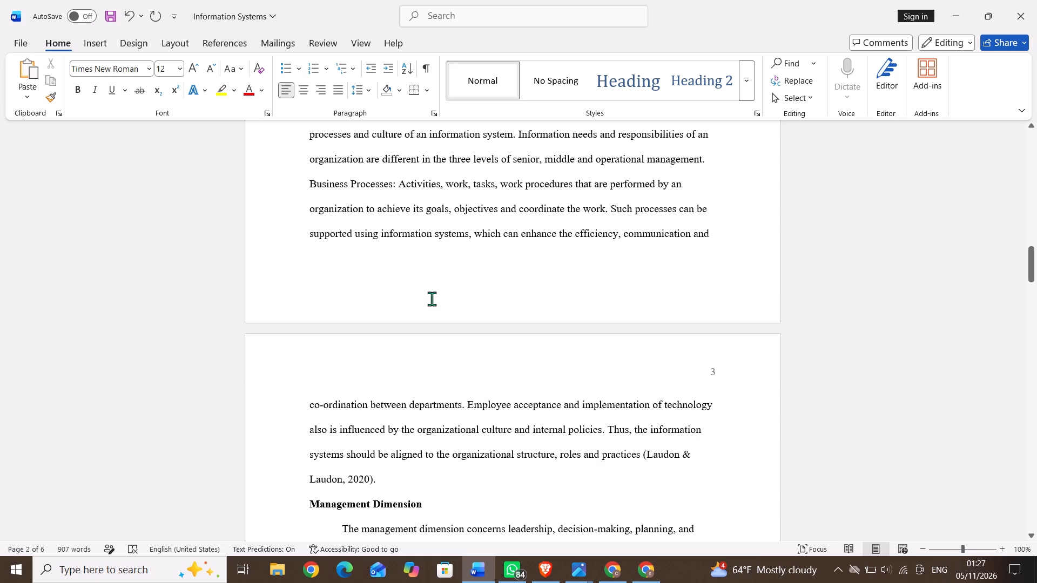
{"action": "scroll", "coordinate": [432, 300], "scroll_direction": "down", "scroll_amount": 1}
{"action": "scroll", "coordinate": [432, 300], "scroll_direction": "up", "scroll_amount": 5}
{"action": "scroll", "coordinate": [432, 300], "scroll_direction": "down", "scroll_amount": 1}
{"action": "scroll", "coordinate": [432, 300], "scroll_direction": "up", "scroll_amount": 3}
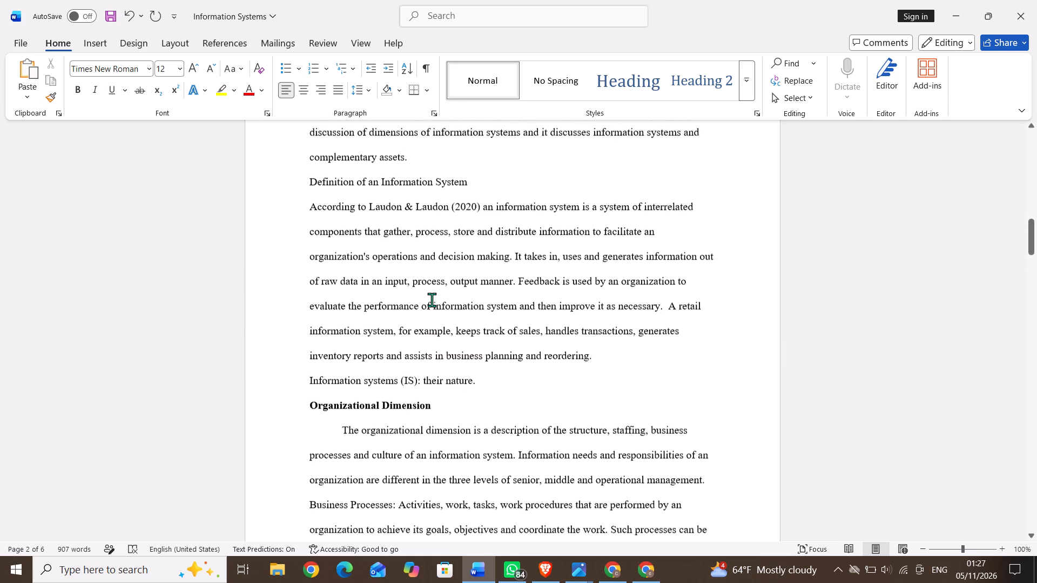
{"action": "scroll", "coordinate": [432, 300], "scroll_direction": "up", "scroll_amount": 2}
{"action": "triple_click", "coordinate": [427, 299]}
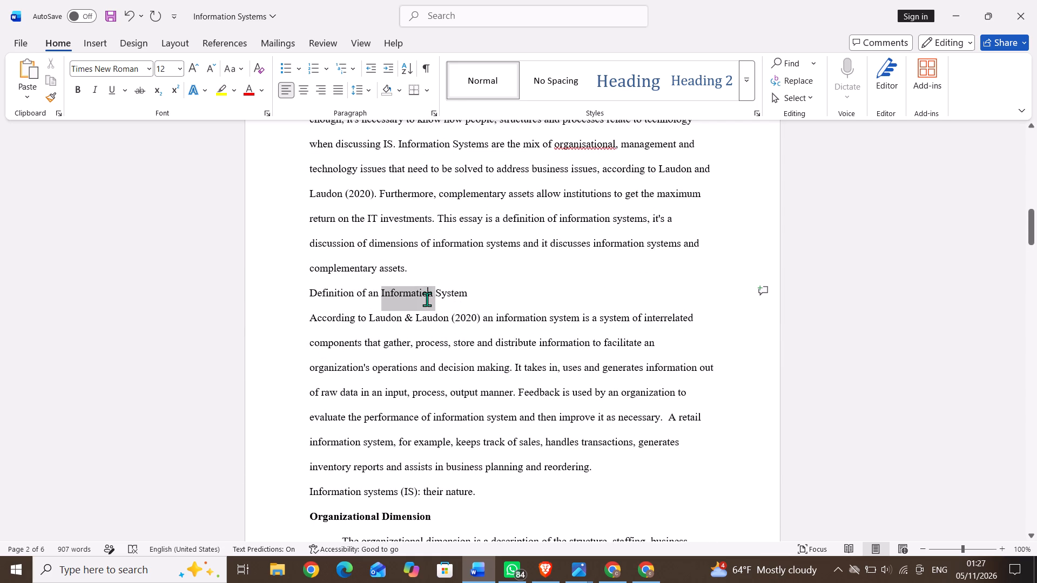
{"action": "left_click", "coordinate": [435, 279]}
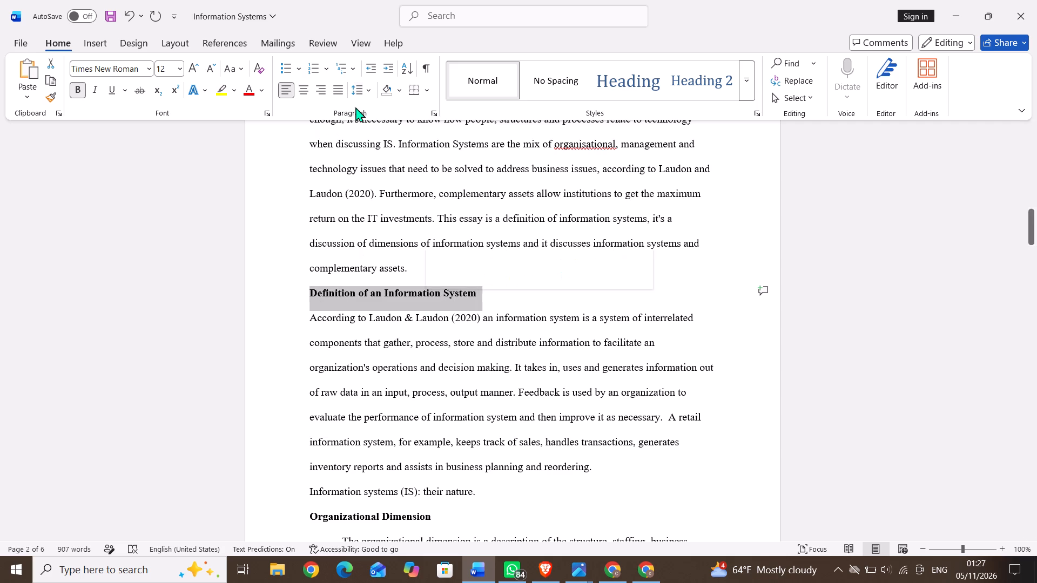
{"action": "left_click", "coordinate": [298, 90]}
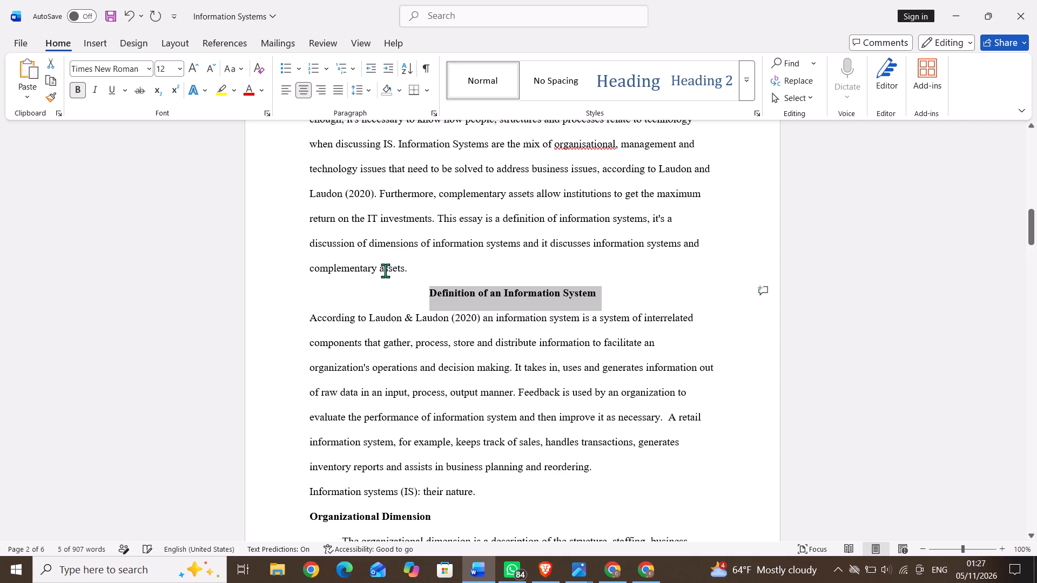
Apply a first-line indent to the paragraph under the "Definition of an Information System" heading.
{"action": "left_click", "coordinate": [407, 323]}
{"action": "left_click", "coordinate": [430, 114]}
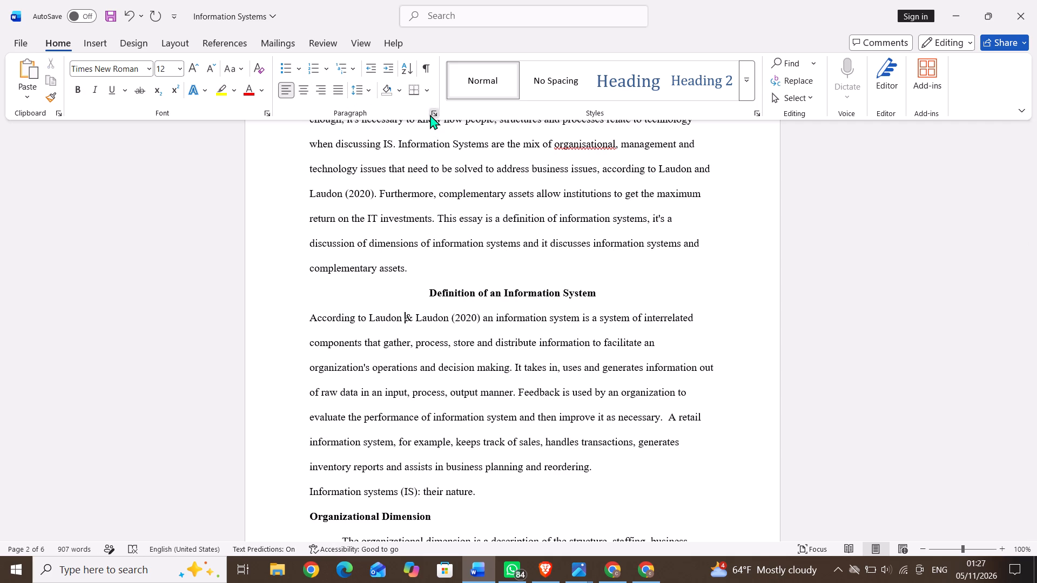
{"action": "left_click", "coordinate": [592, 224]}
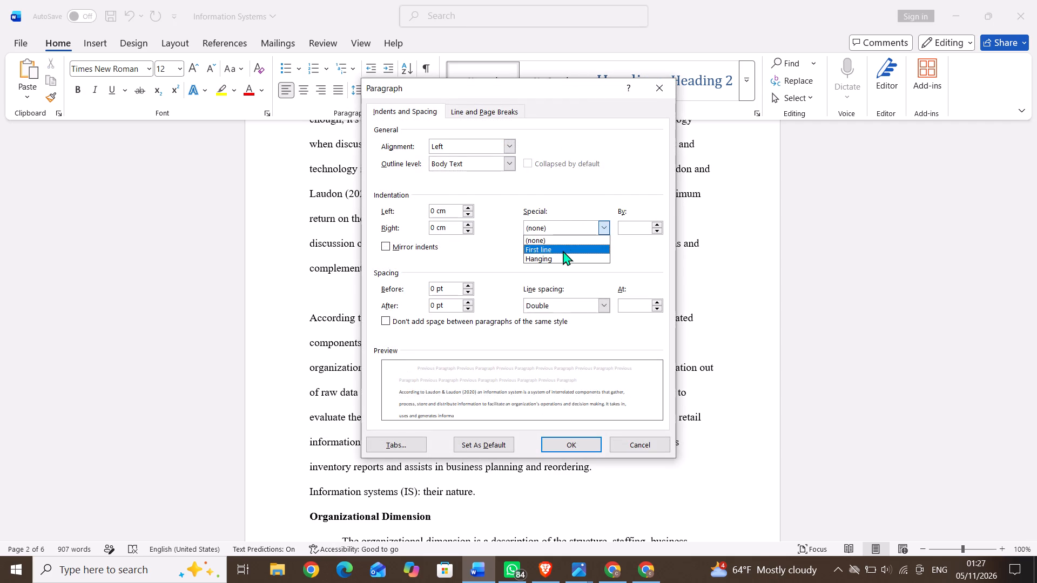
{"action": "left_click", "coordinate": [563, 250]}
{"action": "left_click", "coordinate": [571, 437]}
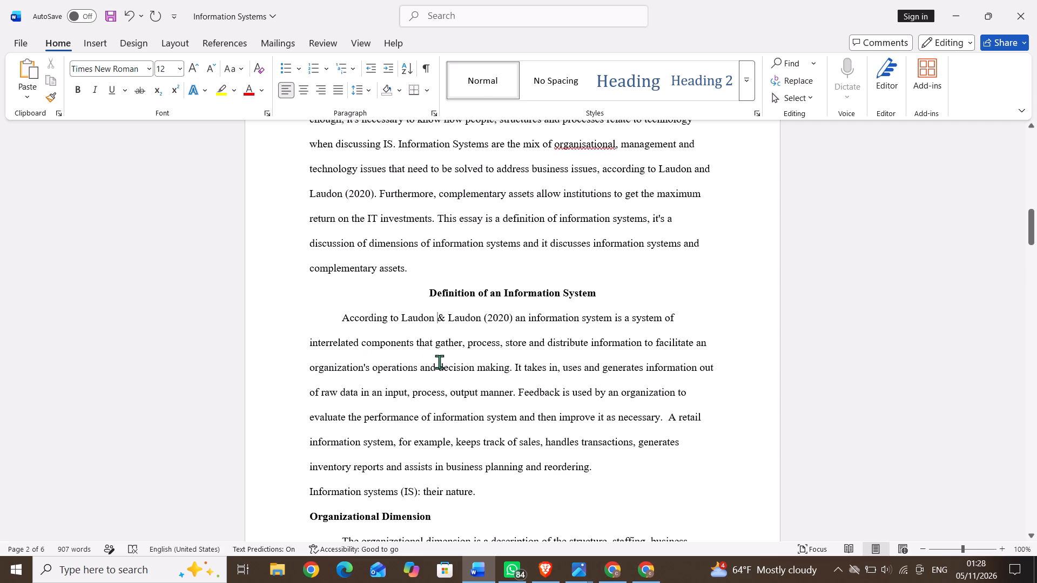
In the introduction's closing sentence beginning "This essay is a", change the word "definition" to "defines".
{"action": "scroll", "coordinate": [446, 363], "scroll_direction": "down", "scroll_amount": 1}
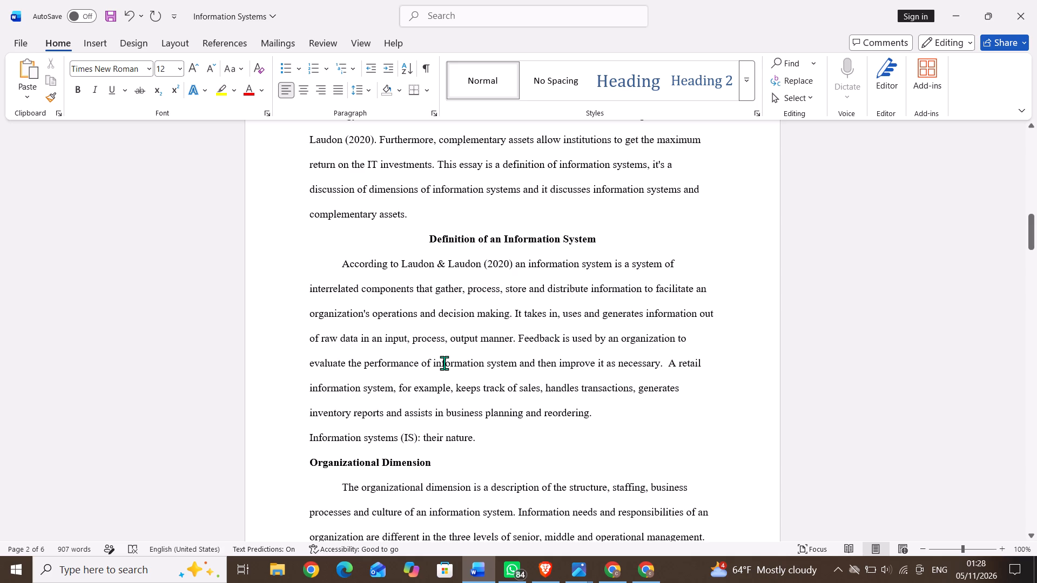
{"action": "scroll", "coordinate": [427, 300], "scroll_direction": "up", "scroll_amount": 1}
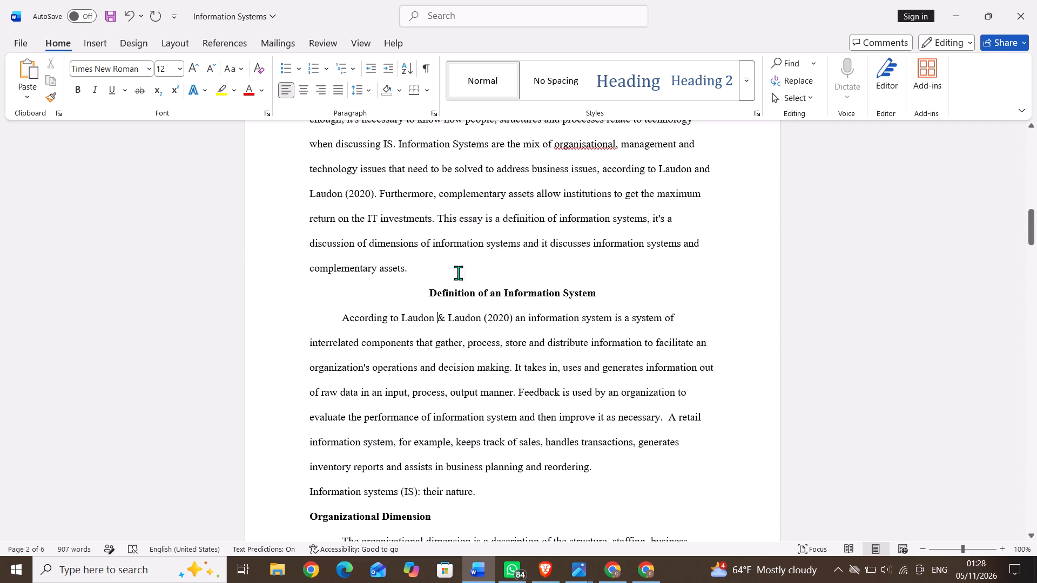
{"action": "left_click", "coordinate": [546, 221]}
{"action": "key", "text": "BackSpace"}
{"action": "key", "text": "BackSpace"}
{"action": "key", "text": "BackSpace"}
{"action": "key", "text": "BackSpace"}
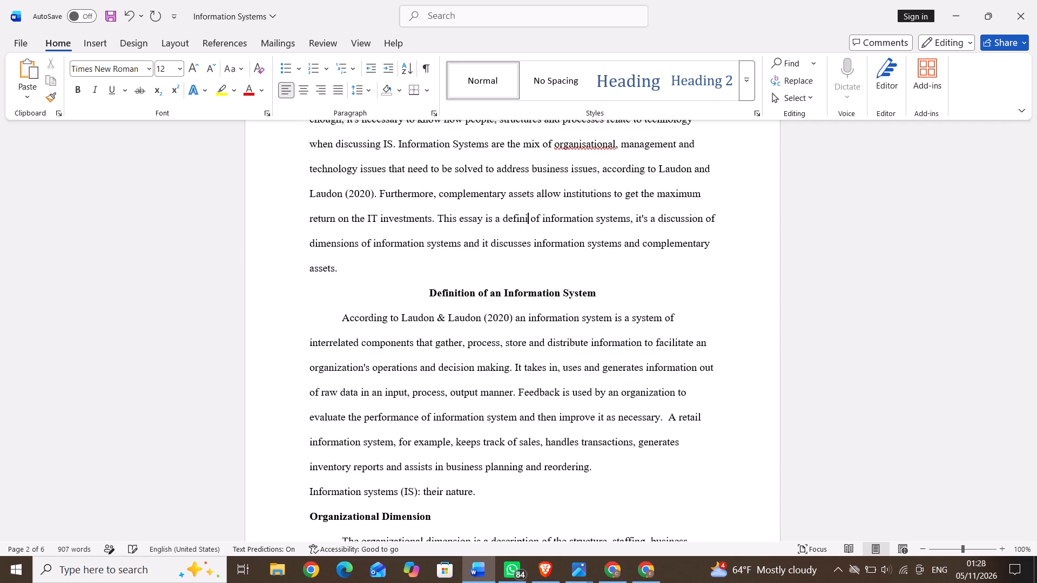
{"action": "key", "text": "BackSpace"}
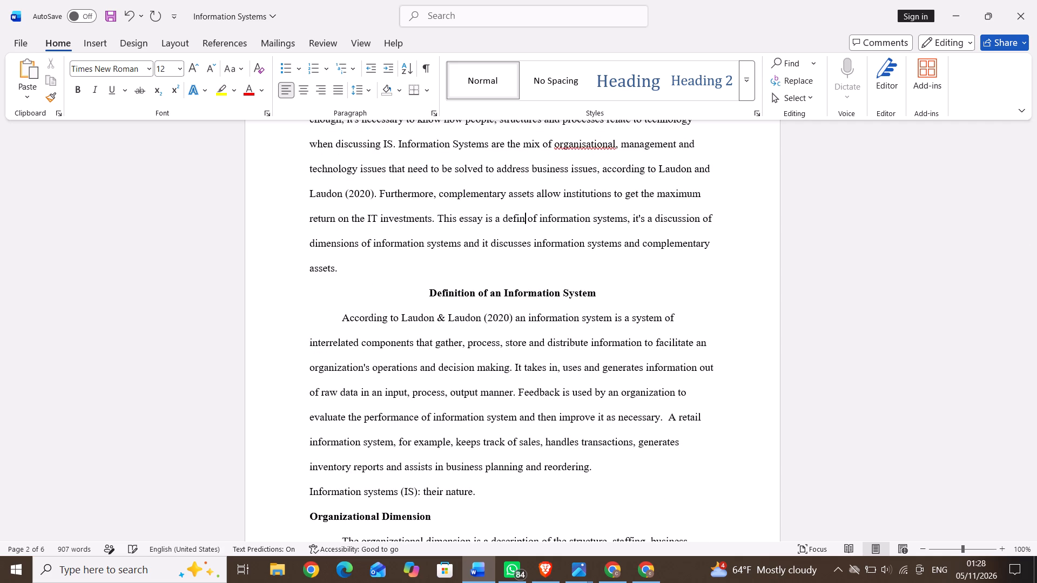
{"action": "type", "text": "es"}
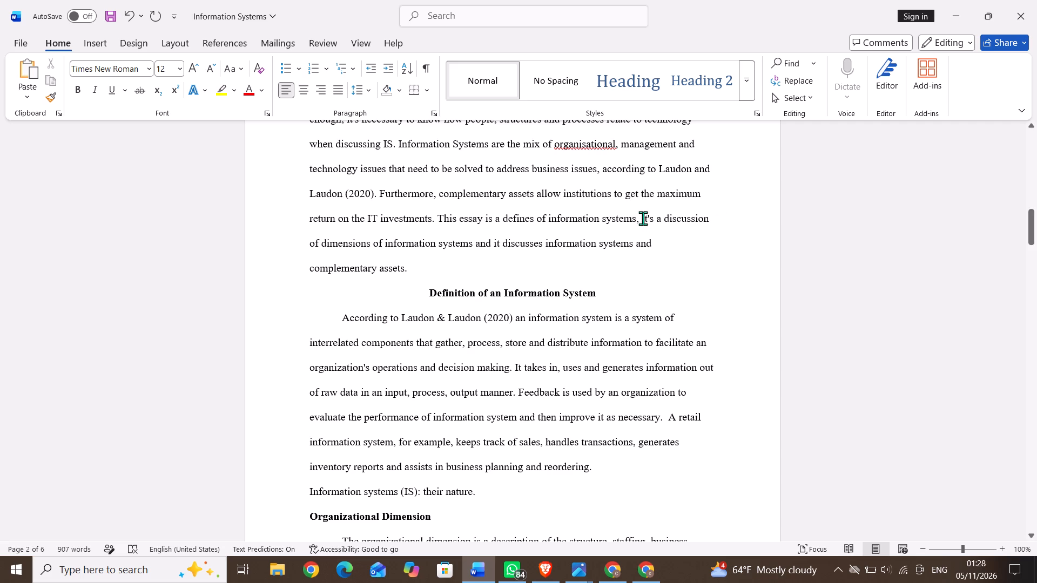
Delete the words "it's a discussion of" before "dimensions of information systems" in the introduction's closing sentence.
{"action": "left_click_drag", "start_coordinate": [643, 218], "coordinate": [647, 218]}
{"action": "left_click_drag", "start_coordinate": [647, 218], "coordinate": [703, 234]}
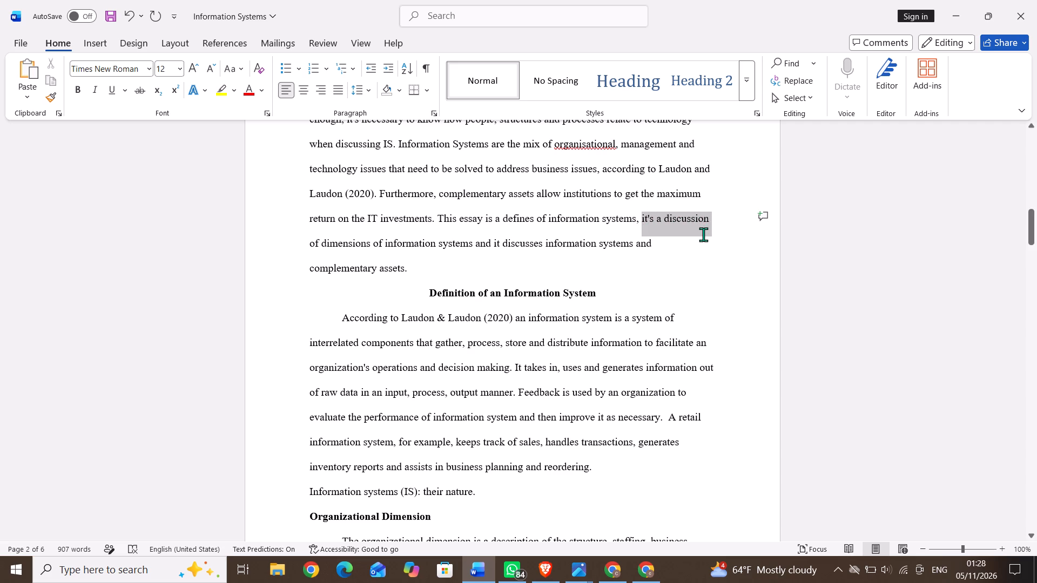
{"action": "left_click_drag", "start_coordinate": [703, 234], "coordinate": [377, 262]}
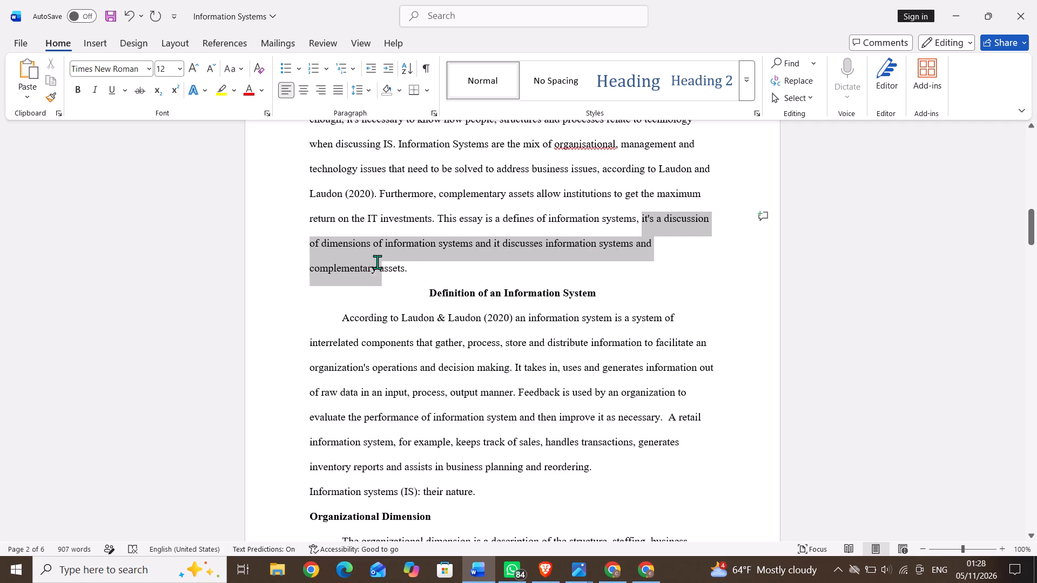
{"action": "left_click_drag", "start_coordinate": [377, 262], "coordinate": [320, 256]}
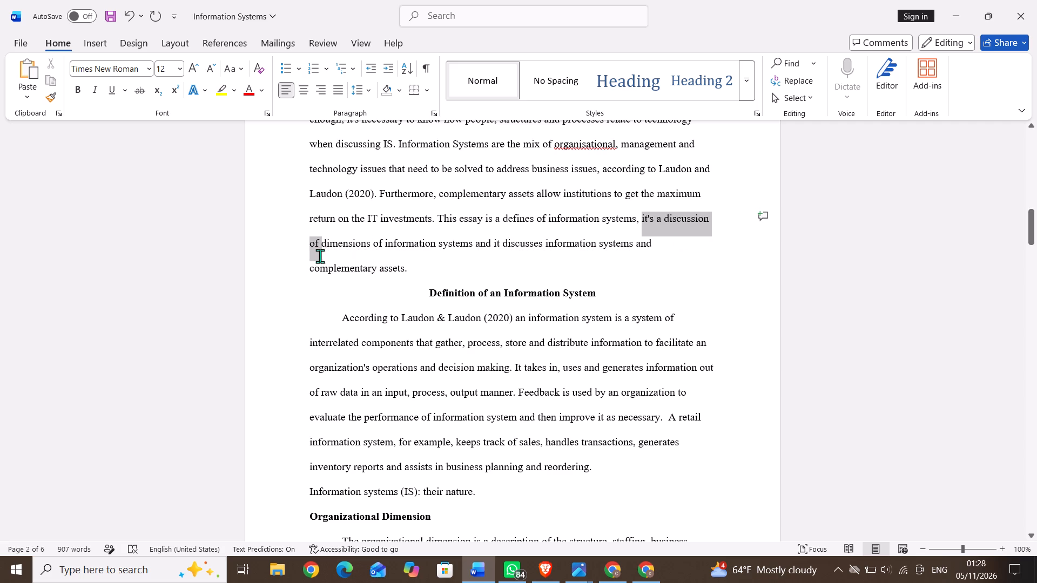
{"action": "left_click_drag", "start_coordinate": [320, 256], "coordinate": [315, 257]}
{"action": "left_click_drag", "start_coordinate": [315, 257], "coordinate": [319, 255]}
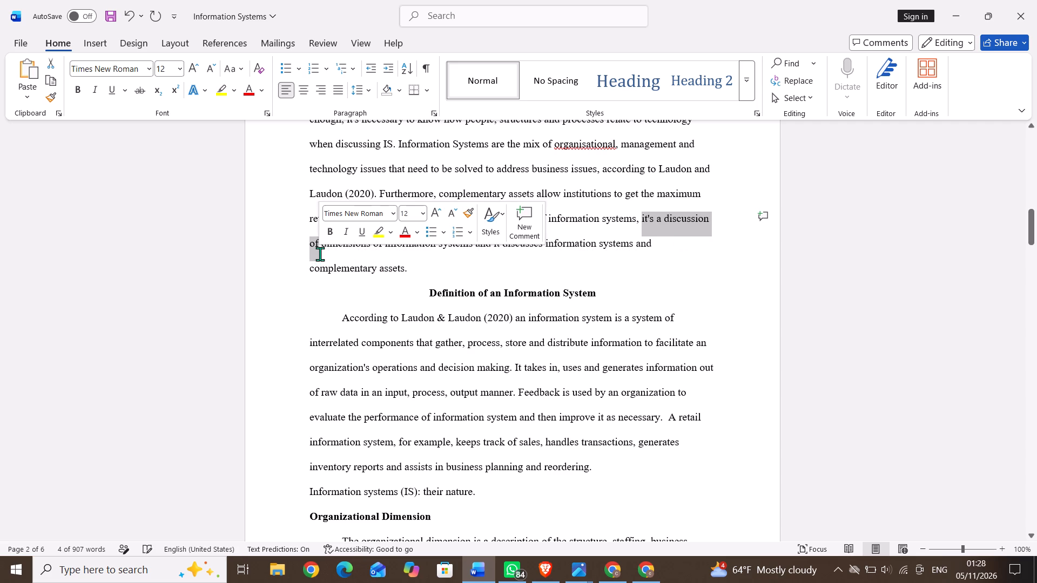
{"action": "key", "text": "BackSpace"}
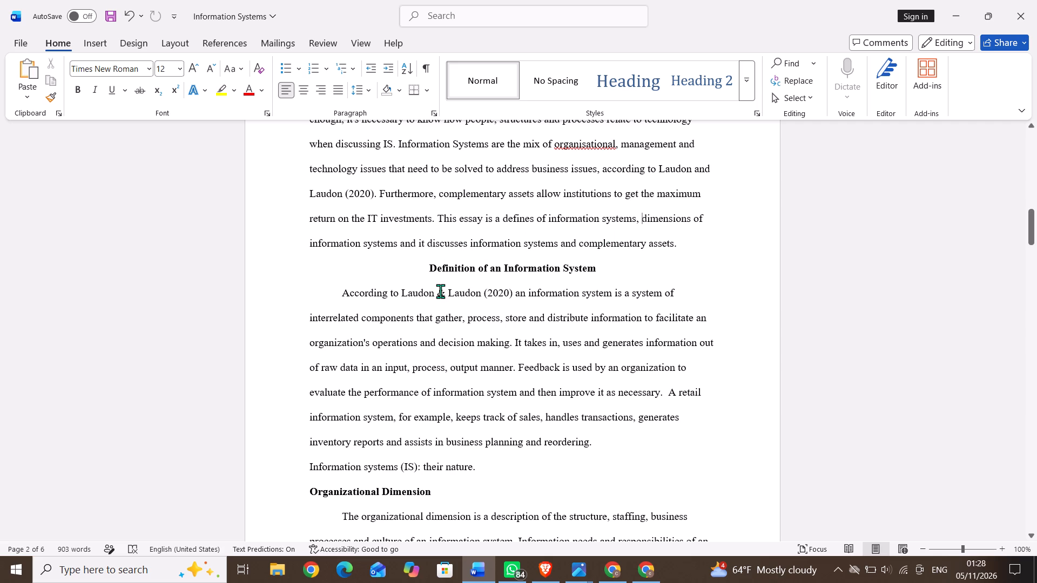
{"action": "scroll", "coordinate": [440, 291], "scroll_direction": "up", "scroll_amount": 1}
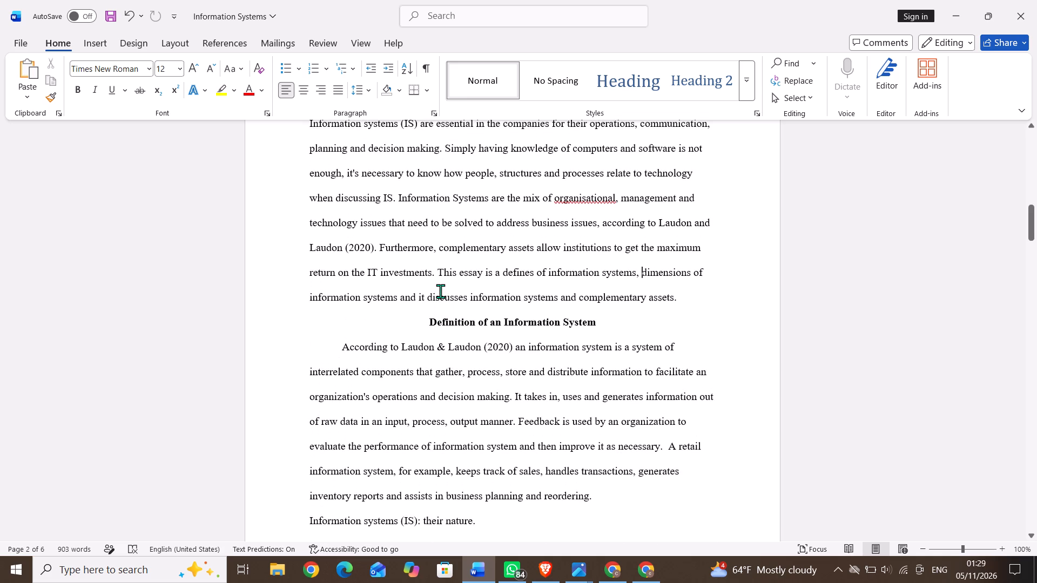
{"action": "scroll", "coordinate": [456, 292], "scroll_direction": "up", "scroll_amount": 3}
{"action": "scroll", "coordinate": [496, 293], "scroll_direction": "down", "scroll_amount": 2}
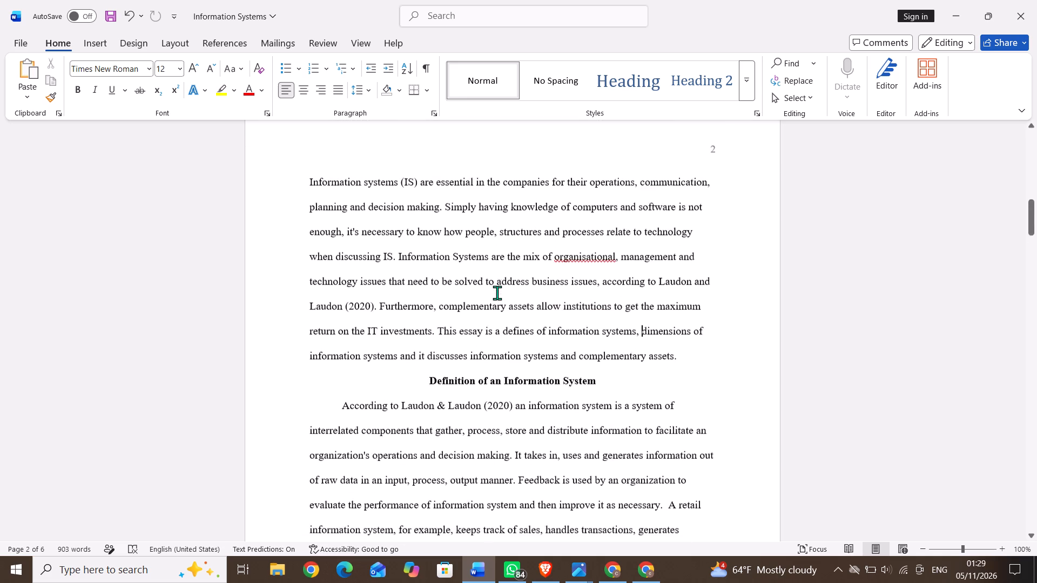
Apply a 1.27 cm first-line indent to the introduction paragraph beginning "Information systems (IS) are essential".
{"action": "scroll", "coordinate": [497, 293], "scroll_direction": "down", "scroll_amount": 1}
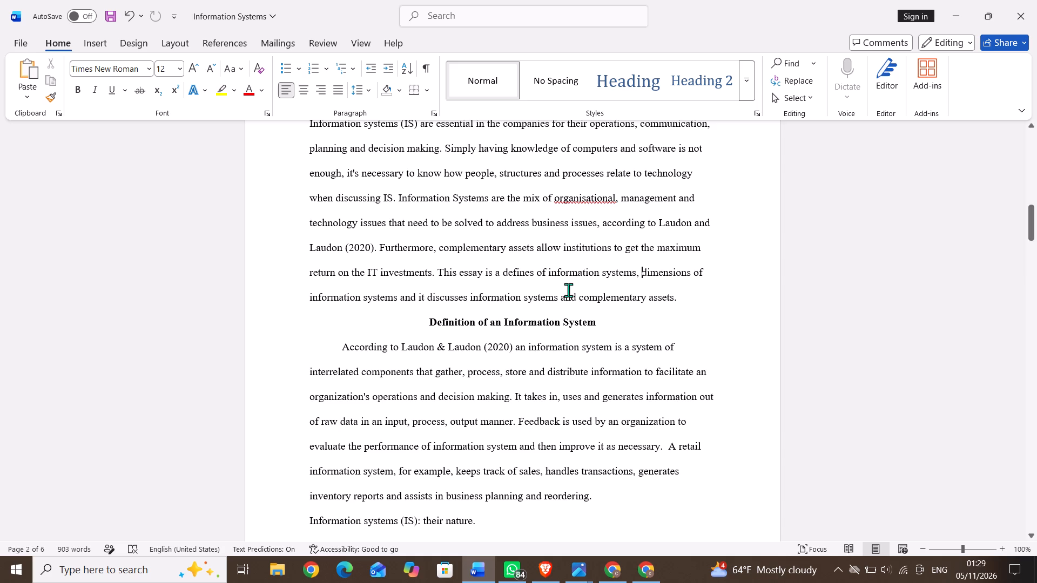
{"action": "scroll", "coordinate": [476, 322], "scroll_direction": "up", "scroll_amount": 2}
{"action": "left_click", "coordinate": [456, 297]}
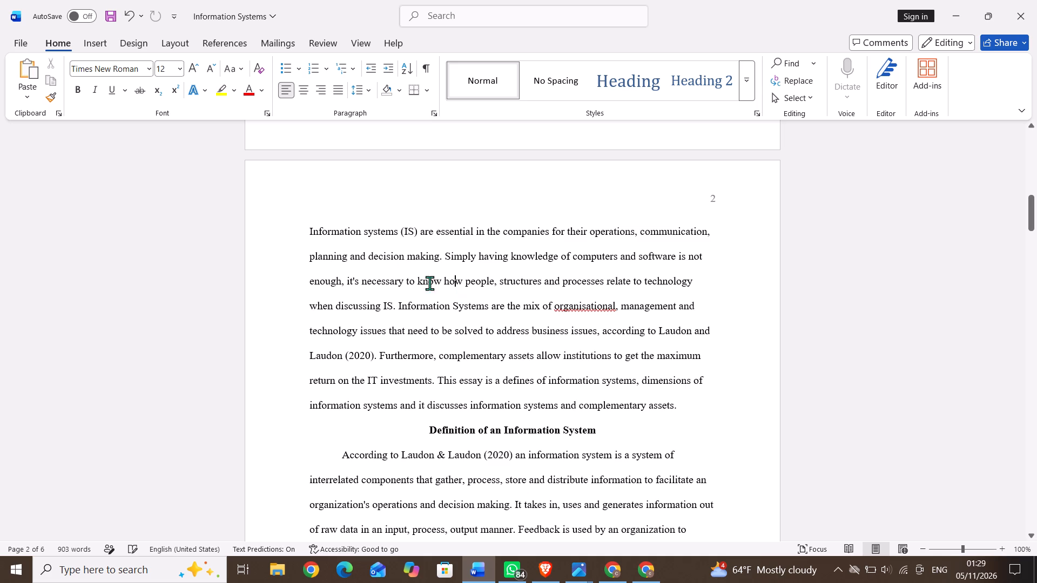
{"action": "left_click", "coordinate": [436, 117]}
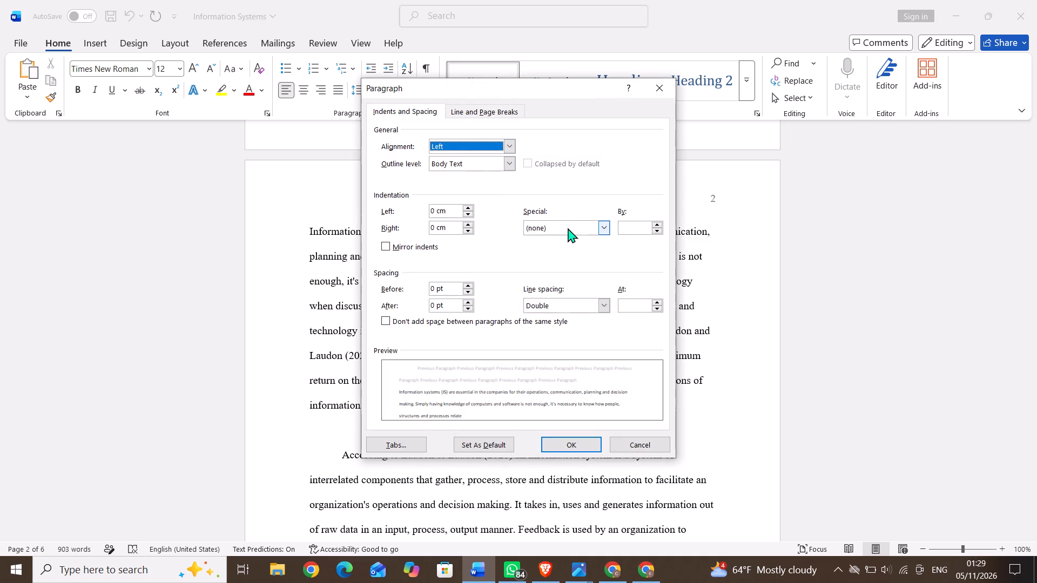
{"action": "left_click", "coordinate": [568, 229]}
{"action": "left_click", "coordinate": [531, 247]}
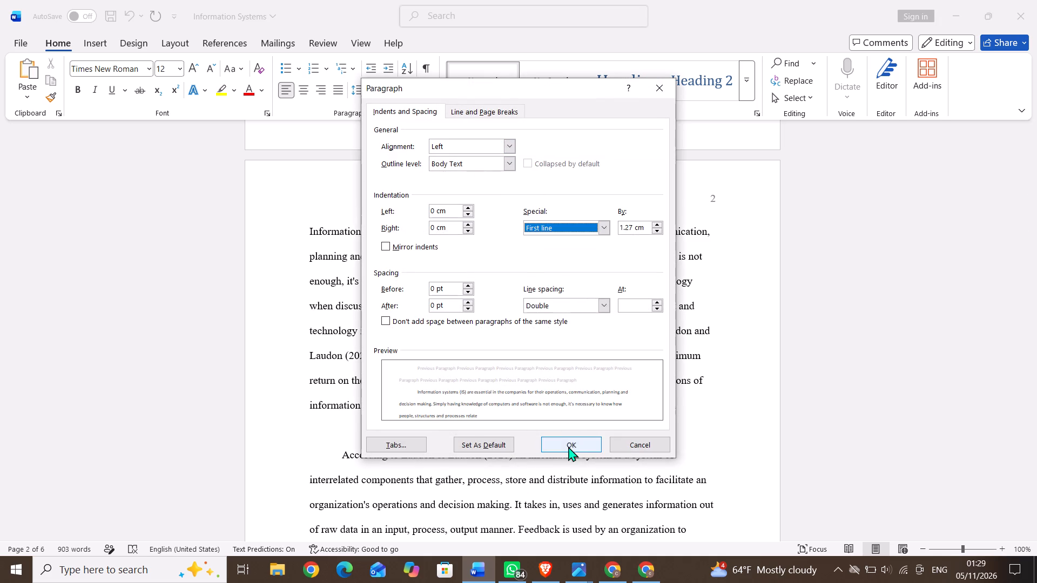
{"action": "left_click", "coordinate": [568, 443]}
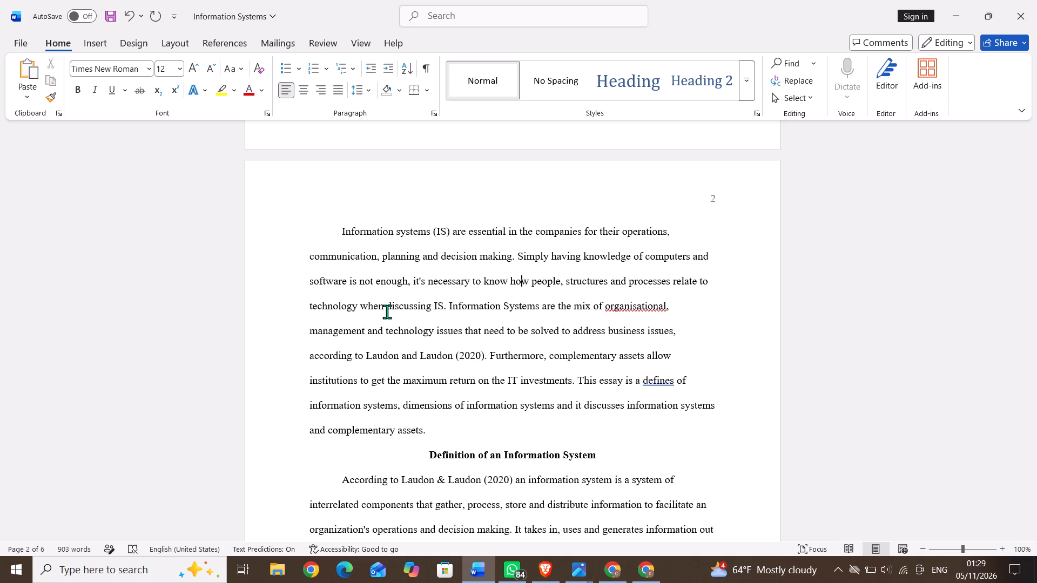
Correct the spelling of "organisational" to "organizational" in the introduction paragraph.
{"action": "left_click", "coordinate": [635, 304]}
{"action": "left_click", "coordinate": [631, 402]}
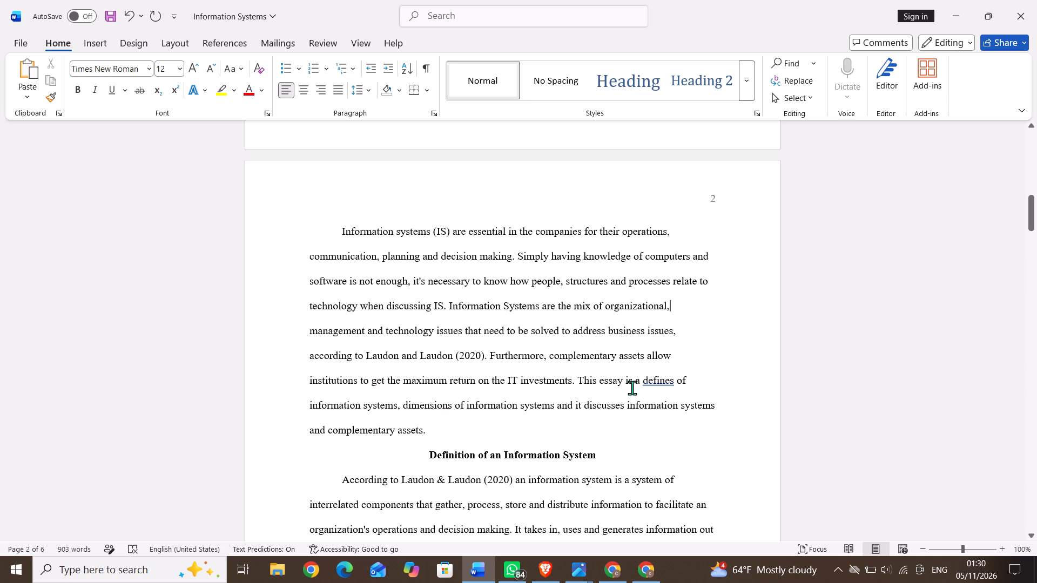
In the introduction's closing sentence, replace "is a defines of" so it reads "This essay defines information systems".
{"action": "left_click", "coordinate": [658, 385]}
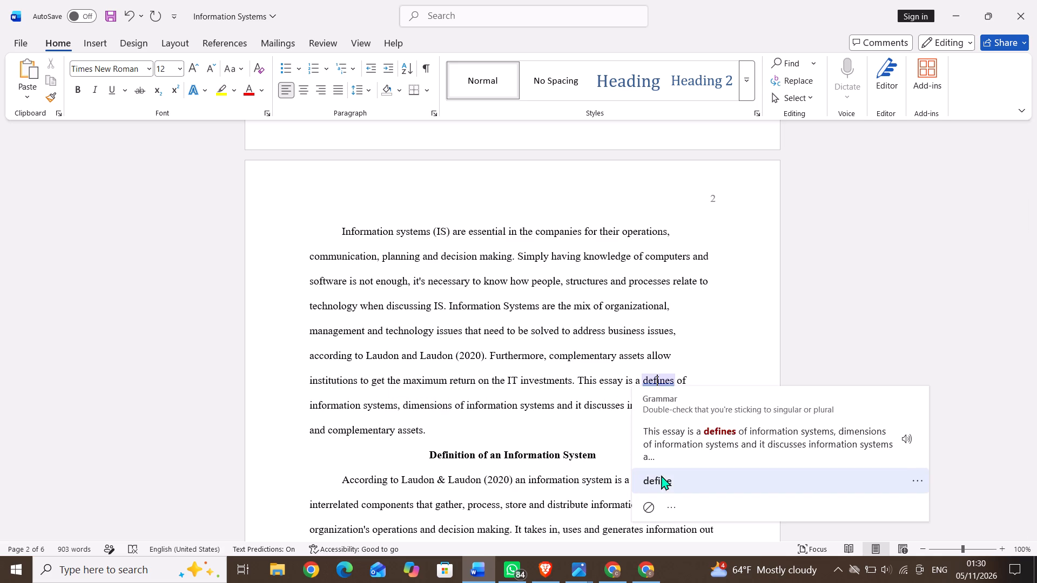
{"action": "left_click", "coordinate": [661, 475]}
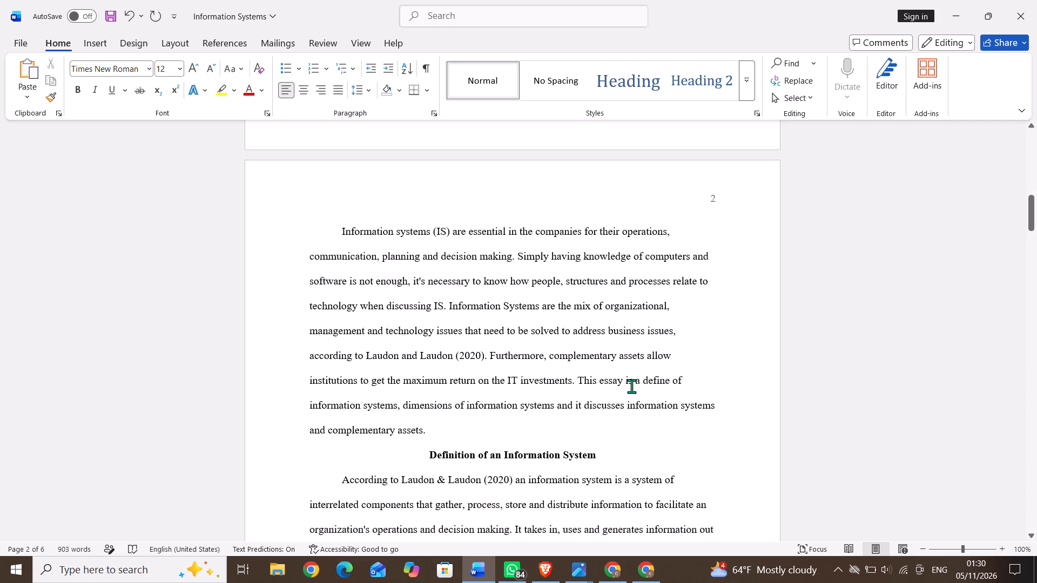
{"action": "left_click_drag", "start_coordinate": [625, 382], "coordinate": [639, 385]}
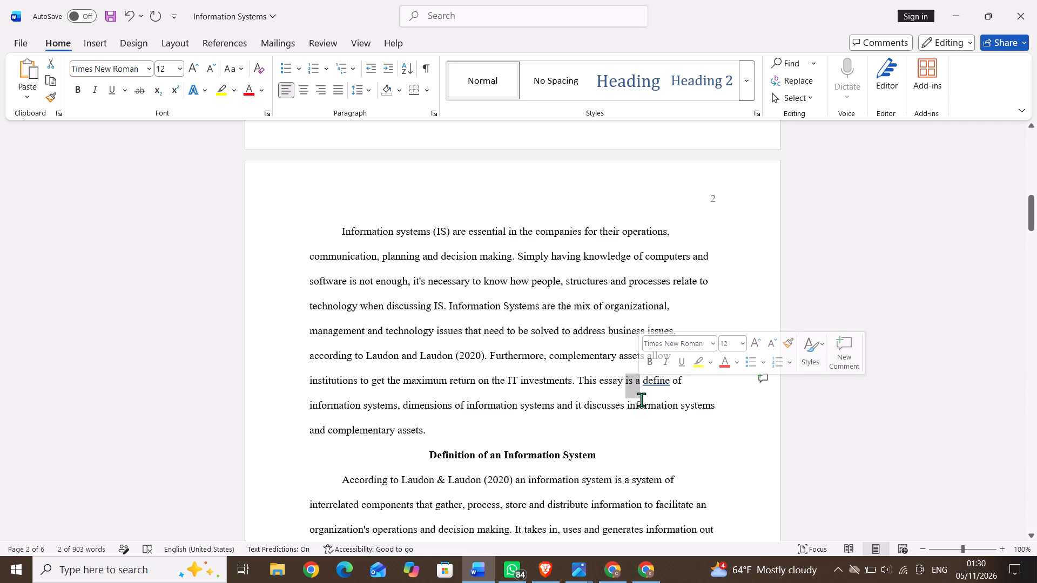
{"action": "key", "text": "BackSpace"}
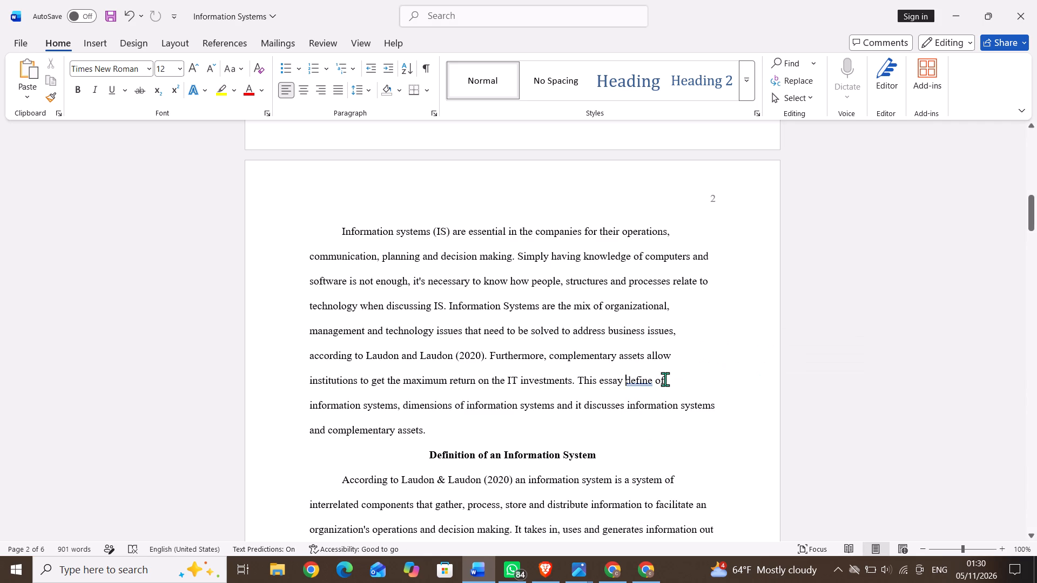
{"action": "left_click", "coordinate": [665, 379]}
{"action": "key", "text": "BackSpace"}
{"action": "key", "text": "BackSpace"}
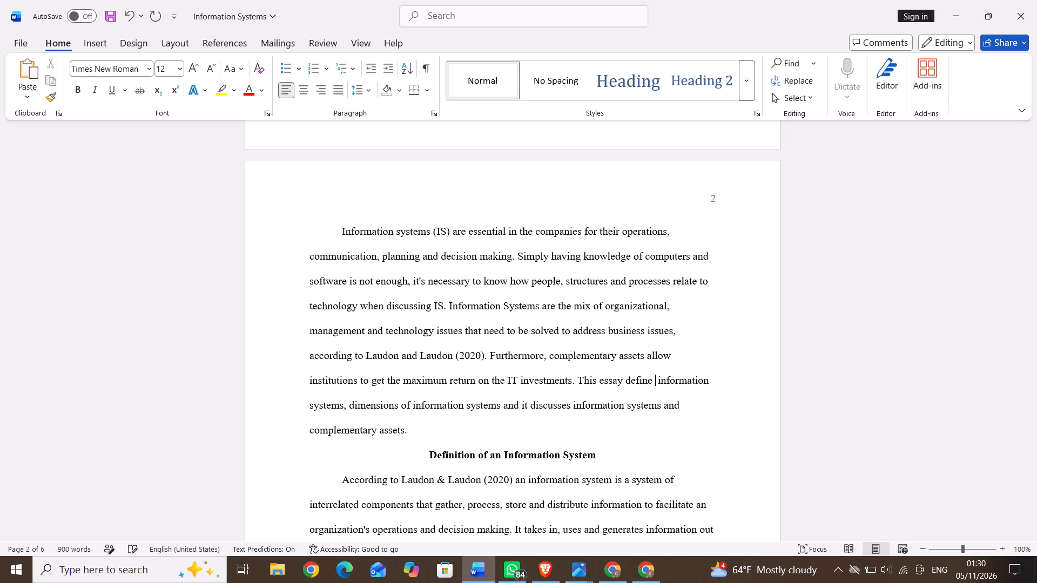
{"action": "key", "text": "BackSpace"}
{"action": "key", "text": "s"}
{"action": "left_click", "coordinate": [454, 318]}
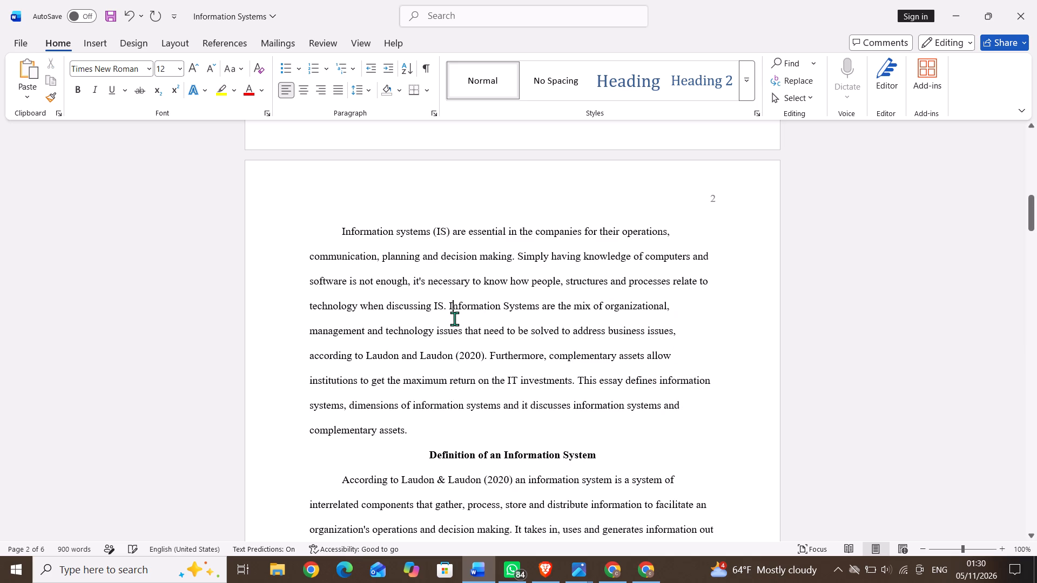
{"action": "left_click", "coordinate": [412, 439]}
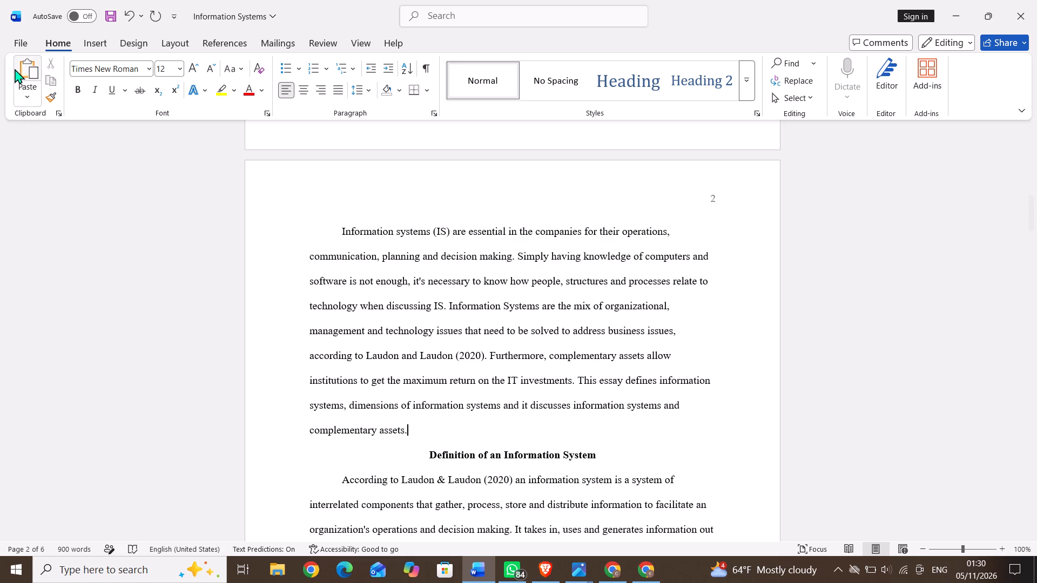
Save the essay document.
{"action": "left_click", "coordinate": [19, 37]}
{"action": "left_click", "coordinate": [48, 214]}
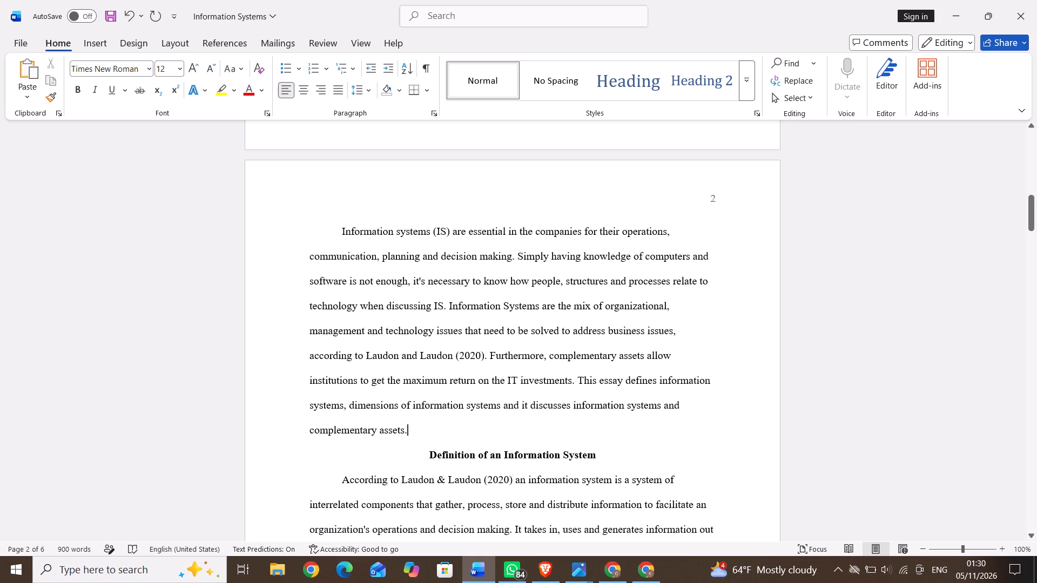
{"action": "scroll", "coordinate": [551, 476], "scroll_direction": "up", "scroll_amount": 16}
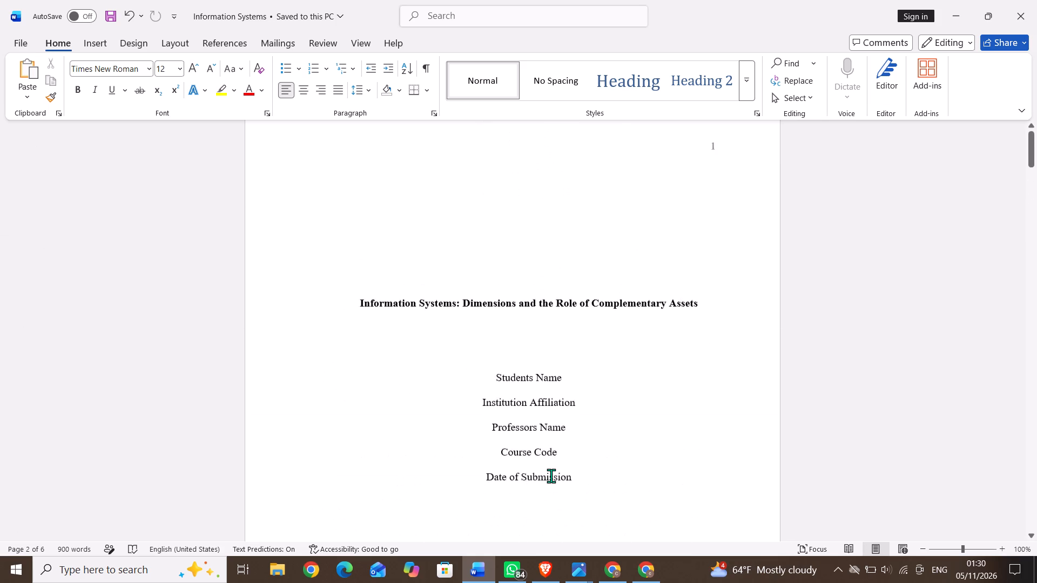
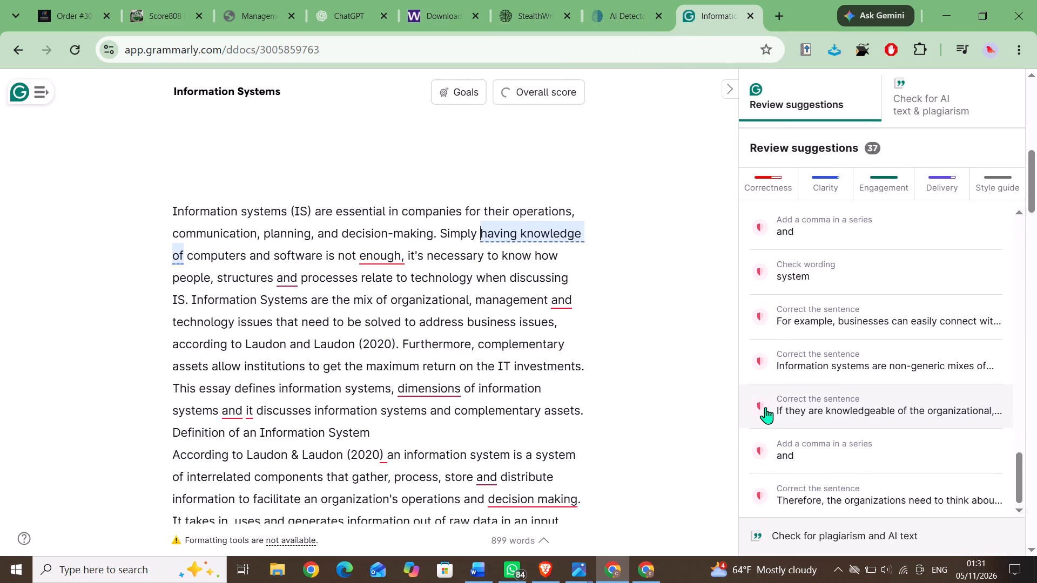
{"action": "scroll", "coordinate": [765, 407], "scroll_direction": "down", "scroll_amount": 2}
{"action": "scroll", "coordinate": [765, 407], "scroll_direction": "up", "scroll_amount": 1}
{"action": "scroll", "coordinate": [766, 408], "scroll_direction": "down", "scroll_amount": 12}
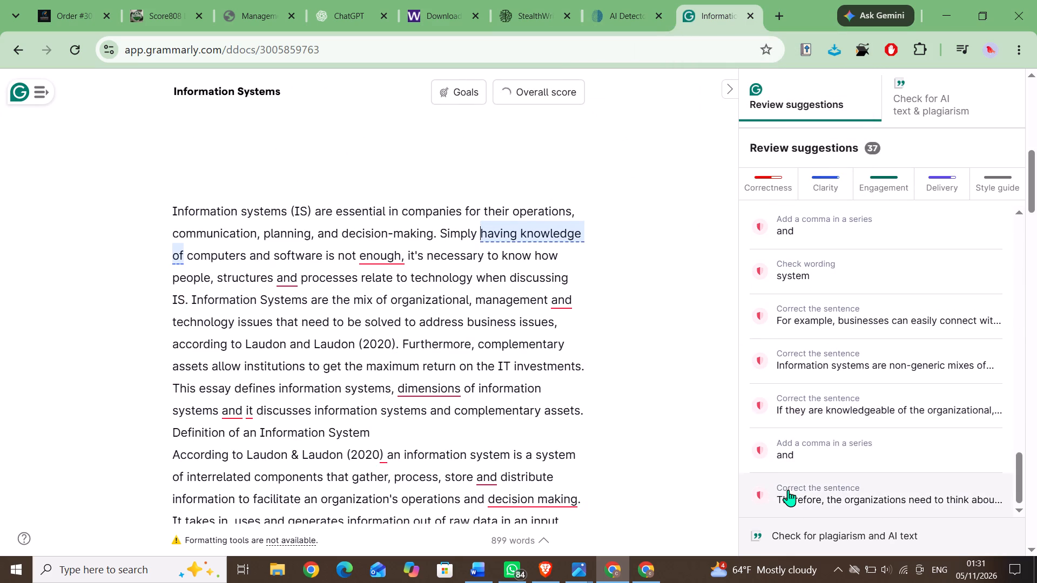
{"action": "left_click", "coordinate": [788, 490]}
{"action": "left_click", "coordinate": [763, 482]}
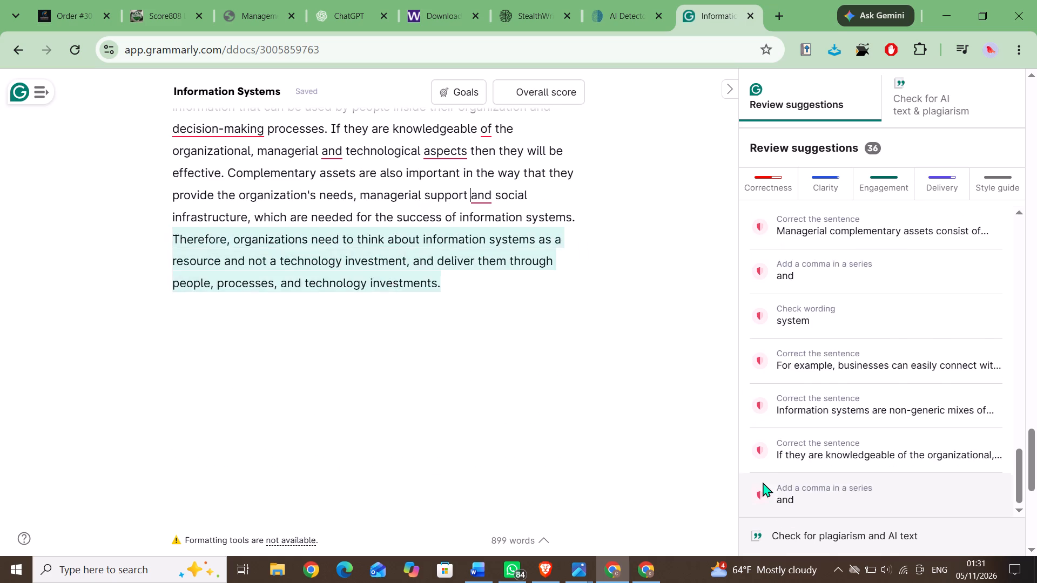
{"action": "left_click", "coordinate": [763, 482]}
{"action": "left_click", "coordinate": [763, 482]}
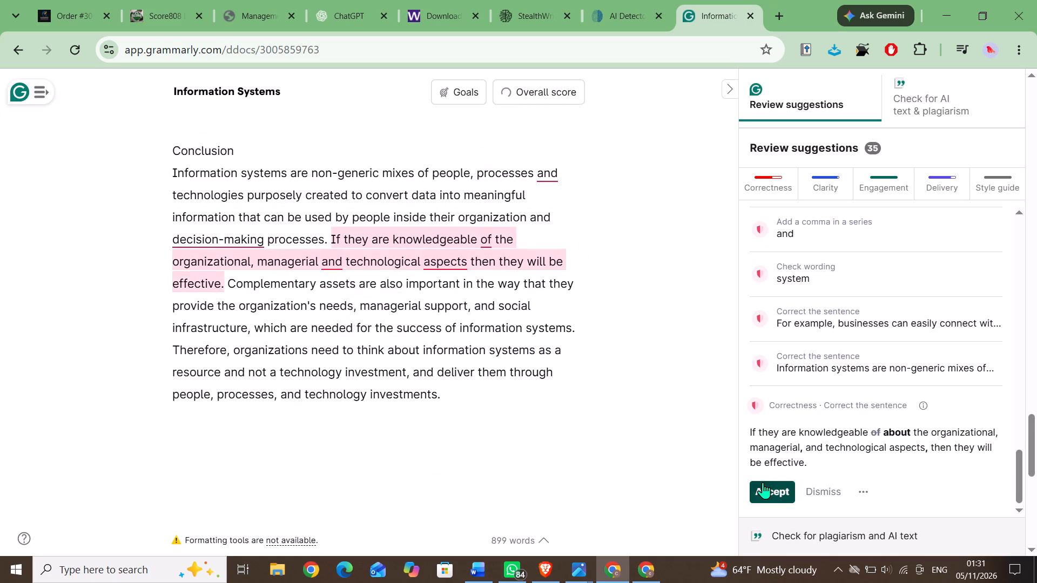
{"action": "left_click", "coordinate": [763, 482]}
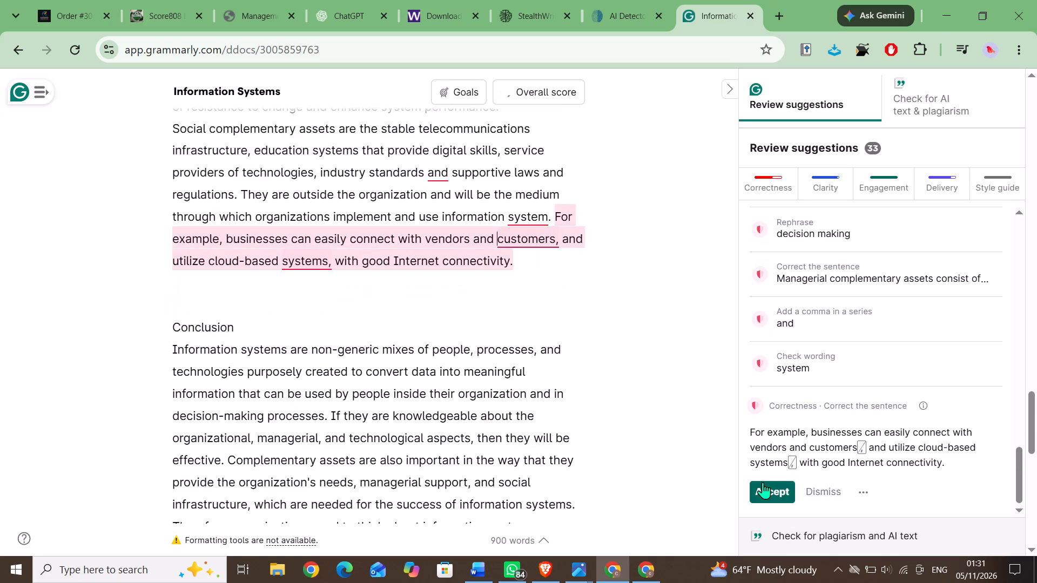
Apply the corrections in the social and managerial complementary assets paragraphs, including "systems", "industry standards, and" and "teamwork, rewards, and".
{"action": "left_click", "coordinate": [763, 482]}
{"action": "left_click", "coordinate": [763, 482]}
{"action": "triple_click", "coordinate": [763, 482]}
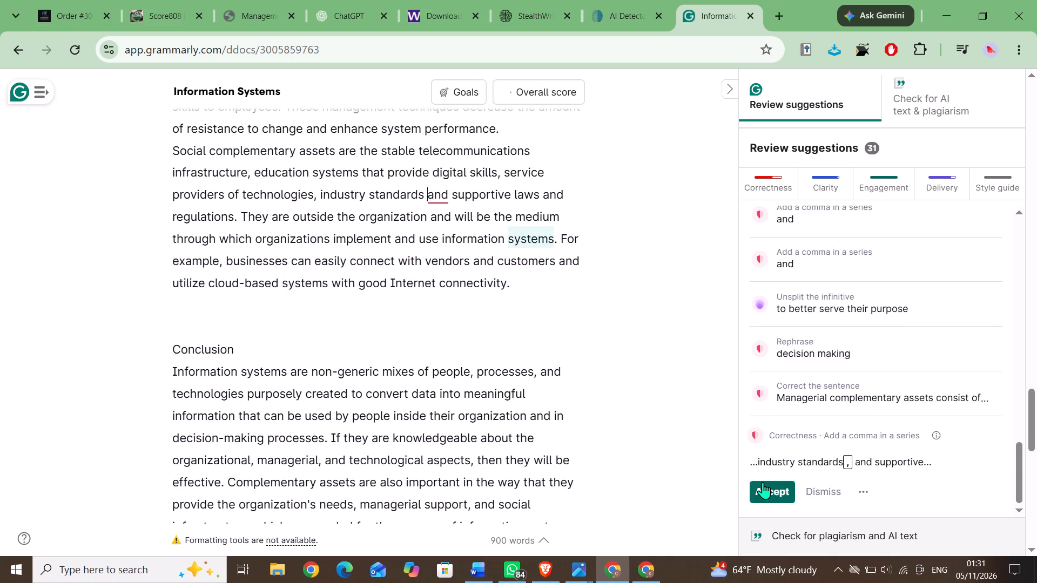
{"action": "double_click", "coordinate": [763, 482]}
{"action": "left_click", "coordinate": [763, 482]}
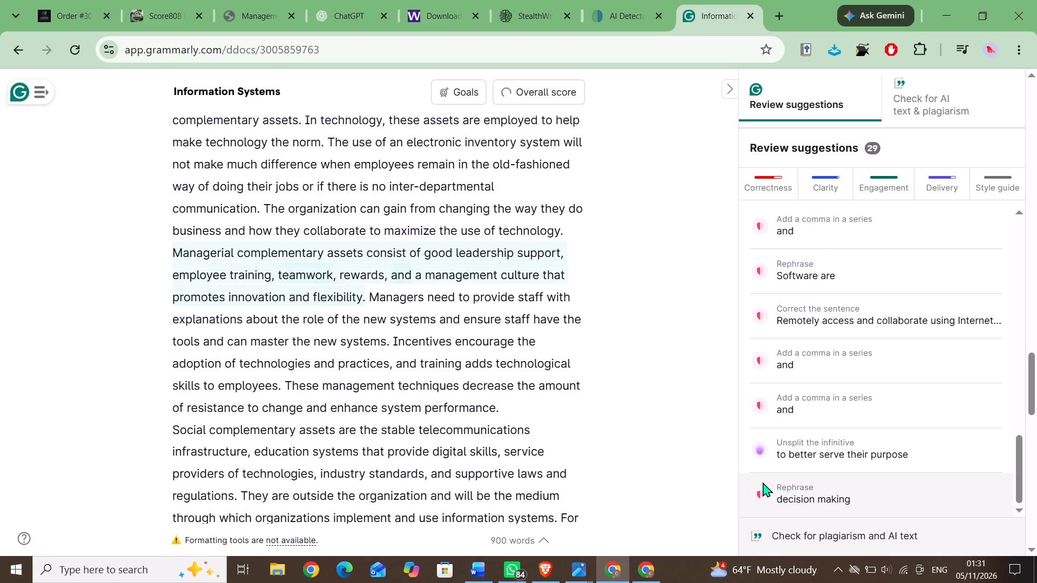
Apply the corrections "decision-making, and", "to serve their purpose better" and "managerial, and social" in the first two complementary assets paragraphs.
{"action": "left_click", "coordinate": [763, 482]}
{"action": "left_click", "coordinate": [763, 482]}
{"action": "left_click", "coordinate": [763, 482]}
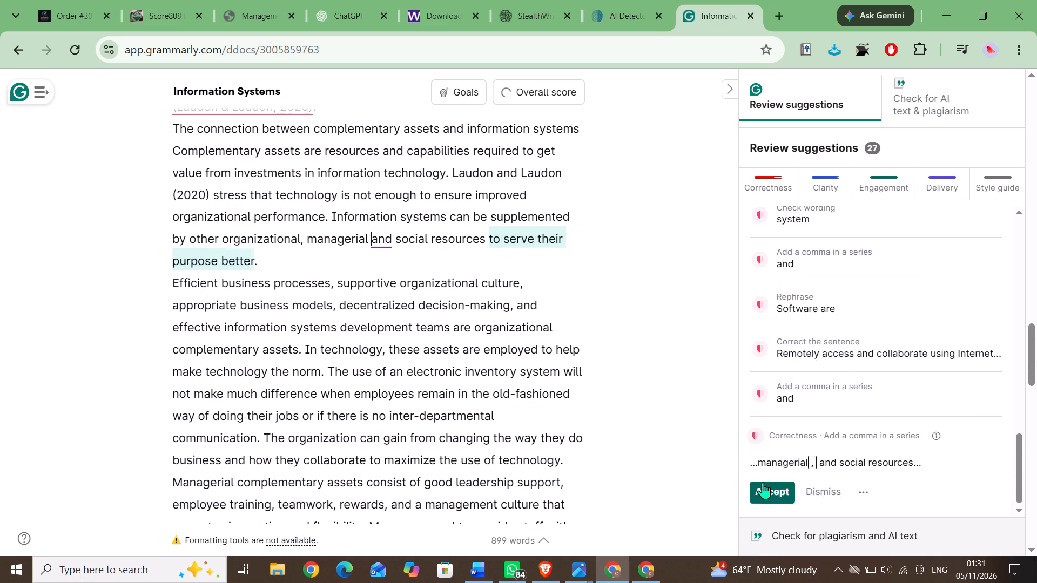
{"action": "left_click", "coordinate": [763, 482]}
Apply the Technology Dimension corrections, including "using the Internet", "maintained, and protected", "software is" and "data handling, and".
{"action": "left_click", "coordinate": [763, 482]}
{"action": "left_click", "coordinate": [763, 482]}
{"action": "triple_click", "coordinate": [763, 482]}
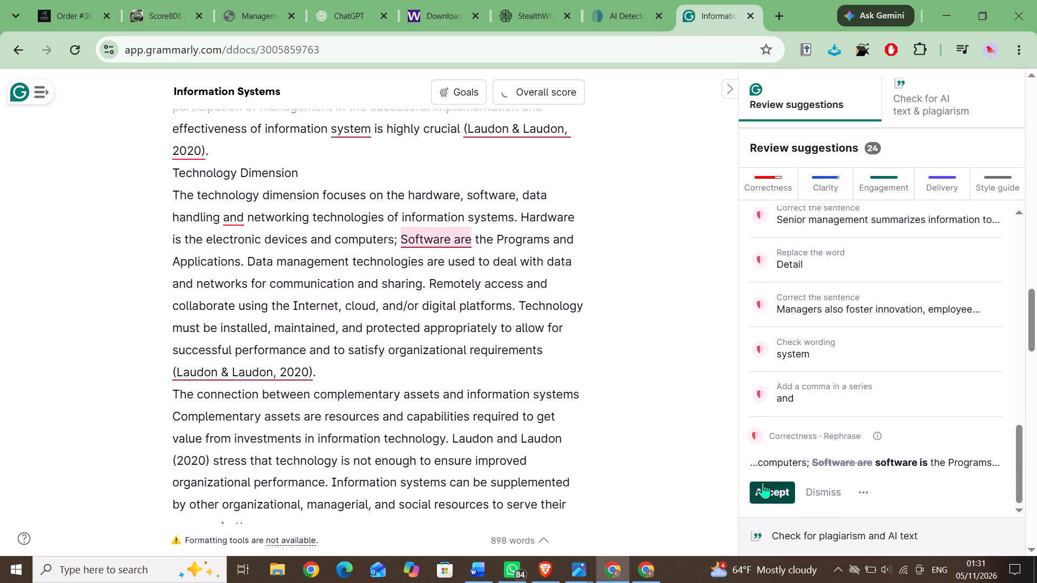
{"action": "triple_click", "coordinate": [763, 482]}
{"action": "left_click", "coordinate": [763, 482]}
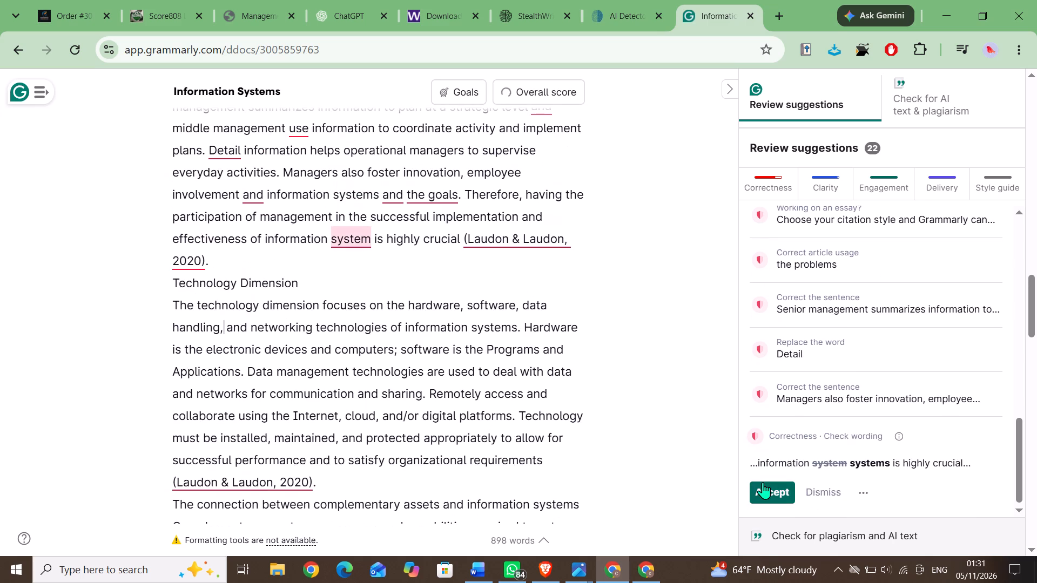
Apply the Management Dimension corrections, including "information systems is", "involvement, information systems, and goals", "Detailed", "management uses" and "identify problems".
{"action": "left_click", "coordinate": [763, 482]}
{"action": "left_click", "coordinate": [763, 482]}
{"action": "left_click", "coordinate": [763, 482]}
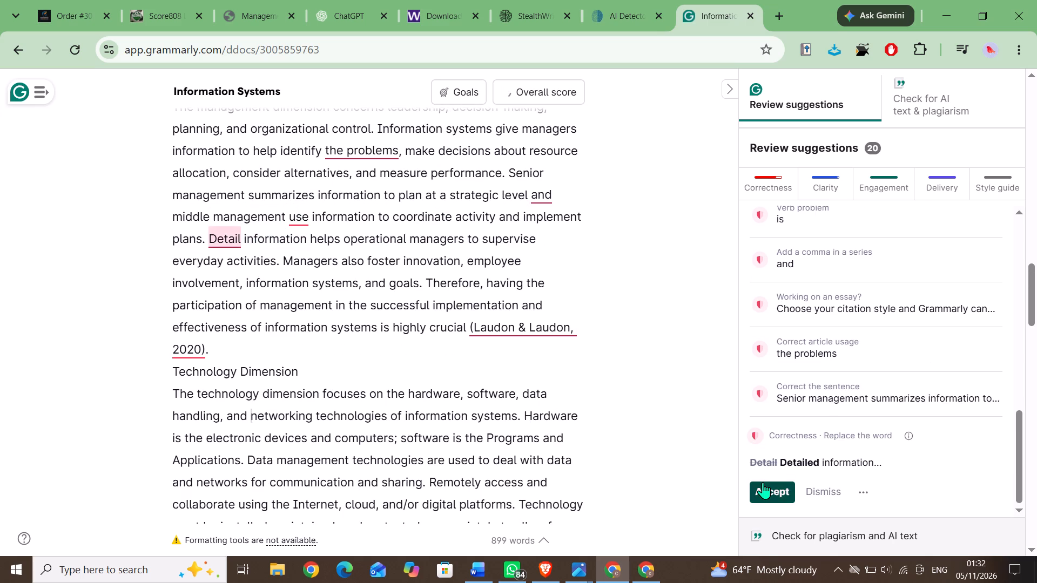
{"action": "left_click", "coordinate": [763, 482]}
{"action": "left_click", "coordinate": [763, 482]}
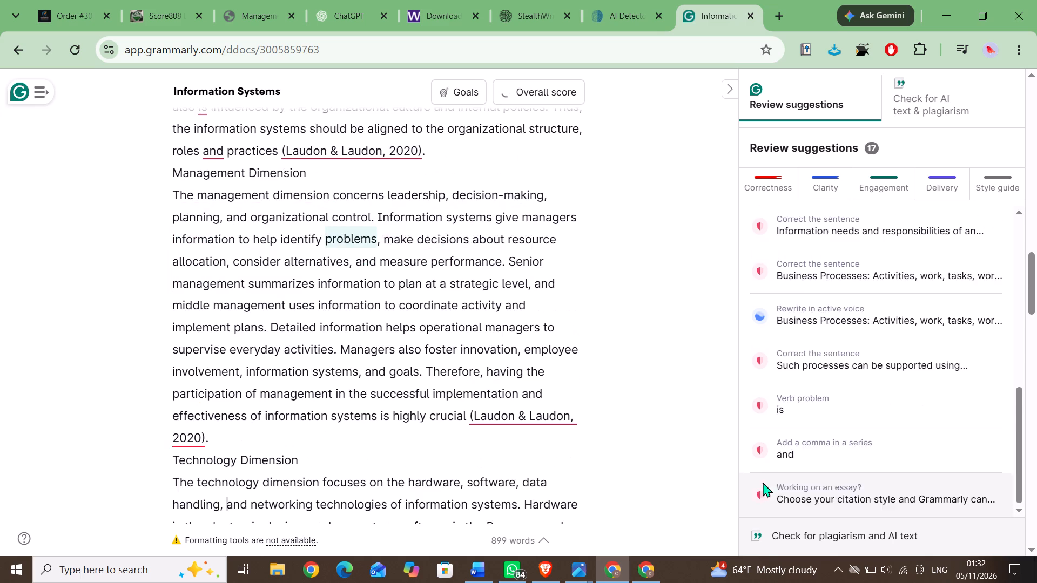
Handle the citation style suggestion and apply the Organizational Dimension corrections, including "roles, and practices", "coordination", "an organization performs" and "at the three levels".
{"action": "left_click", "coordinate": [763, 482]}
{"action": "left_click", "coordinate": [763, 482]}
{"action": "left_click", "coordinate": [763, 482]}
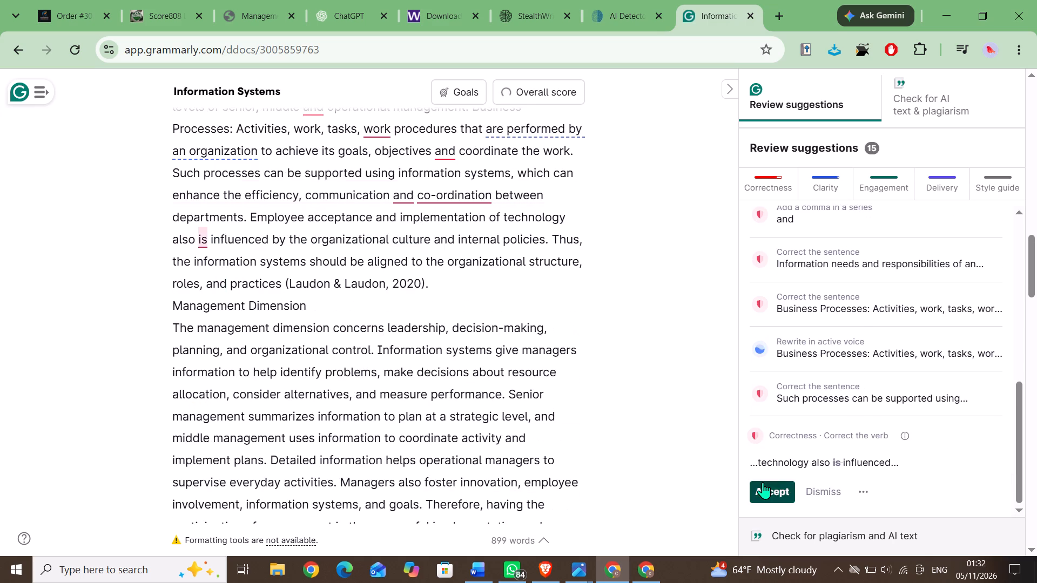
{"action": "left_click", "coordinate": [763, 482]}
{"action": "left_click", "coordinate": [763, 482]}
{"action": "left_click", "coordinate": [763, 482]}
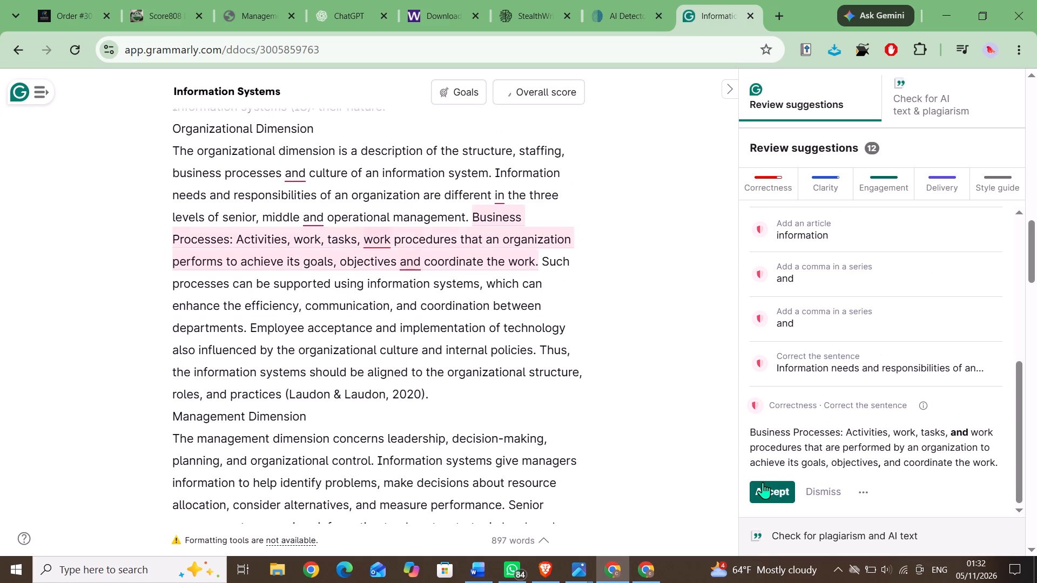
{"action": "left_click", "coordinate": [763, 482]}
{"action": "left_click", "coordinate": [763, 482]}
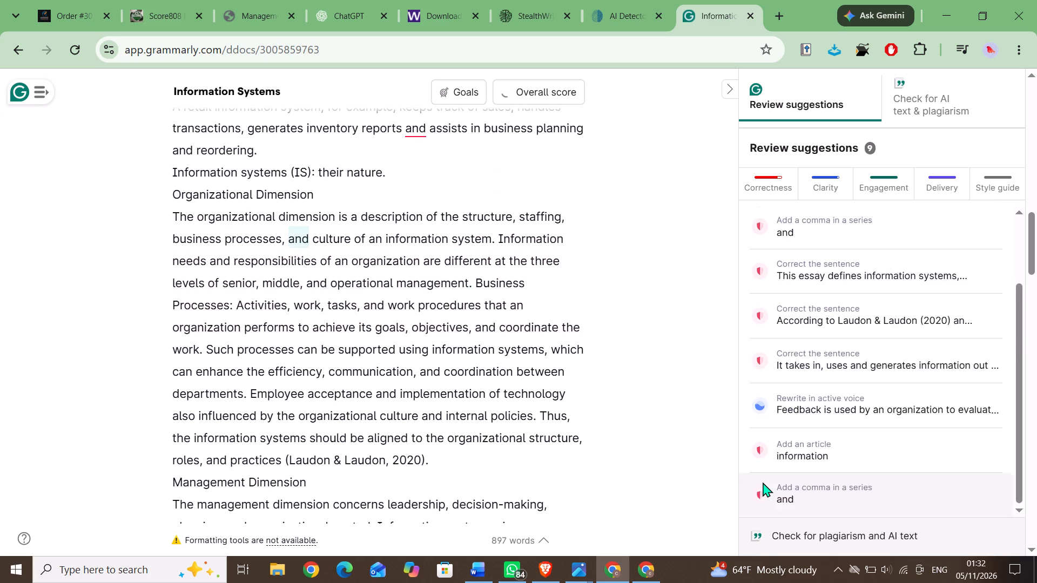
Apply the missing-article and series-comma corrections in the Definition of an Information System section.
{"action": "left_click", "coordinate": [763, 482]}
{"action": "left_click", "coordinate": [763, 482]}
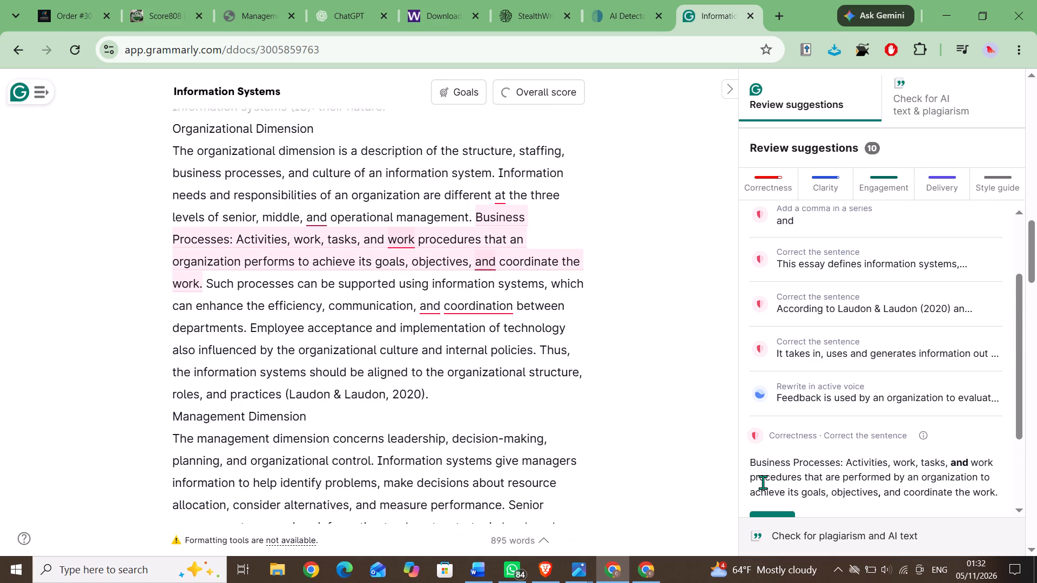
Apply the Organizational and Technology Dimension corrections, including "are also influenced", "They enable remote access and collaboration" and the Business Processes sentence without its duplicated "and".
{"action": "left_click", "coordinate": [763, 470]}
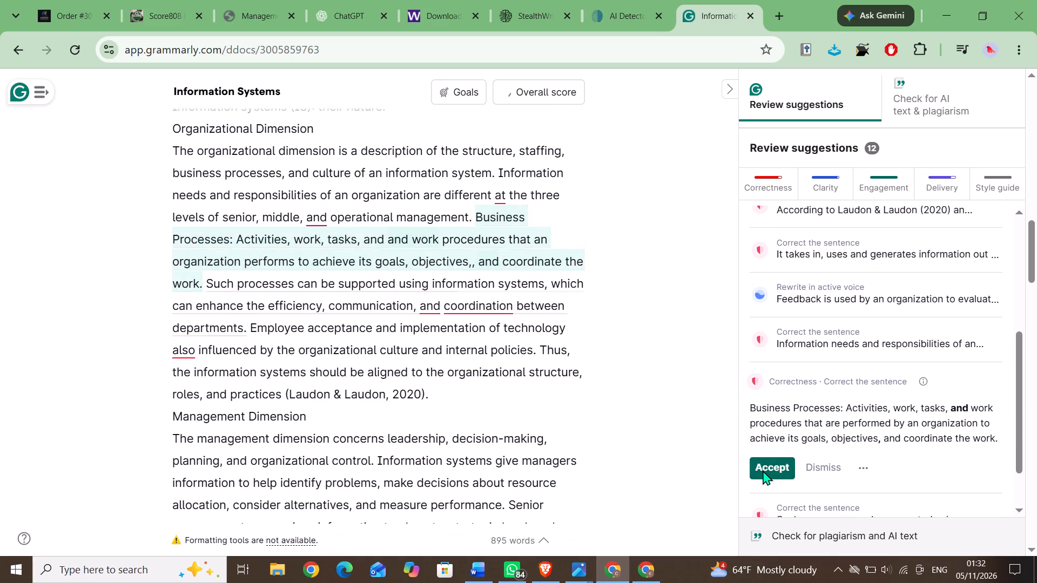
{"action": "left_click", "coordinate": [763, 470]}
{"action": "left_click", "coordinate": [765, 453]}
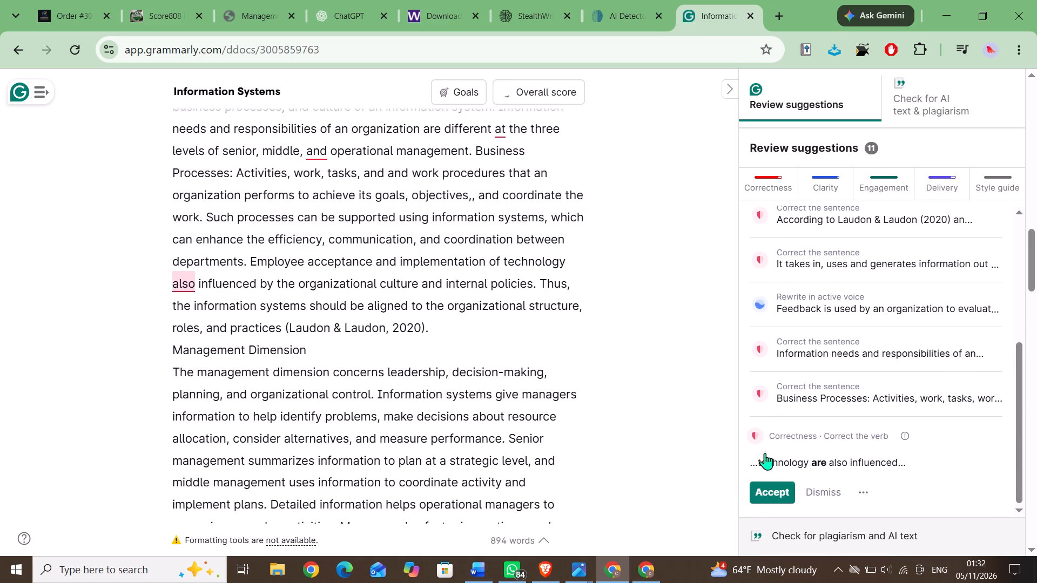
{"action": "left_click", "coordinate": [767, 458]}
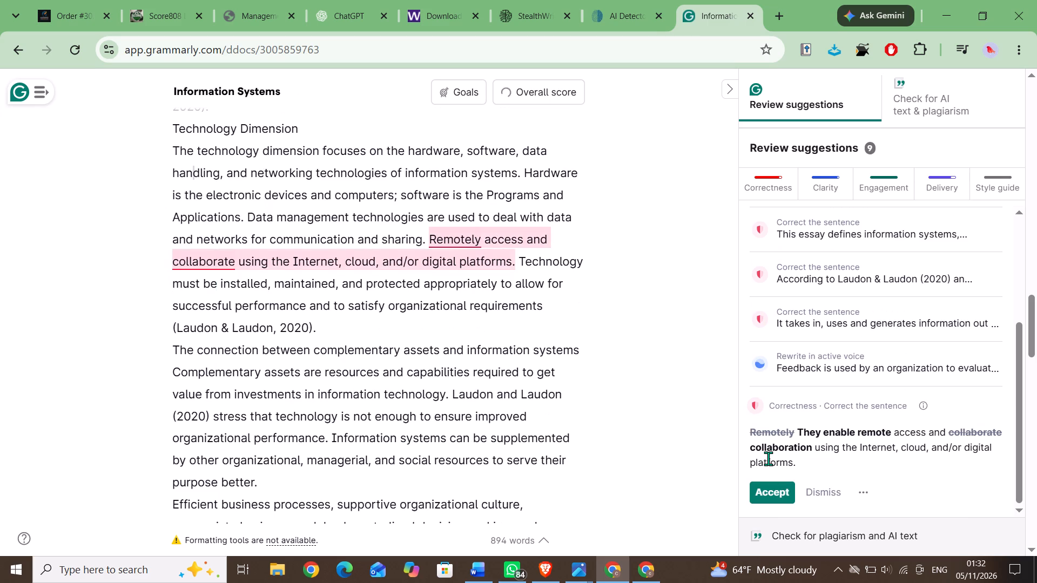
{"action": "left_click", "coordinate": [772, 476]}
{"action": "left_click", "coordinate": [770, 483]}
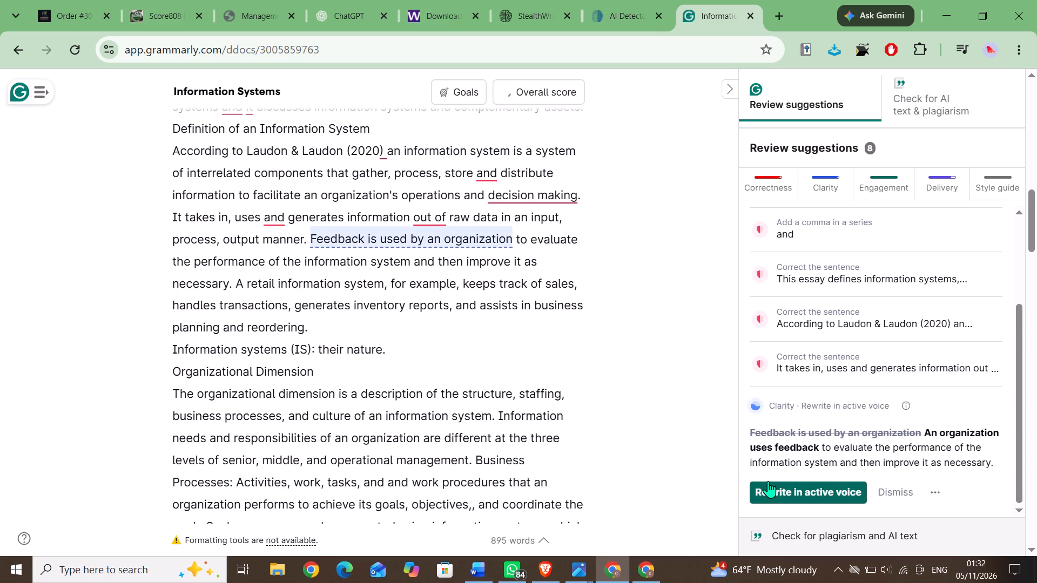
{"action": "left_click", "coordinate": [886, 484]}
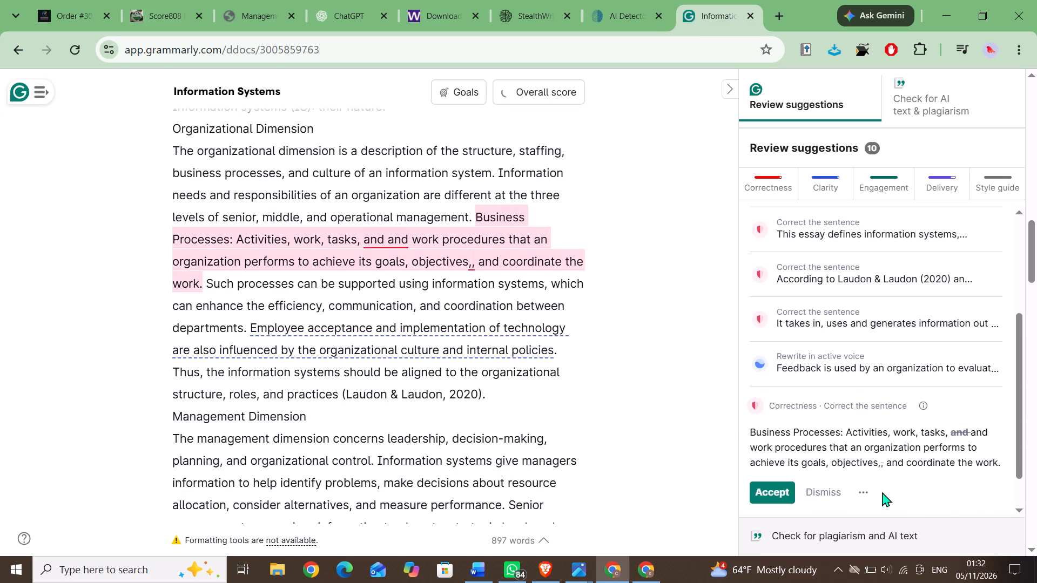
{"action": "left_click", "coordinate": [773, 499]}
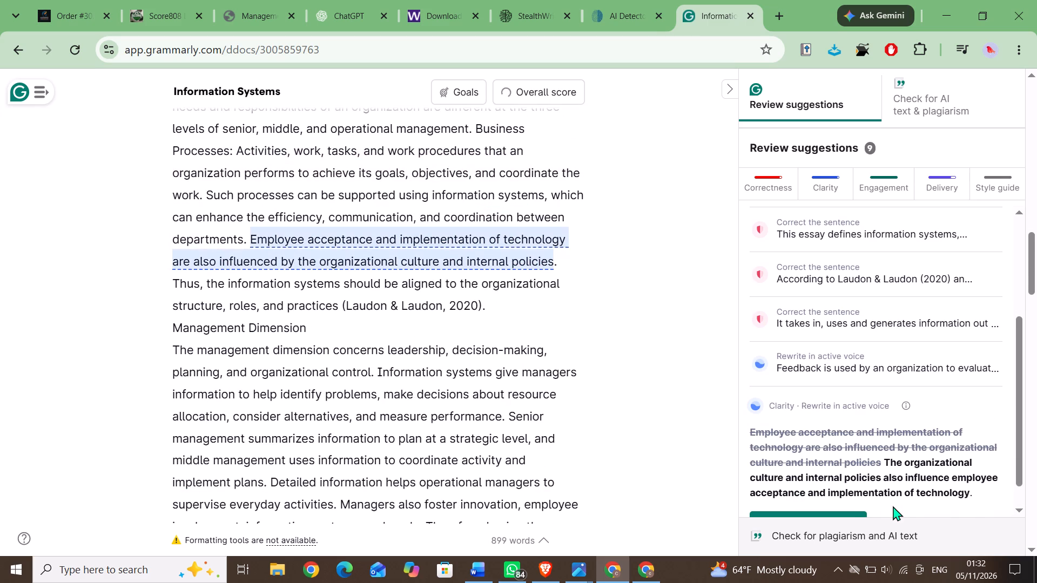
Dismiss the active-voice rewrites suggested for the employee acceptance sentence and the organizational feedback sentence.
{"action": "scroll", "coordinate": [885, 503], "scroll_direction": "down", "scroll_amount": 1}
{"action": "left_click", "coordinate": [881, 495]}
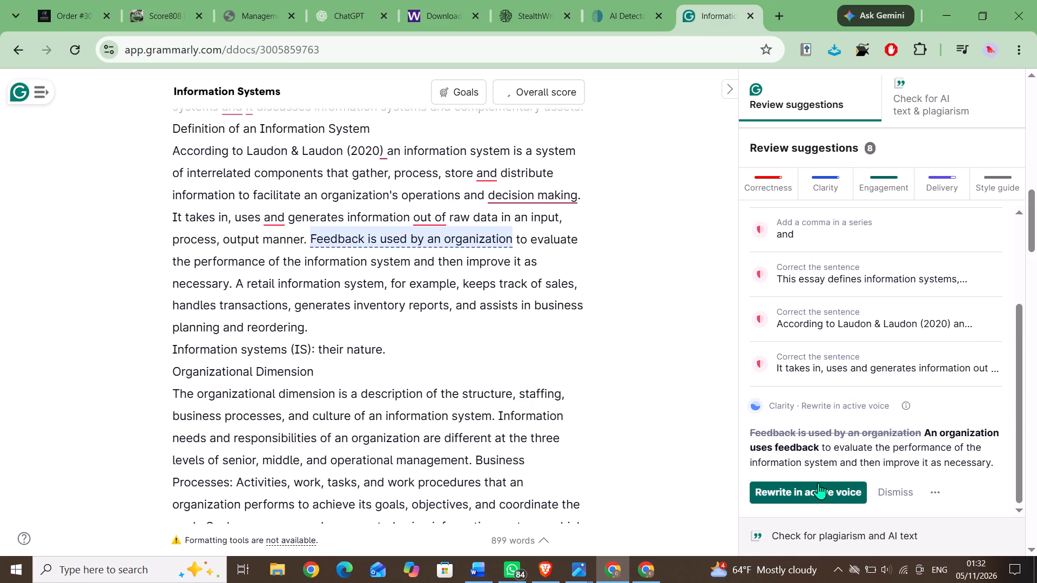
{"action": "left_click", "coordinate": [895, 485]}
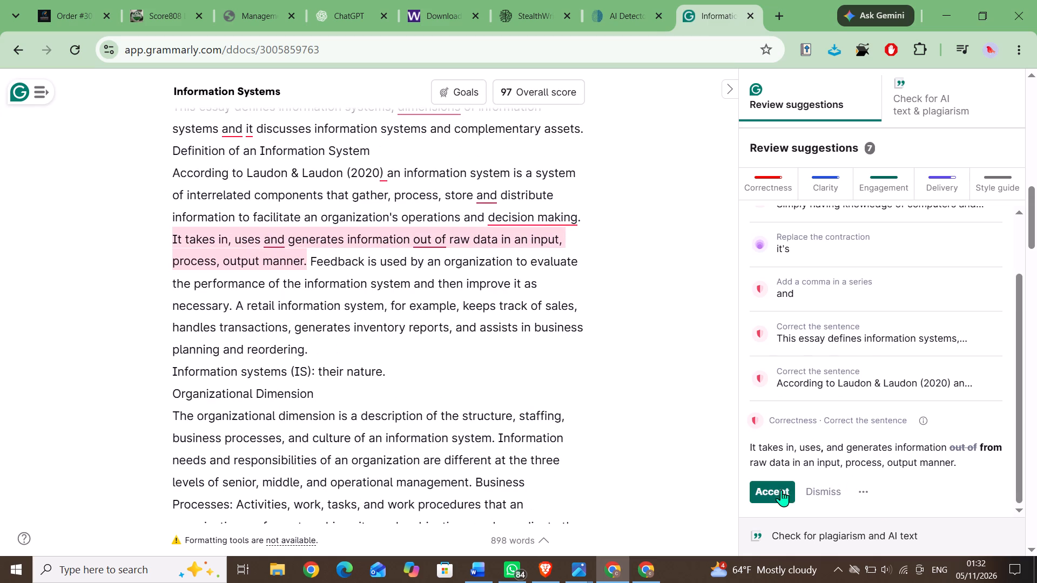
Apply the sentence corrections "from raw data" and "decision-making" in the Definition section, and "the dimensions" in the essay's purpose statement.
{"action": "left_click", "coordinate": [777, 490]}
{"action": "left_click", "coordinate": [776, 490]}
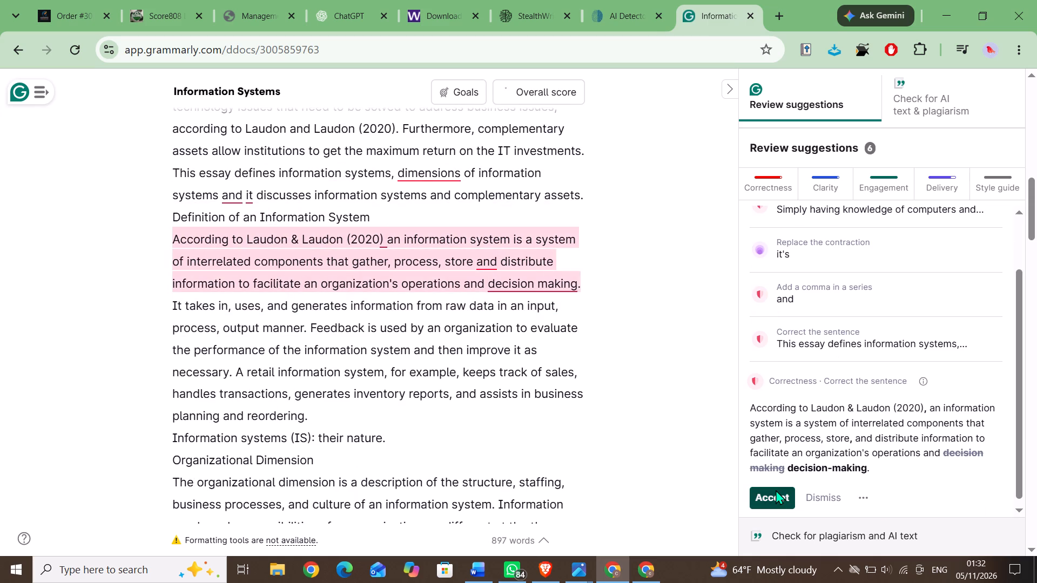
{"action": "left_click", "coordinate": [773, 485]}
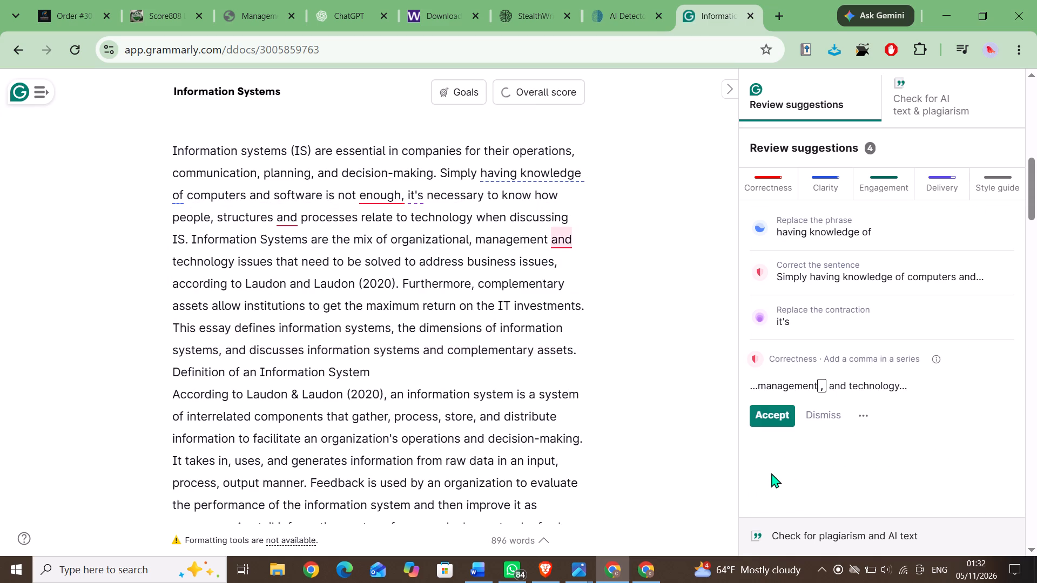
Apply the remaining introduction corrections: "management, and", "it is necessary", "enough;", "structures, and", "knowing" and "a mix".
{"action": "left_click", "coordinate": [774, 419]}
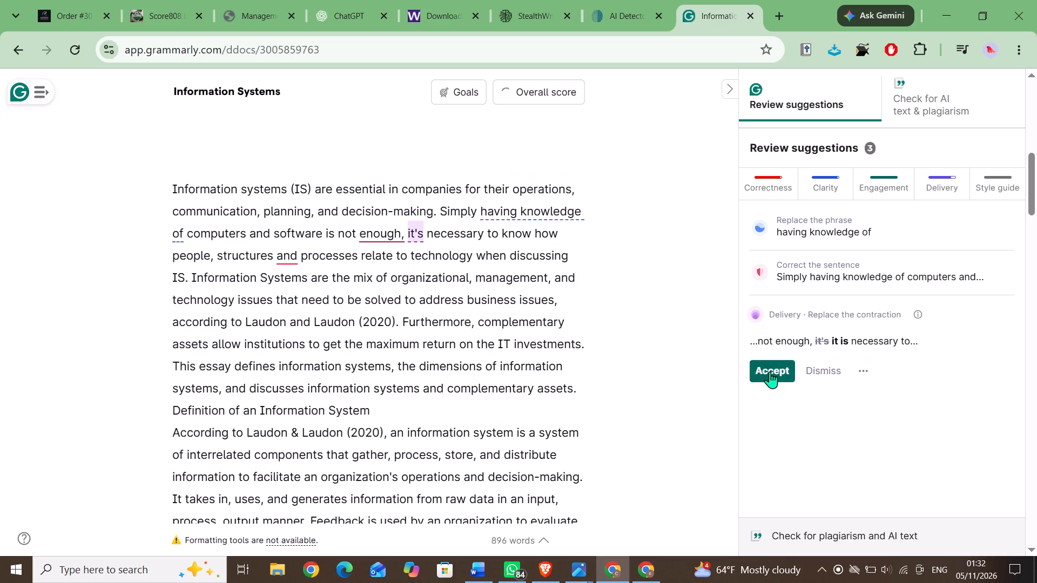
{"action": "left_click", "coordinate": [770, 371]}
{"action": "left_click", "coordinate": [770, 372]}
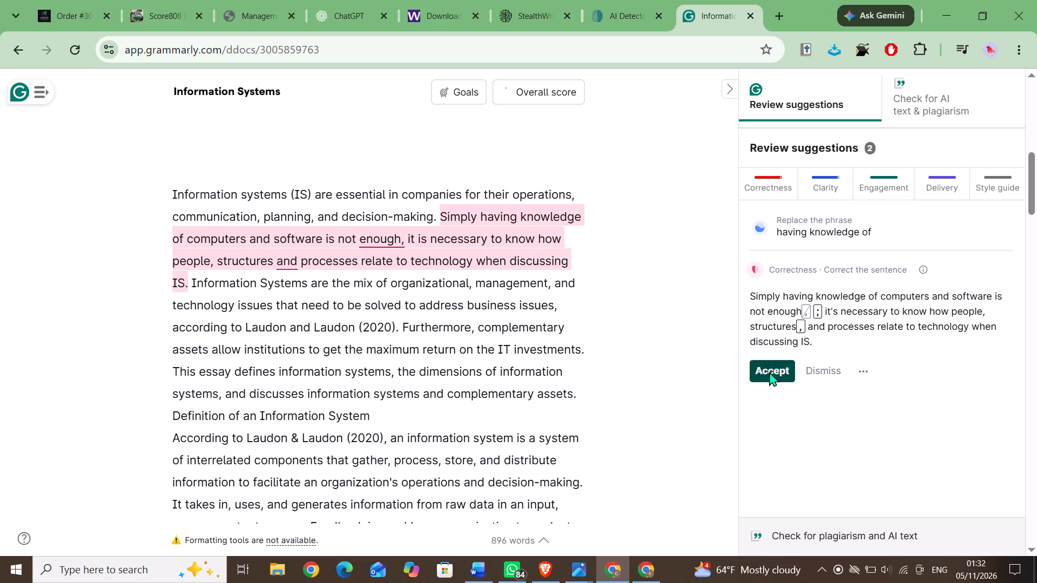
{"action": "left_click", "coordinate": [775, 293]}
{"action": "left_click", "coordinate": [775, 290]}
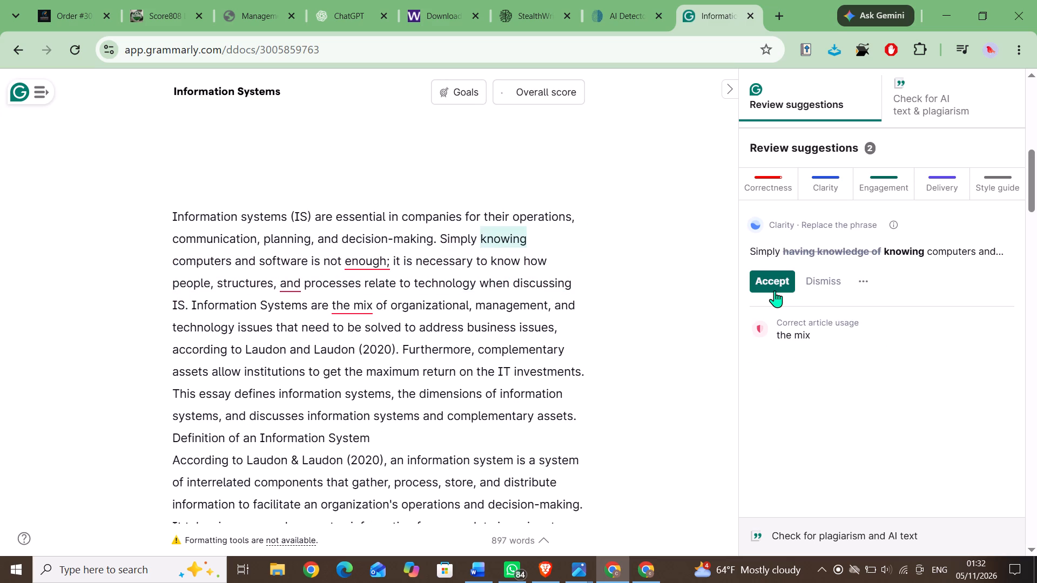
{"action": "left_click", "coordinate": [774, 317]}
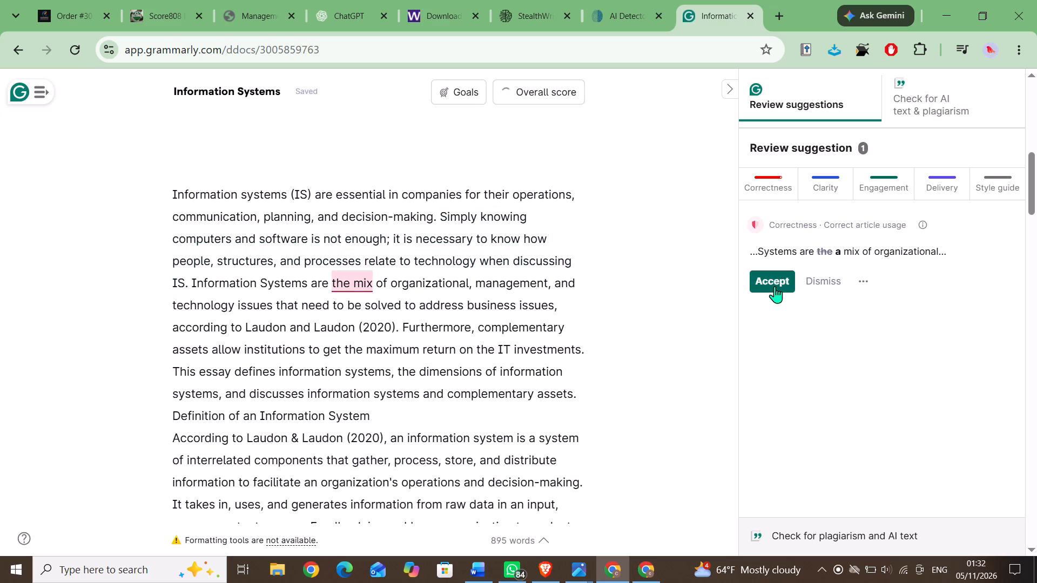
{"action": "left_click", "coordinate": [775, 286]}
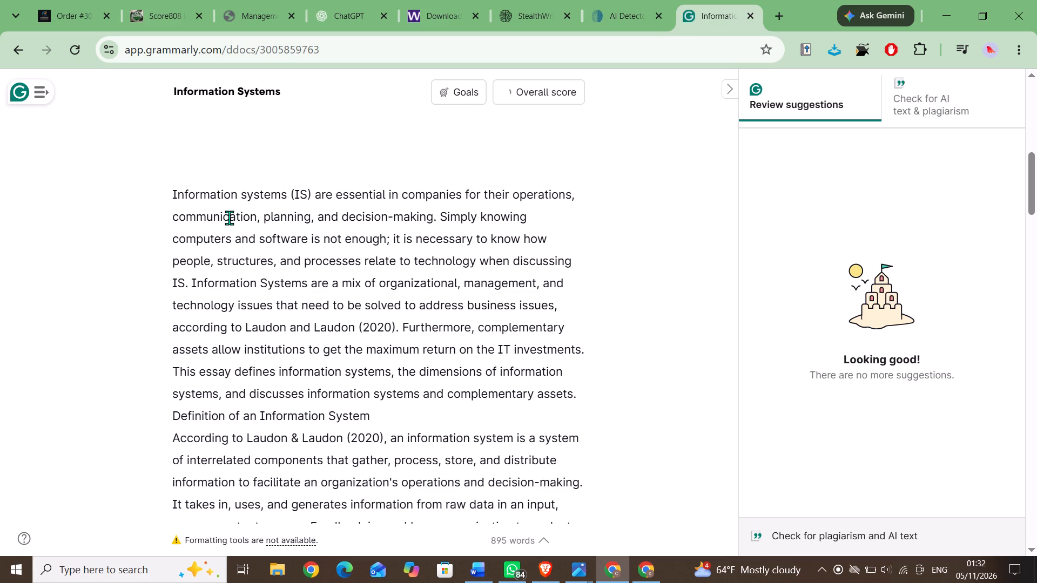
{"action": "left_click", "coordinate": [170, 192]}
{"action": "left_click_drag", "start_coordinate": [173, 192], "coordinate": [362, 561]}
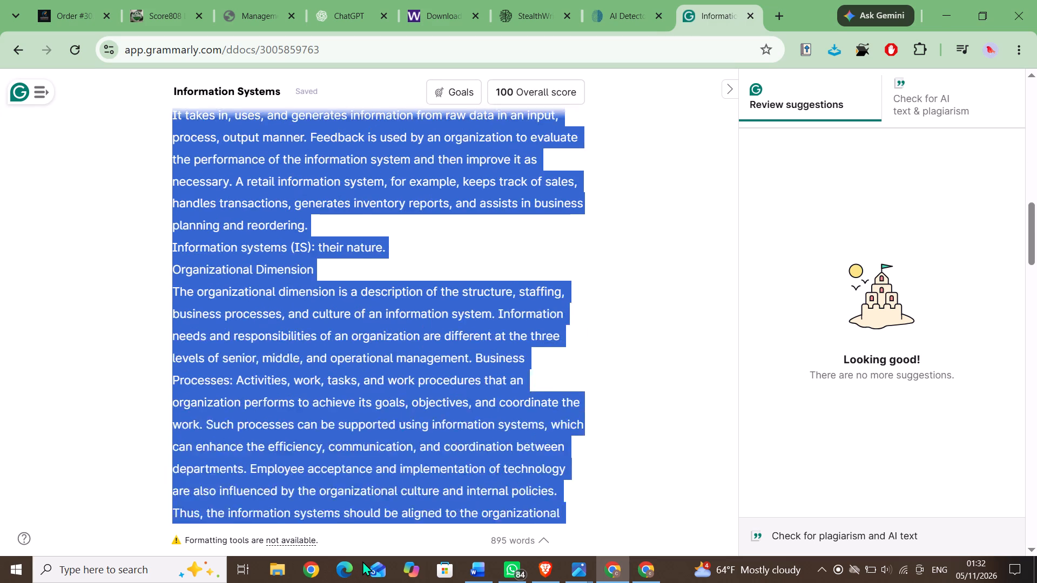
{"action": "left_click_drag", "start_coordinate": [362, 561], "coordinate": [417, 330]}
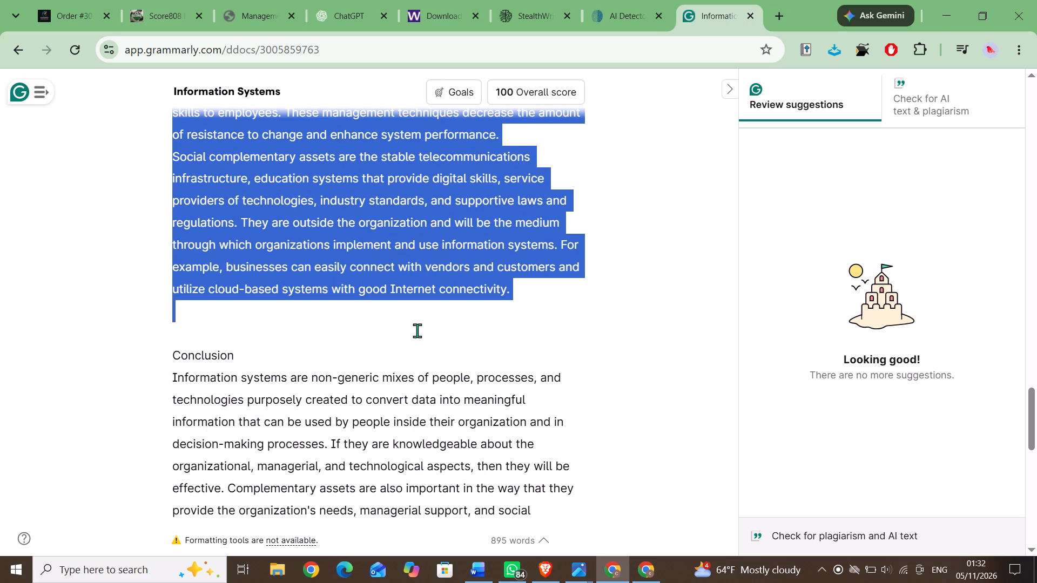
{"action": "left_click_drag", "start_coordinate": [417, 330], "coordinate": [519, 408]}
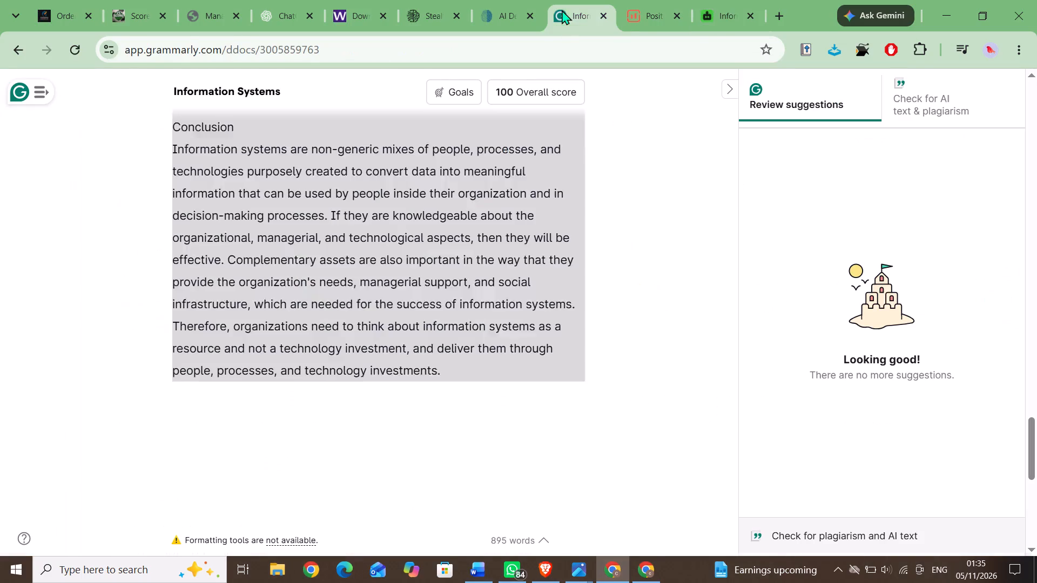
{"action": "left_click", "coordinate": [47, 95]}
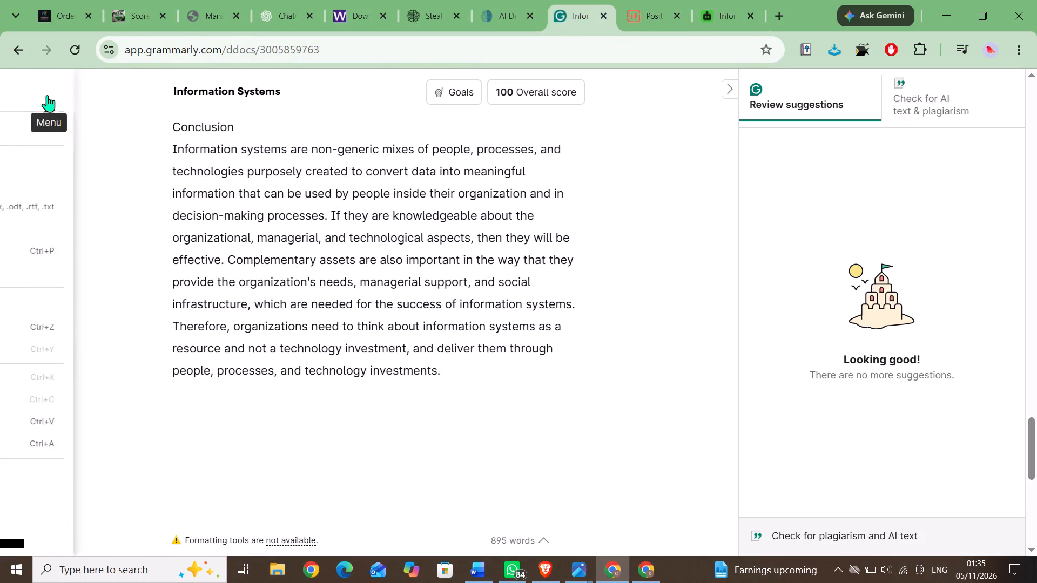
{"action": "left_click", "coordinate": [71, 227]}
Run Grammarly's AI text and plagiarism check on the essay, viewing the Copyleaks scan report meanwhile.
{"action": "left_click", "coordinate": [942, 106]}
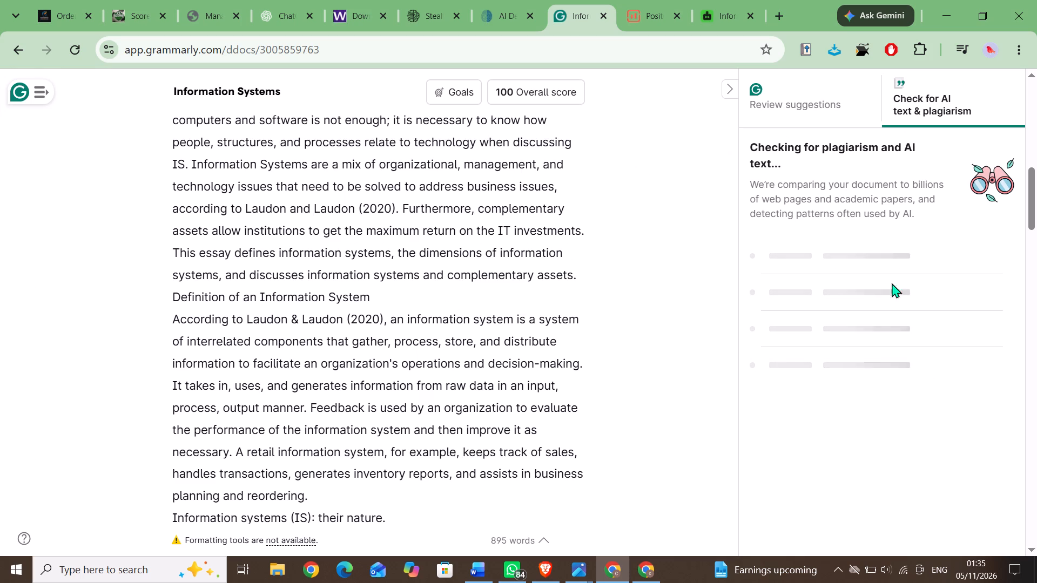
{"action": "left_click", "coordinate": [645, 573]}
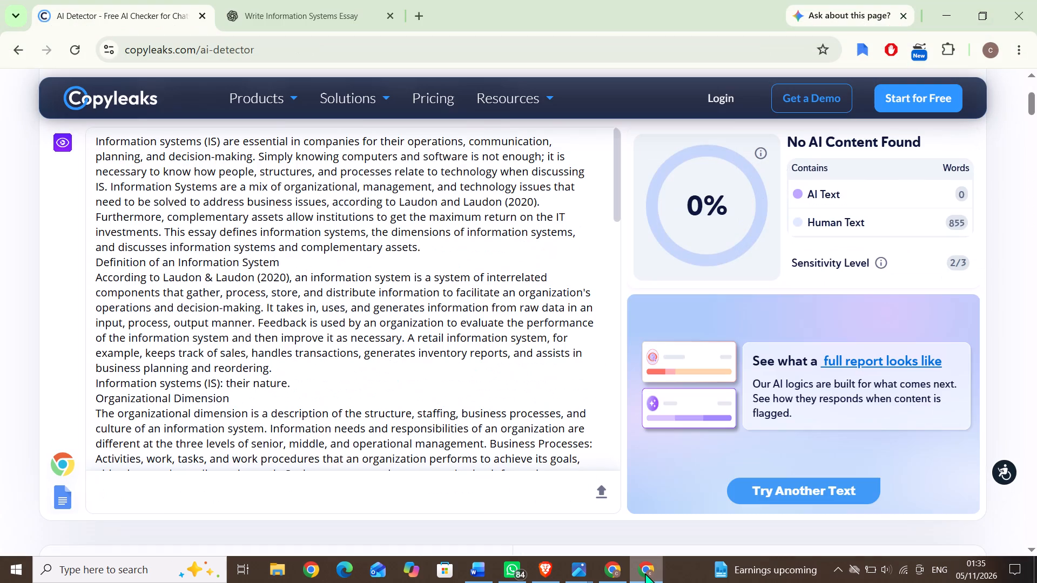
{"action": "left_click", "coordinate": [646, 573]}
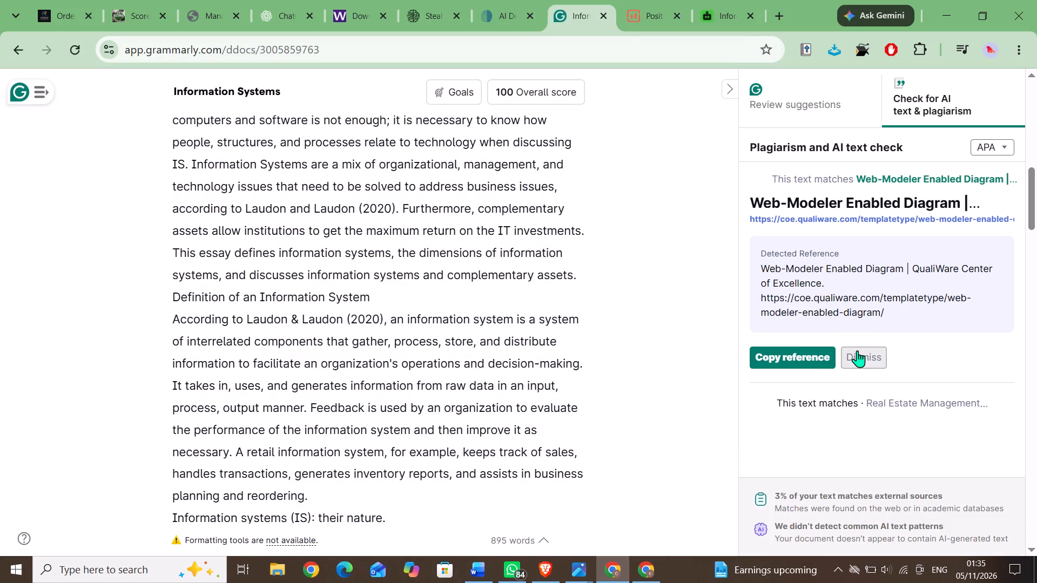
Dismiss the Web-Modeler Enabled Diagram and Real Estate Management source matches in Grammarly's plagiarism check.
{"action": "left_click", "coordinate": [857, 350]}
{"action": "left_click", "coordinate": [854, 309]}
{"action": "scroll", "coordinate": [594, 350], "scroll_direction": "up", "scroll_amount": 5}
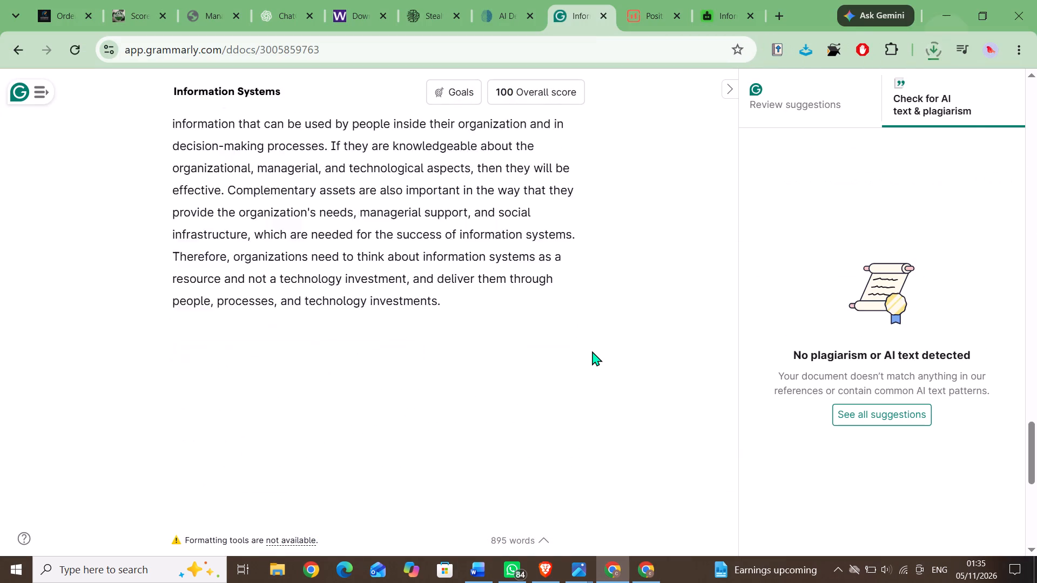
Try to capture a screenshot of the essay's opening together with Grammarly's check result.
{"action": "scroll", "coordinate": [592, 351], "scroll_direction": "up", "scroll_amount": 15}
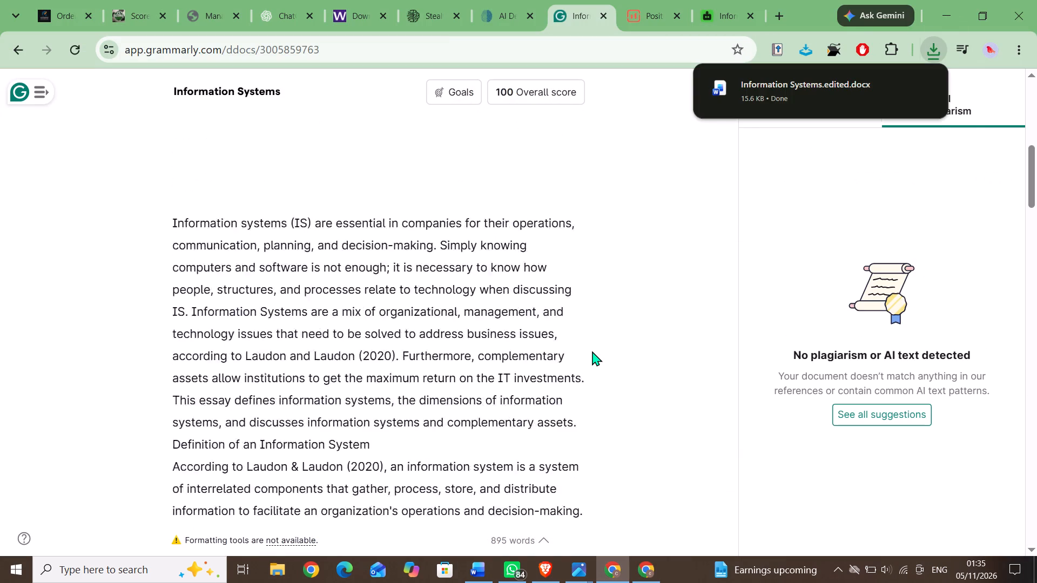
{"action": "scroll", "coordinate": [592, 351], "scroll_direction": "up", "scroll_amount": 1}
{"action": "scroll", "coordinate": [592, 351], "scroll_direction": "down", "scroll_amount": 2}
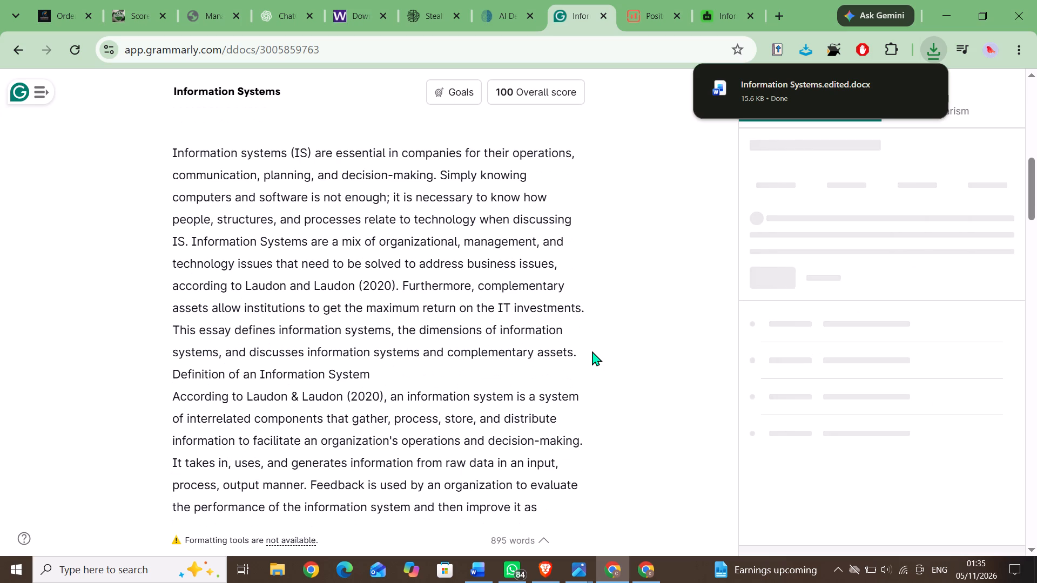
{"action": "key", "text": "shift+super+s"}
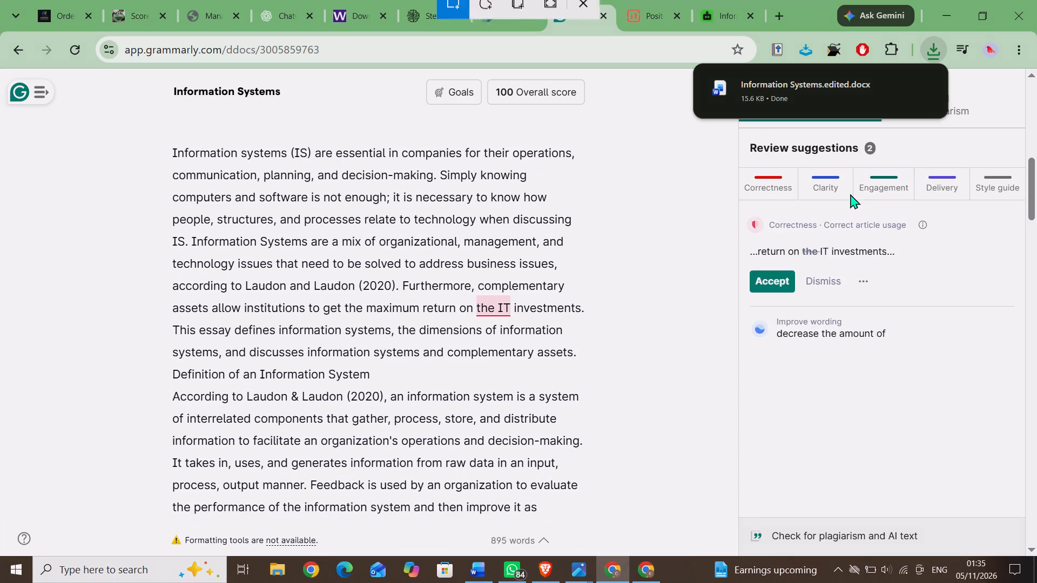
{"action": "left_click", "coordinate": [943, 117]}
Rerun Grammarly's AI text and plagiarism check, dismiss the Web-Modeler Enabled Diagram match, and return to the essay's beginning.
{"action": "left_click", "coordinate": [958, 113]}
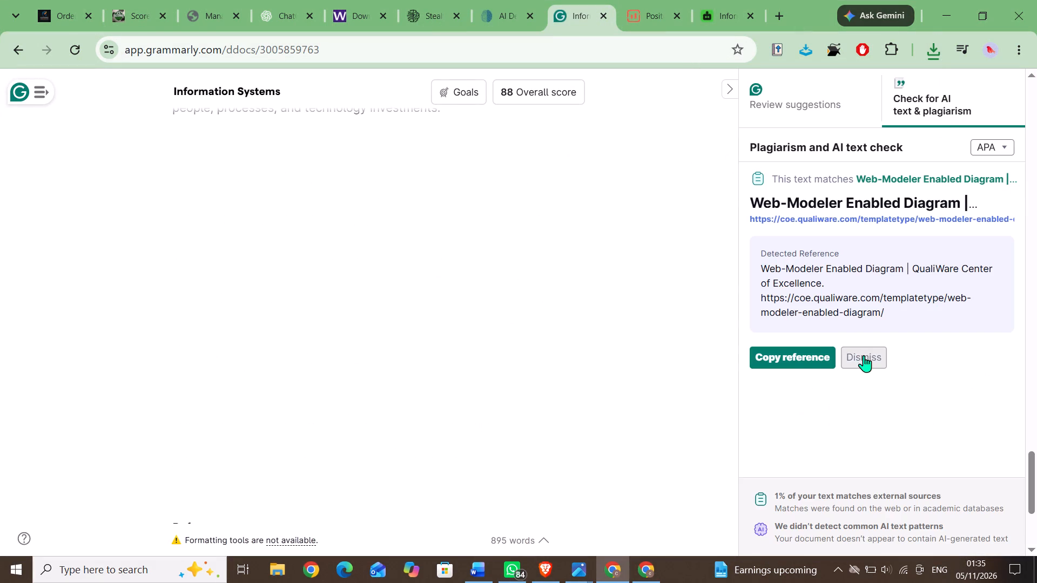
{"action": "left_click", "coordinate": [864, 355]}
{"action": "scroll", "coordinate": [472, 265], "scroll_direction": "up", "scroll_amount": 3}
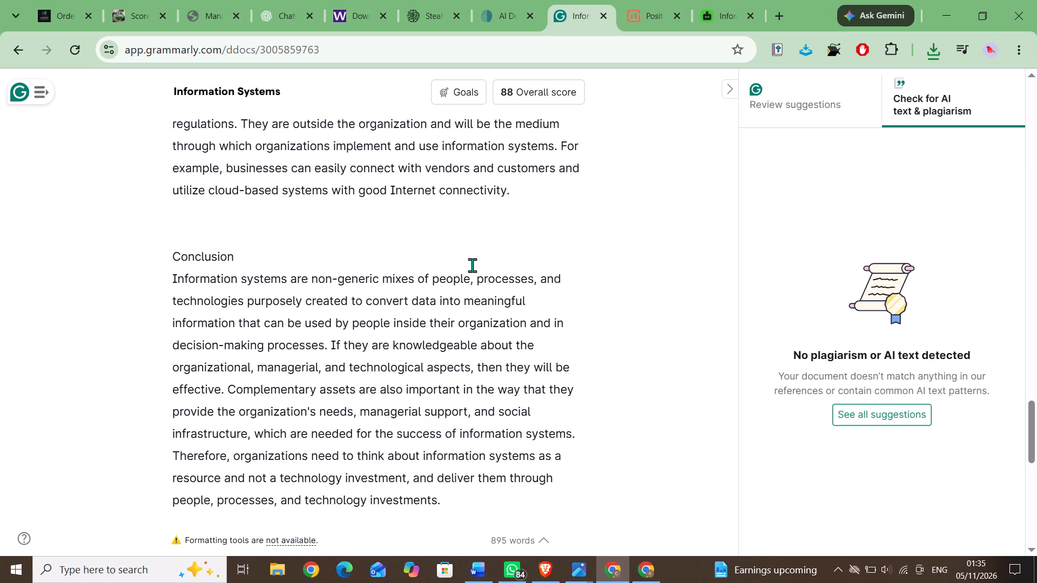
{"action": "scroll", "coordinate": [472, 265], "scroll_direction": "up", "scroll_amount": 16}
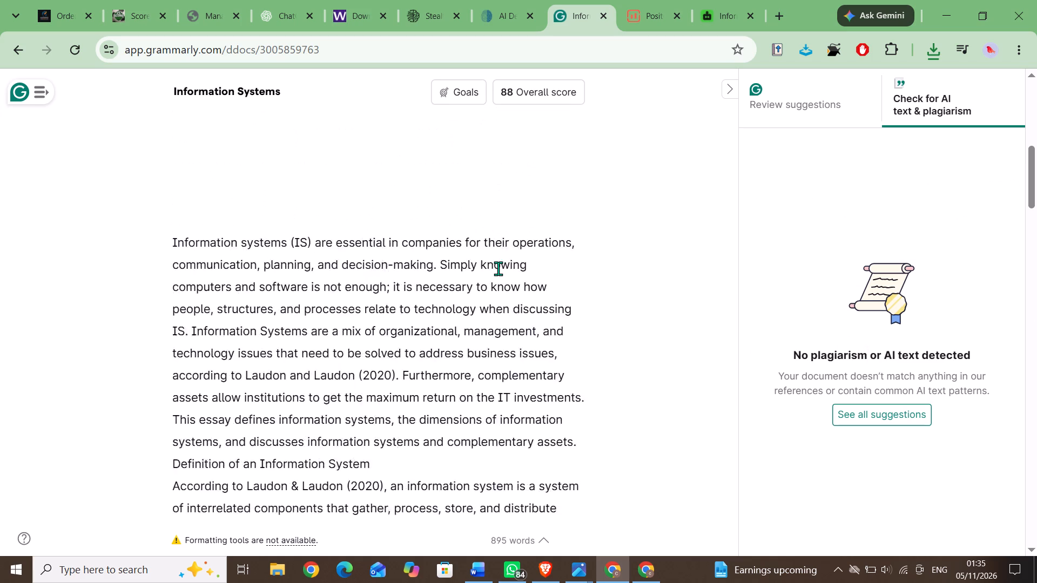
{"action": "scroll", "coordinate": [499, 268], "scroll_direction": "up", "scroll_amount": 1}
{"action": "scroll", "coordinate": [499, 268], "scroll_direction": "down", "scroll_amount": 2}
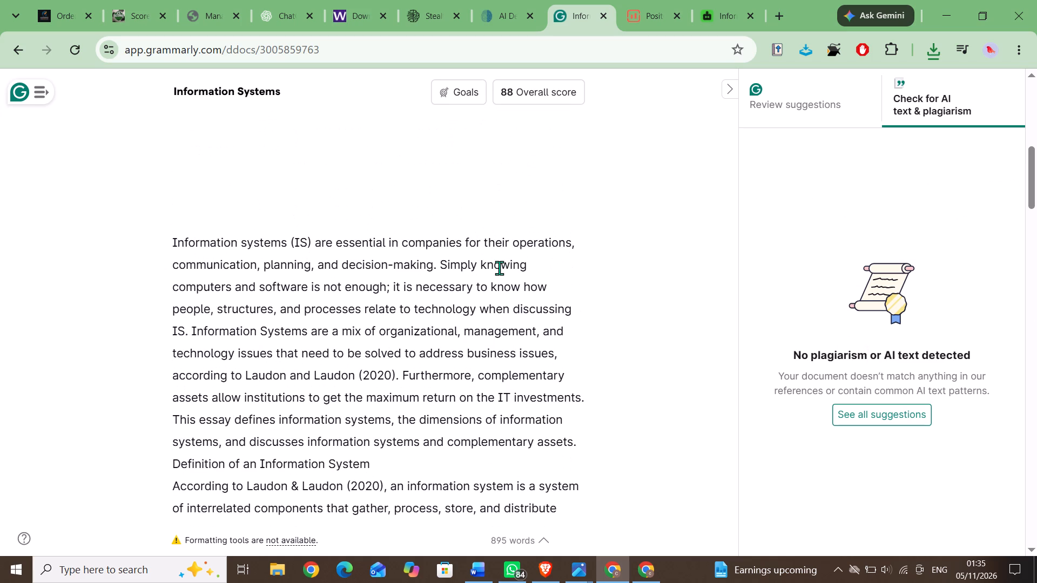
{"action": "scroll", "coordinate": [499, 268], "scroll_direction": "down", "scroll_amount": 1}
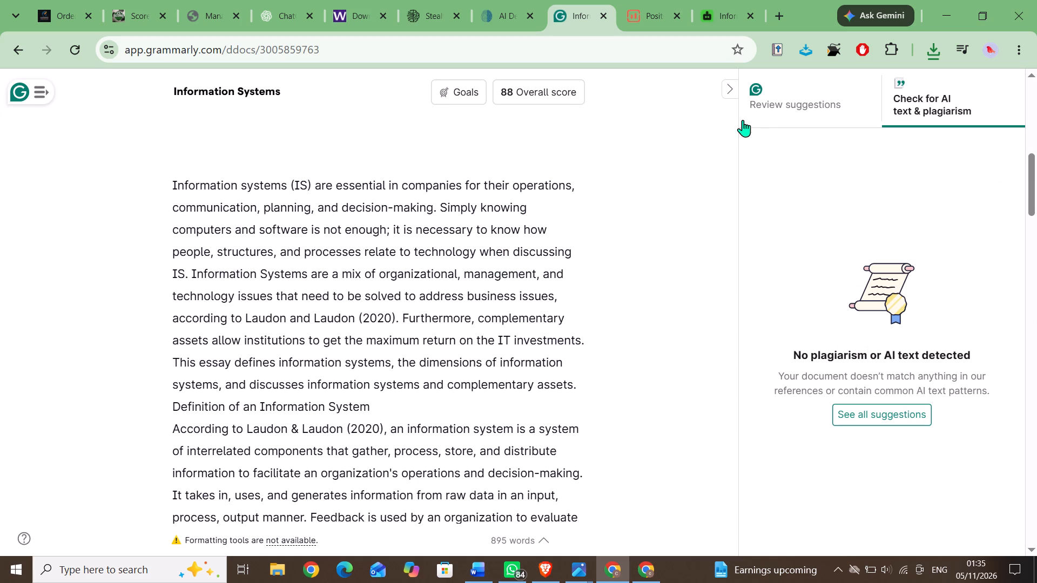
Through Organizational Dimension, accept Grammarly's "the IT" article, "input-process-output" and "describes" fixes; dismiss the other suggestions there and the citation-style prompt.
{"action": "left_click", "coordinate": [758, 114]}
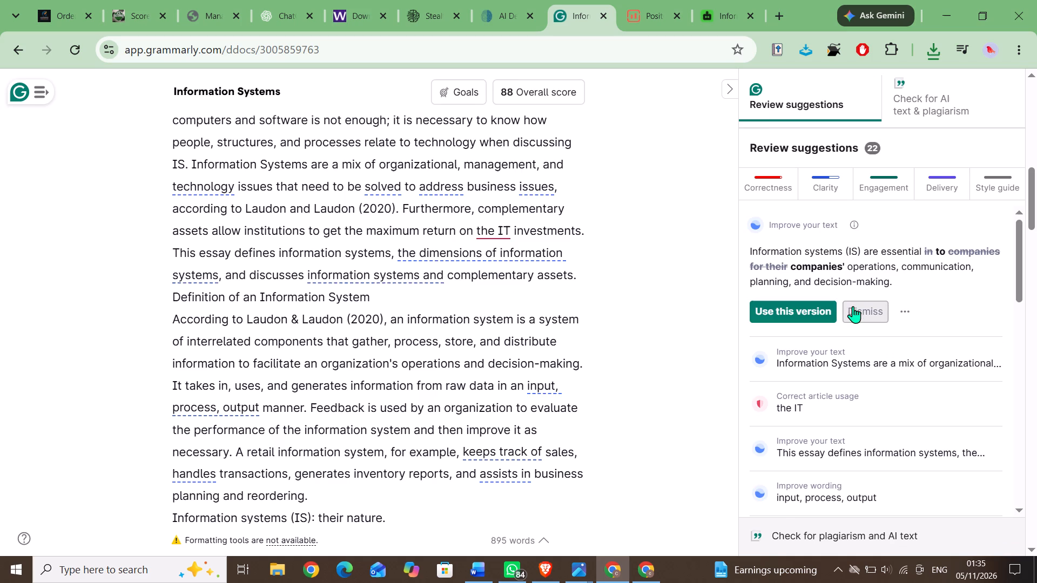
{"action": "left_click", "coordinate": [853, 306]}
{"action": "left_click", "coordinate": [859, 347]}
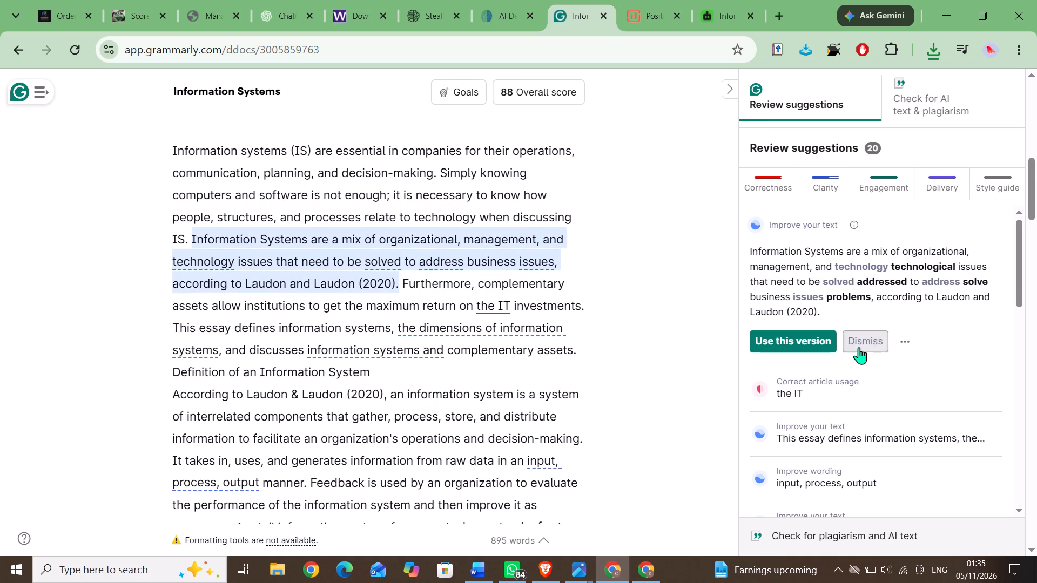
{"action": "left_click", "coordinate": [770, 280]}
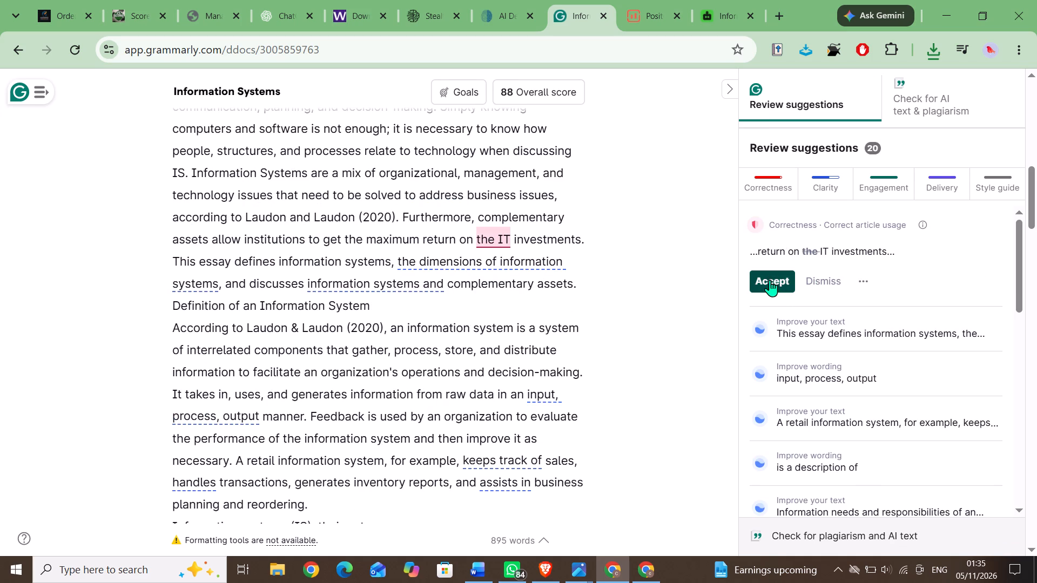
{"action": "left_click", "coordinate": [857, 328]}
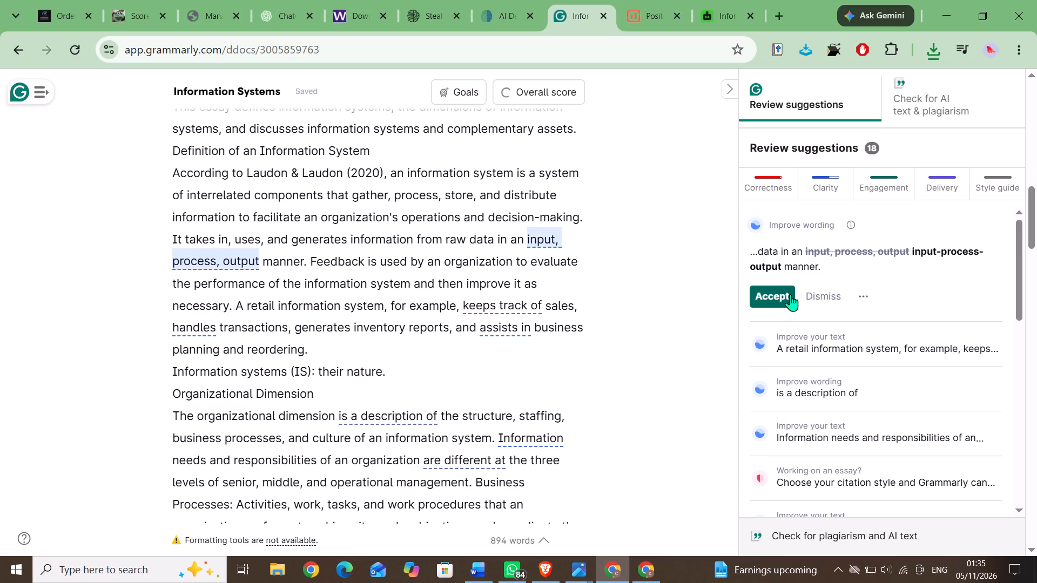
{"action": "left_click", "coordinate": [790, 294]}
{"action": "left_click", "coordinate": [857, 327]}
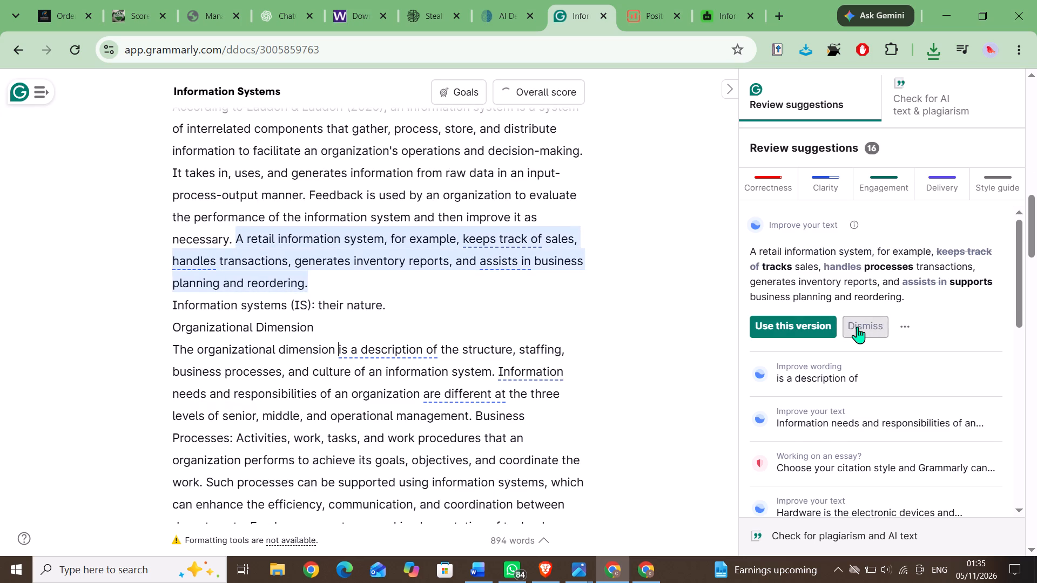
{"action": "left_click", "coordinate": [784, 343]}
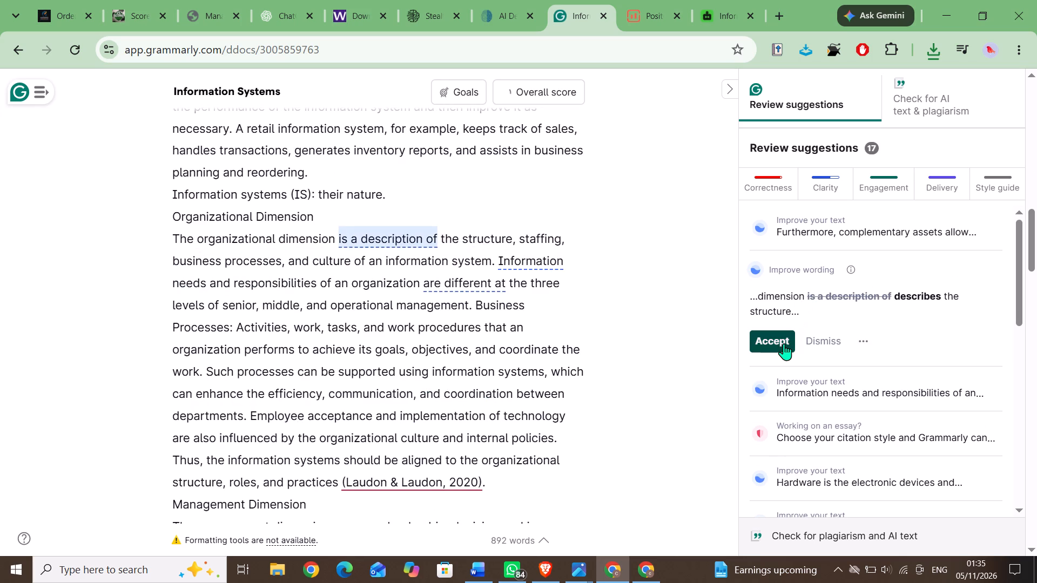
{"action": "left_click", "coordinate": [857, 371]}
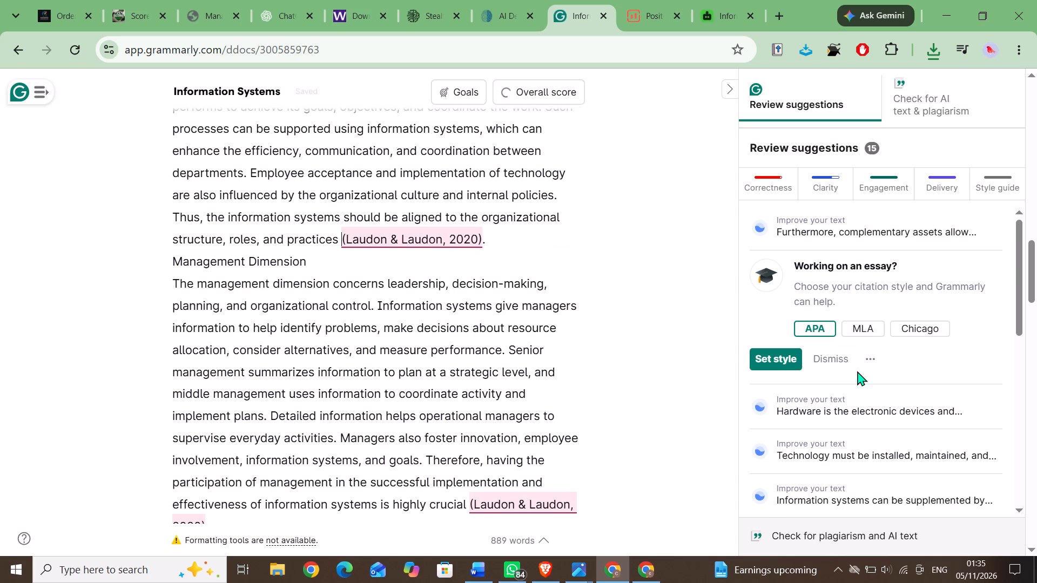
{"action": "left_click", "coordinate": [818, 355]}
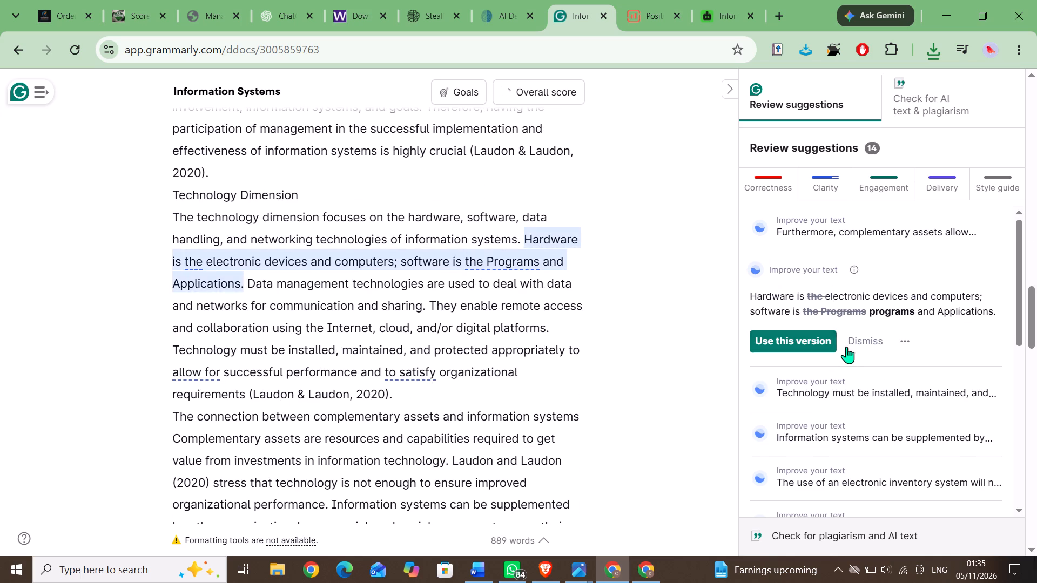
From Technology Dimension through the complementary assets section, accept the "include strong" and "reduce" wording fixes and dismiss the other suggestions.
{"action": "left_click", "coordinate": [852, 345]}
{"action": "left_click", "coordinate": [852, 373]}
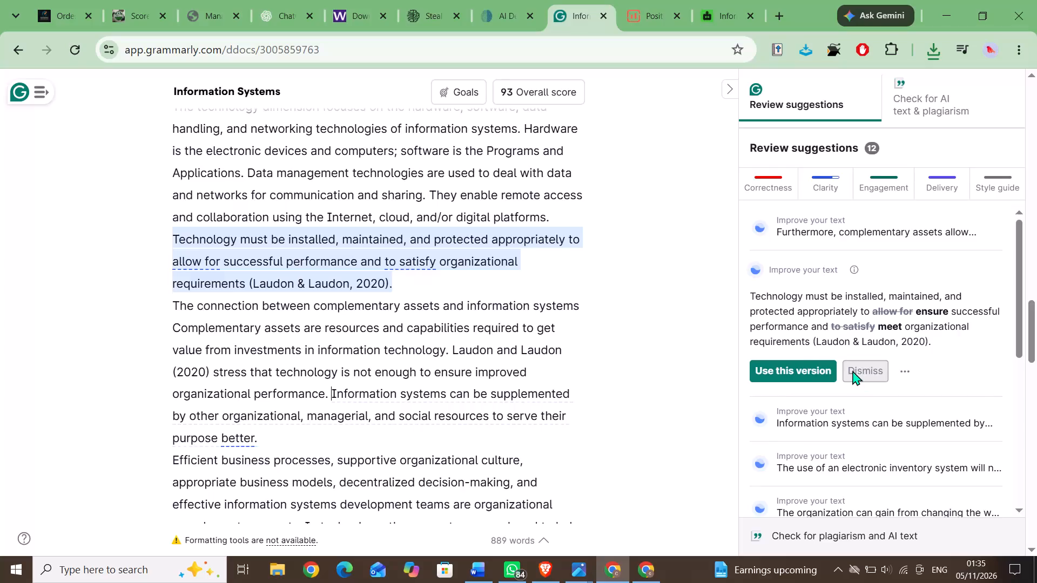
{"action": "left_click", "coordinate": [852, 360]}
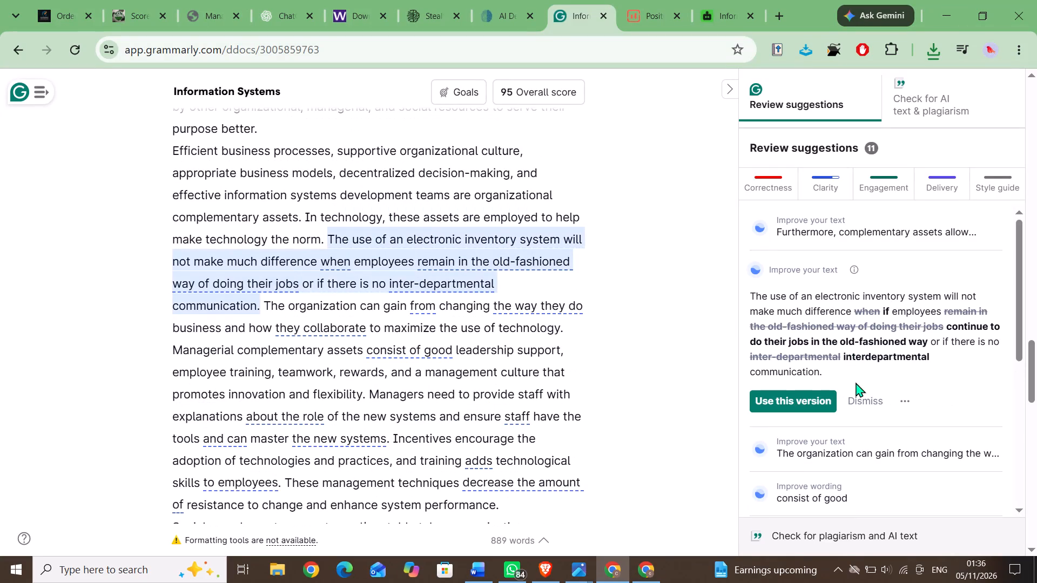
{"action": "left_click", "coordinate": [855, 392]}
{"action": "left_click", "coordinate": [854, 374]}
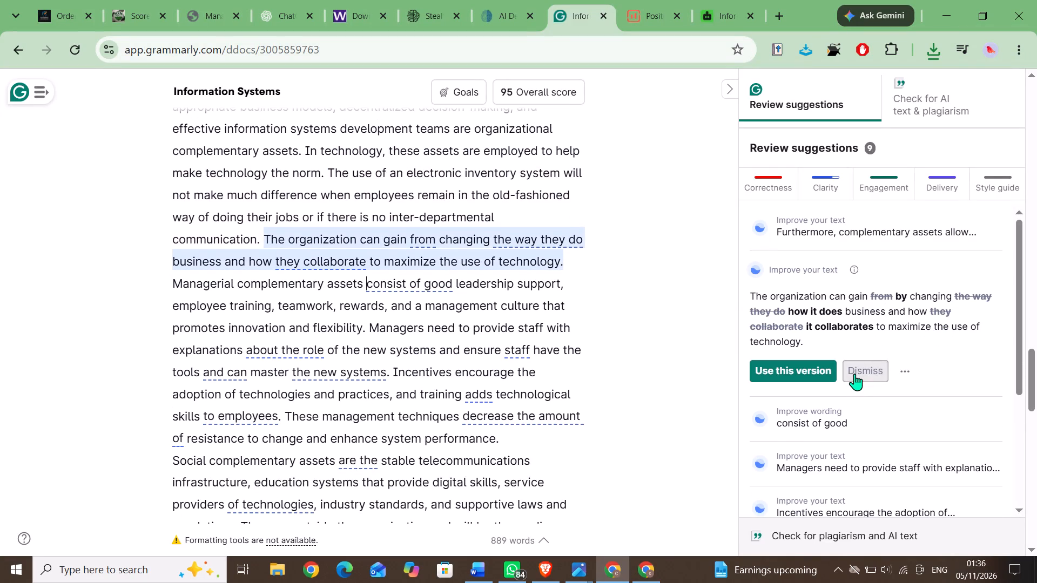
{"action": "left_click", "coordinate": [778, 342]}
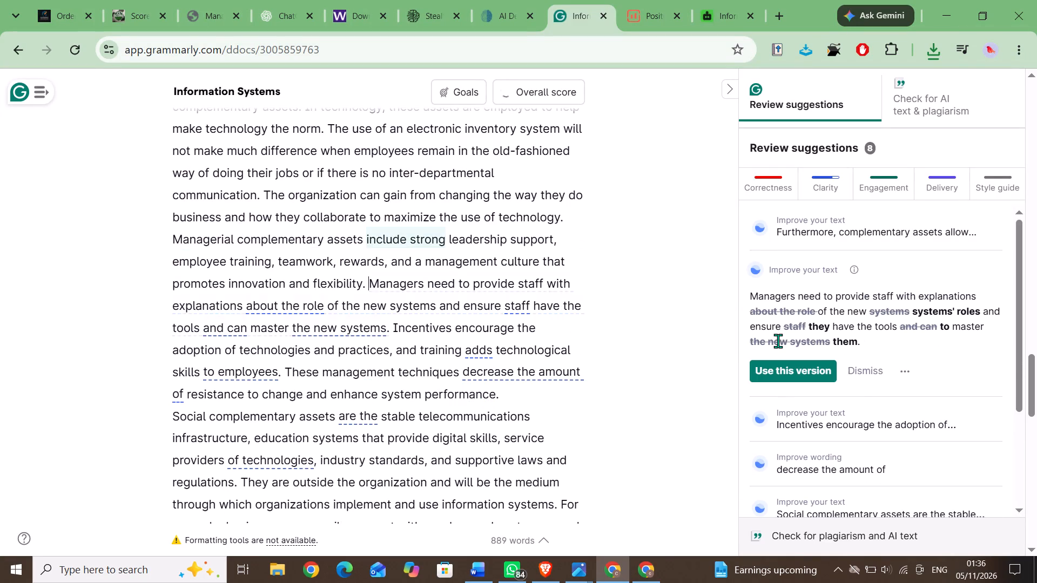
{"action": "left_click", "coordinate": [859, 378]}
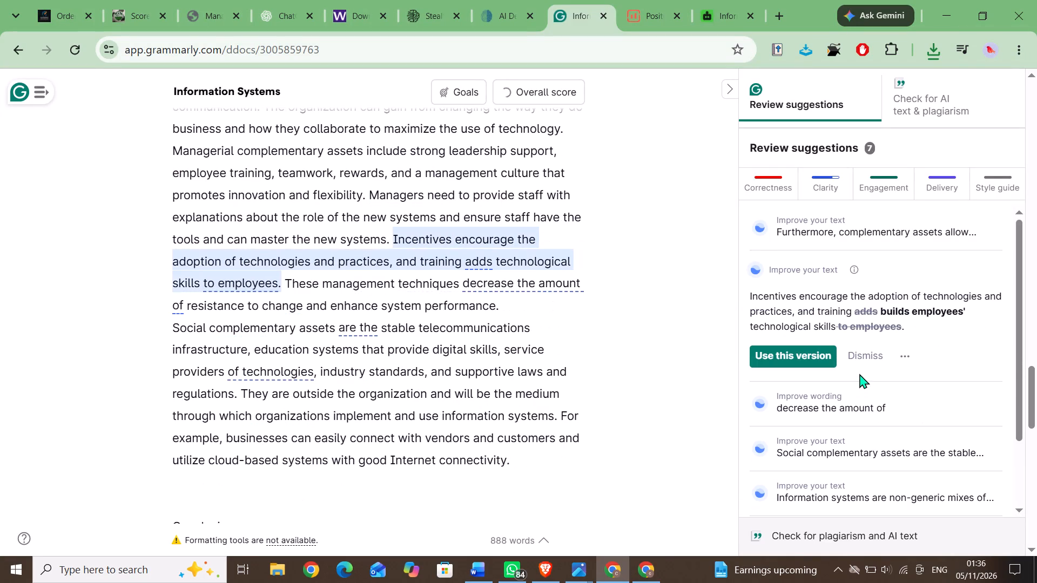
{"action": "left_click", "coordinate": [860, 367]}
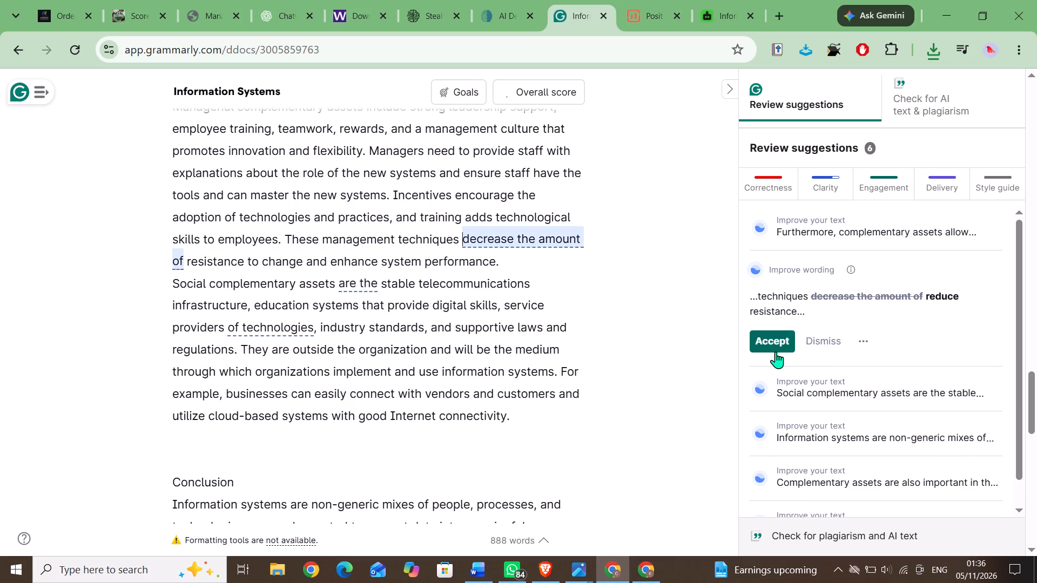
{"action": "left_click", "coordinate": [776, 351]}
{"action": "left_click", "coordinate": [862, 388]}
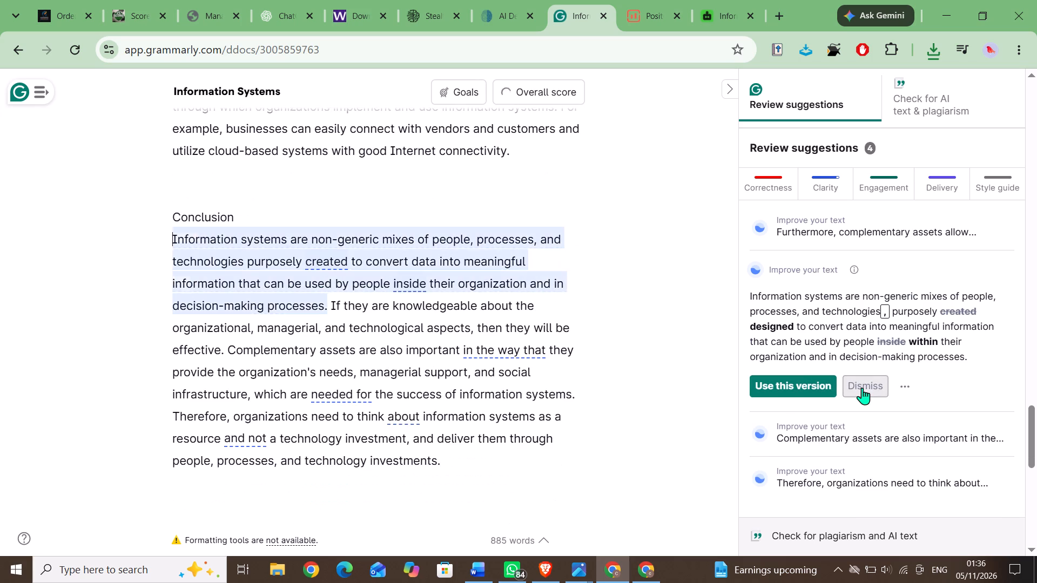
Dismiss the rewrite suggestions for the Conclusion and for the introduction's "Furthermore, complementary assets" sentence.
{"action": "left_click", "coordinate": [862, 388]}
{"action": "left_click", "coordinate": [862, 388]}
{"action": "left_click", "coordinate": [862, 388]}
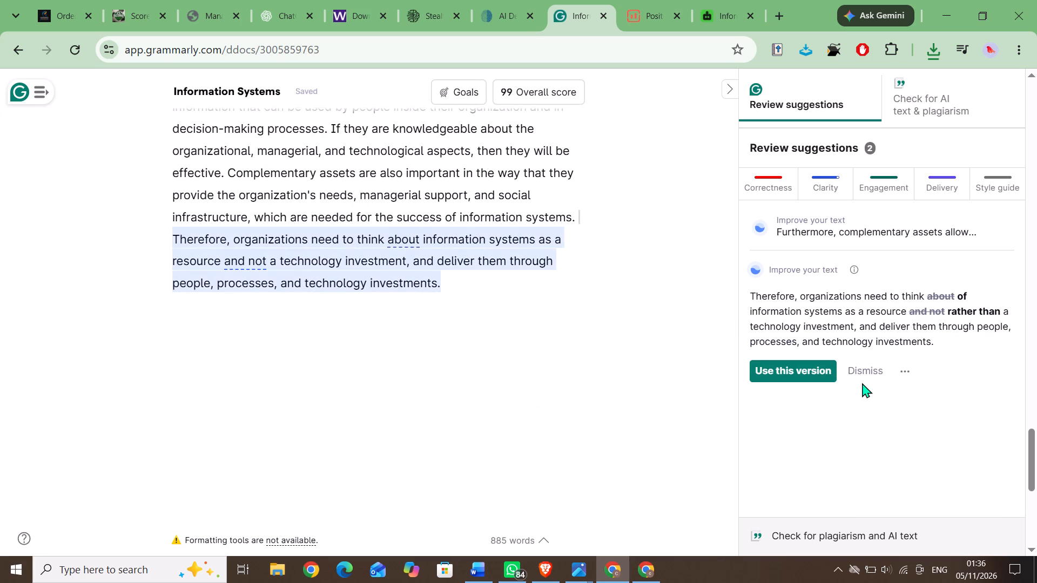
{"action": "left_click", "coordinate": [862, 378]}
{"action": "left_click", "coordinate": [852, 305]}
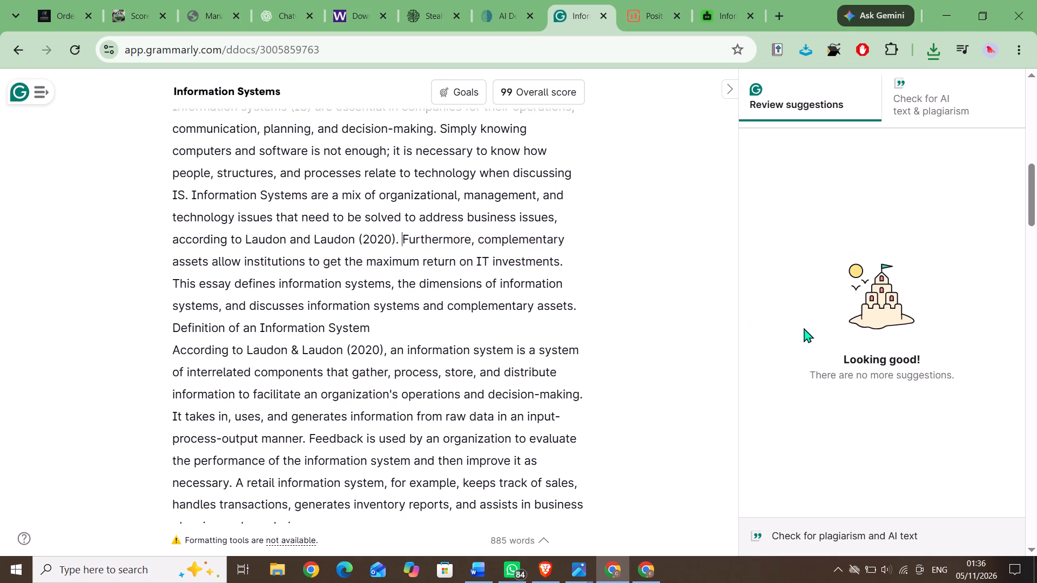
Run the AI text and plagiarism check on the revised essay and dismiss the Web-Modeler Enabled Diagram match.
{"action": "scroll", "coordinate": [639, 344], "scroll_direction": "up", "scroll_amount": 5}
{"action": "scroll", "coordinate": [643, 341], "scroll_direction": "down", "scroll_amount": 3}
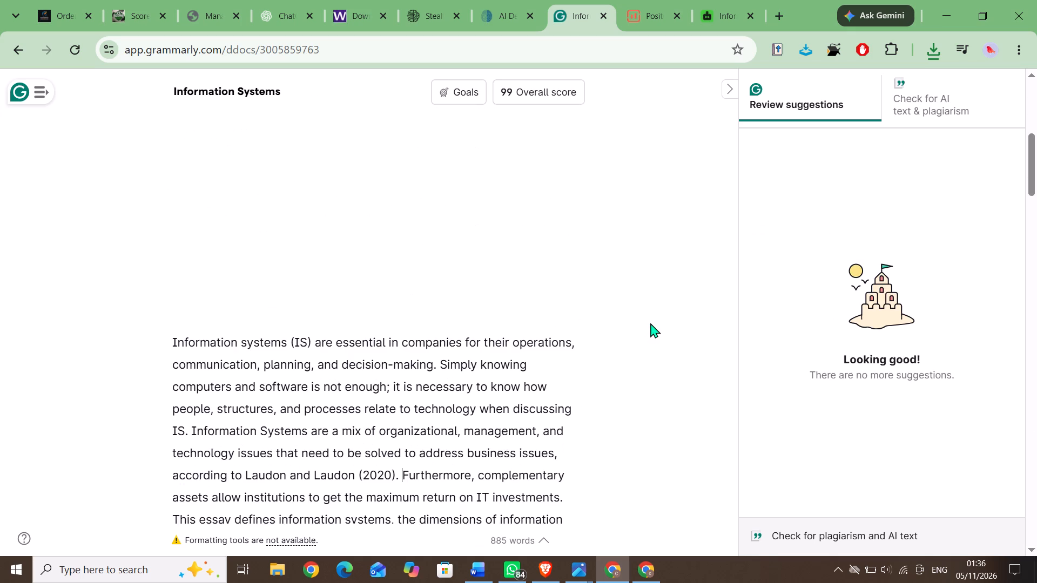
{"action": "scroll", "coordinate": [651, 321], "scroll_direction": "down", "scroll_amount": 1}
{"action": "left_click", "coordinate": [948, 120]}
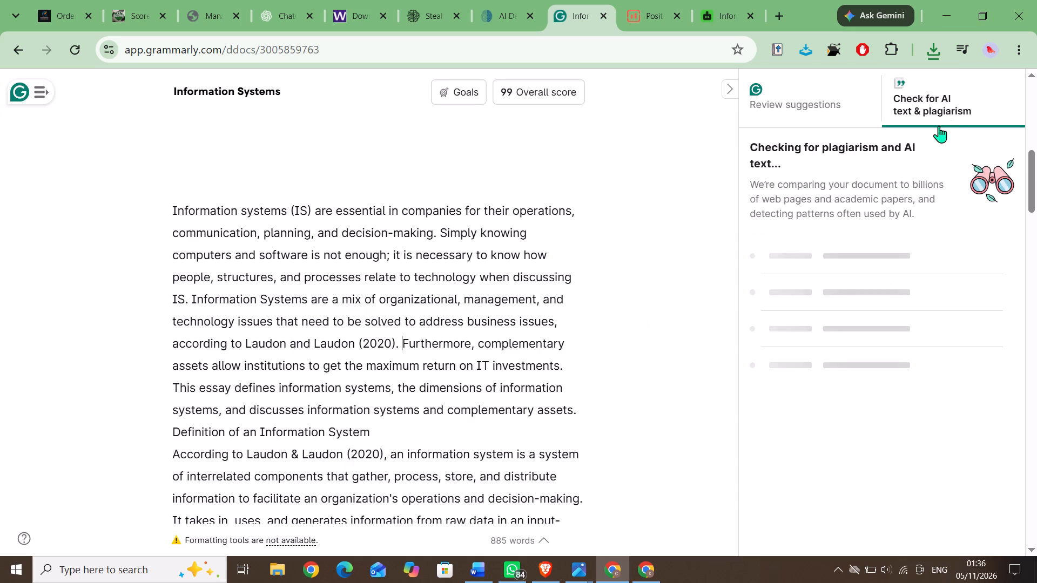
{"action": "scroll", "coordinate": [356, 306], "scroll_direction": "down", "scroll_amount": 1}
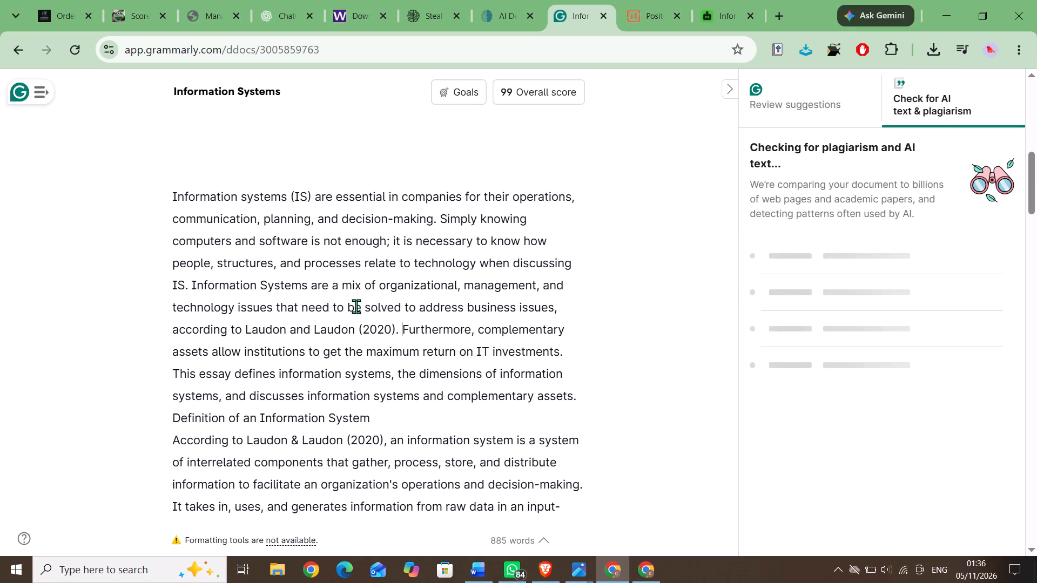
{"action": "scroll", "coordinate": [356, 306], "scroll_direction": "down", "scroll_amount": 1}
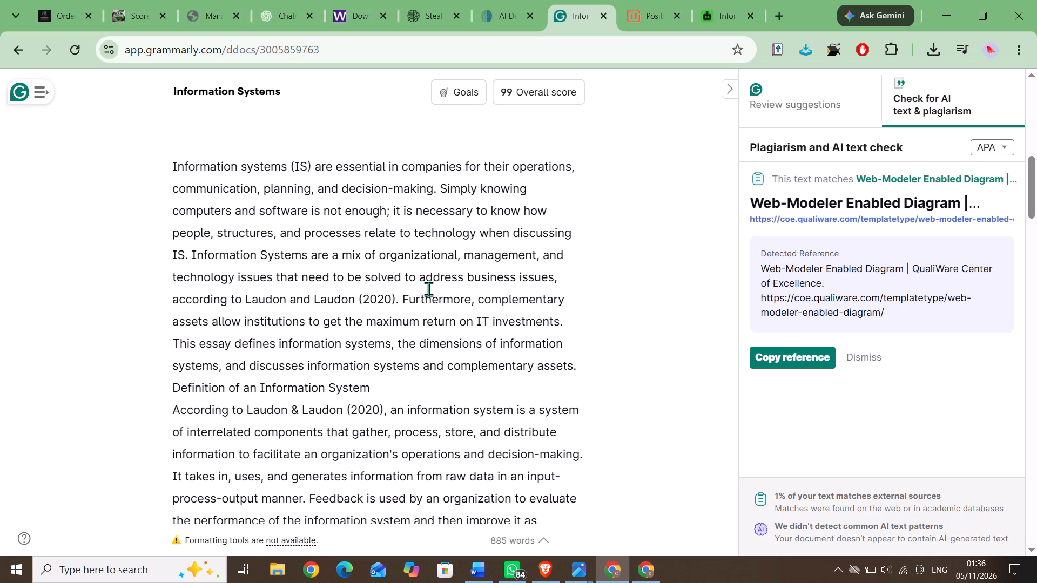
{"action": "left_click", "coordinate": [874, 353]}
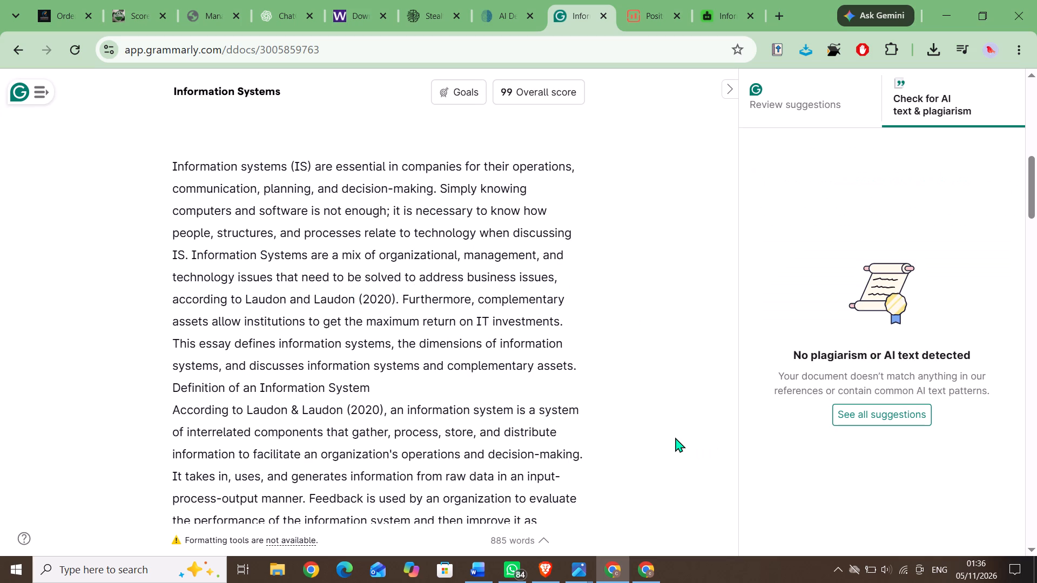
Capture a screenshot of the essay's opening, its overall score and the plagiarism and AI text check result.
{"action": "key", "text": "super+s"}
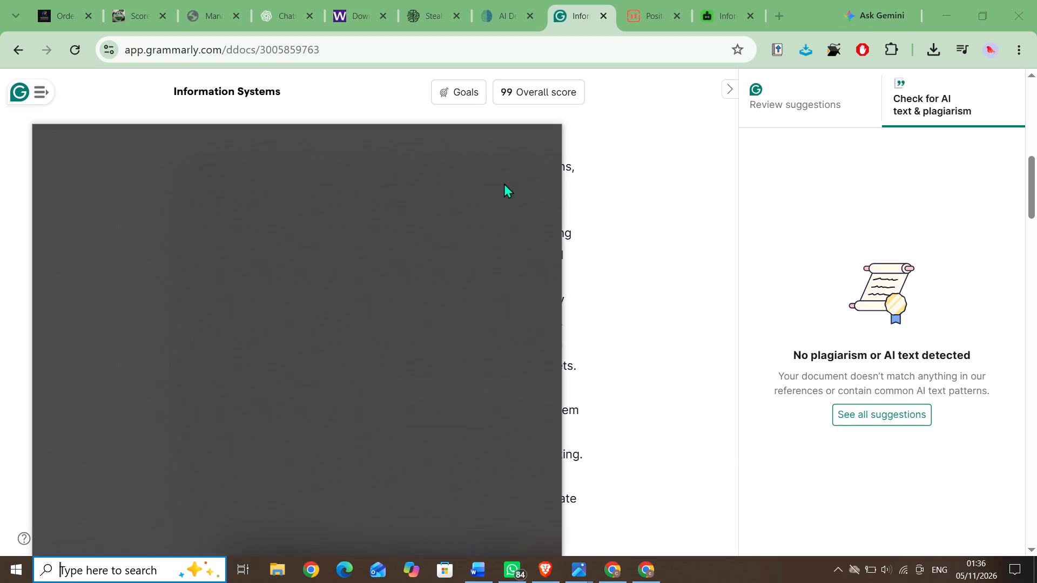
{"action": "left_click", "coordinate": [611, 193]}
{"action": "key", "text": "shift+super+s"}
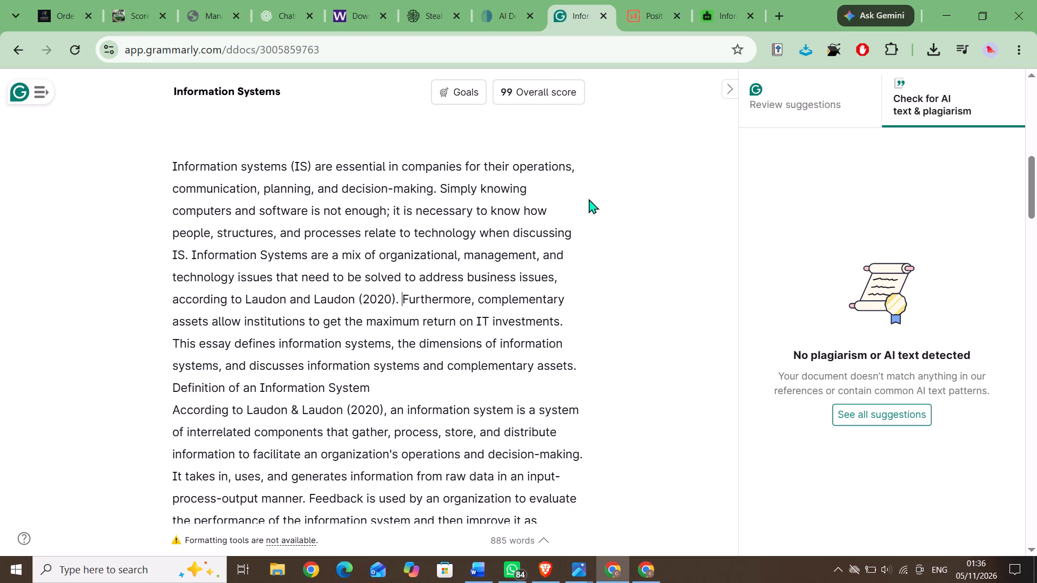
{"action": "left_click_drag", "start_coordinate": [132, 76], "coordinate": [1009, 493]}
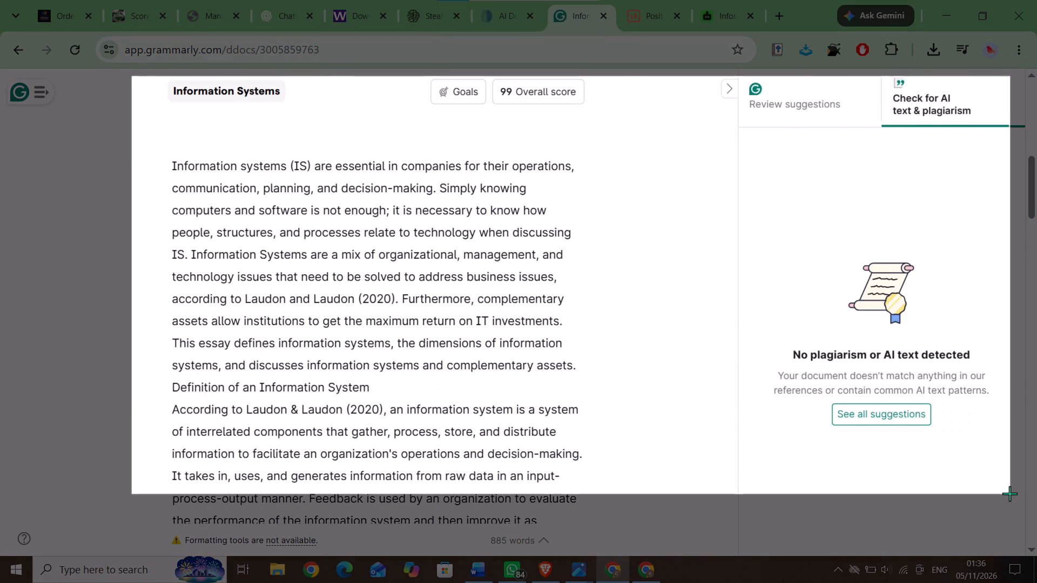
{"action": "left_click_drag", "start_coordinate": [1009, 493], "coordinate": [1019, 523]}
Switch to Word and create a new blank document.
{"action": "left_click", "coordinate": [482, 567]}
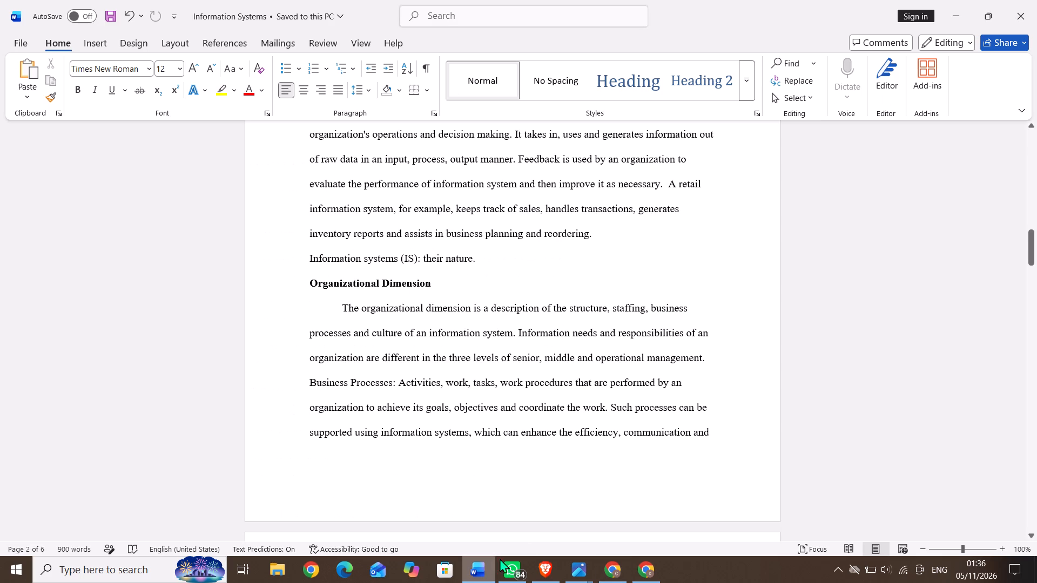
{"action": "key", "text": "ctrl+n"}
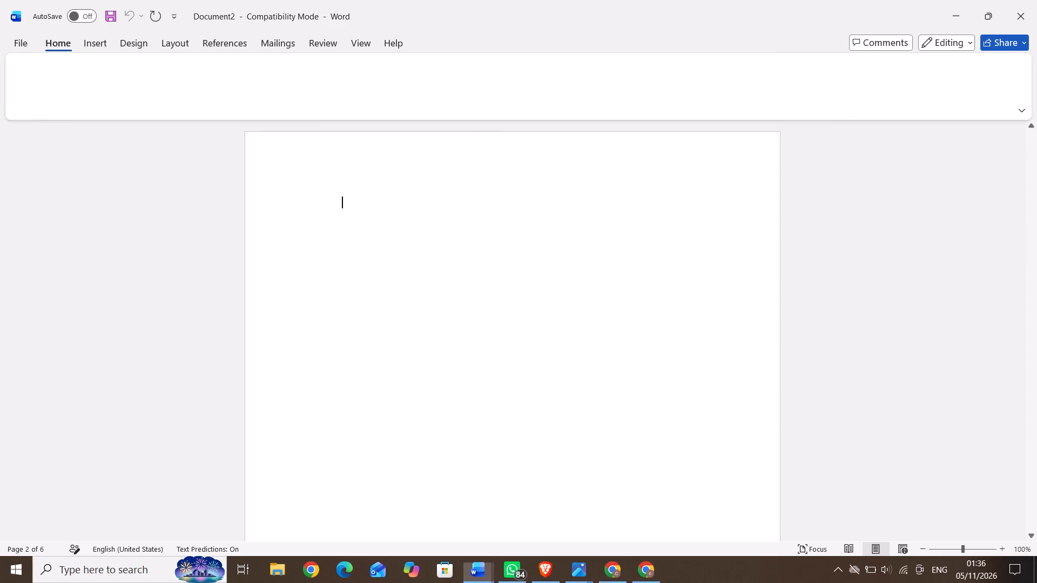
Paste the captured Grammarly result screenshot into the blank document and add empty lines below it.
{"action": "key", "text": "ctrl+v"}
{"action": "key", "text": "Return"}
{"action": "key", "text": "Return"}
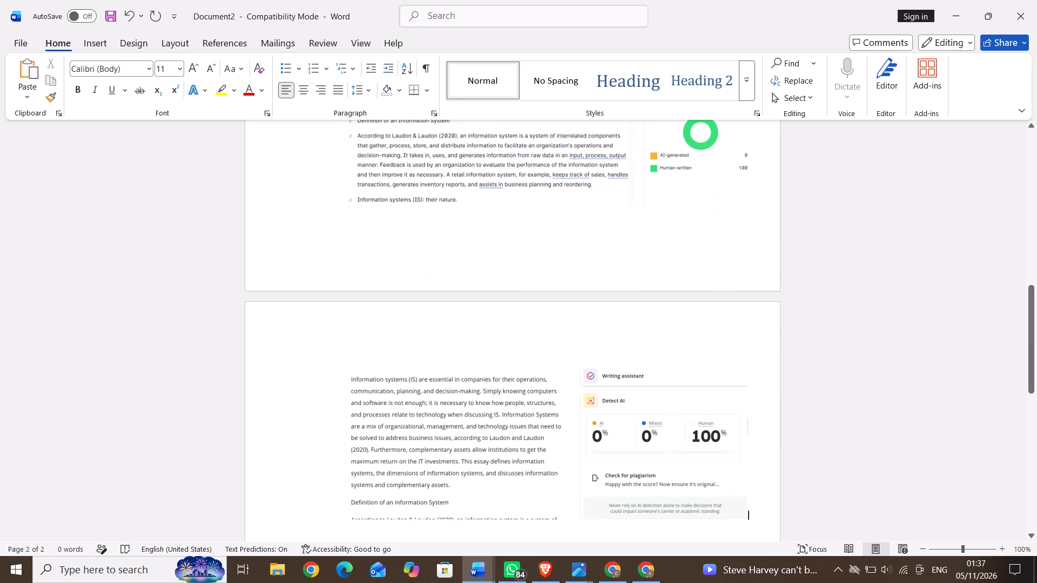
{"action": "scroll", "coordinate": [513, 437], "scroll_direction": "up", "scroll_amount": 15}
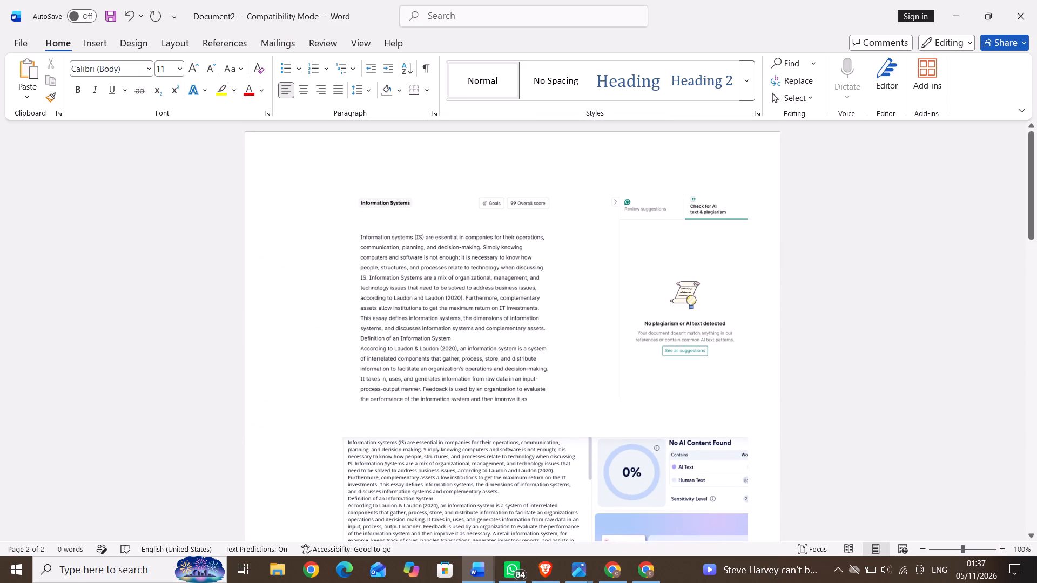
{"action": "left_click", "coordinate": [24, 45]}
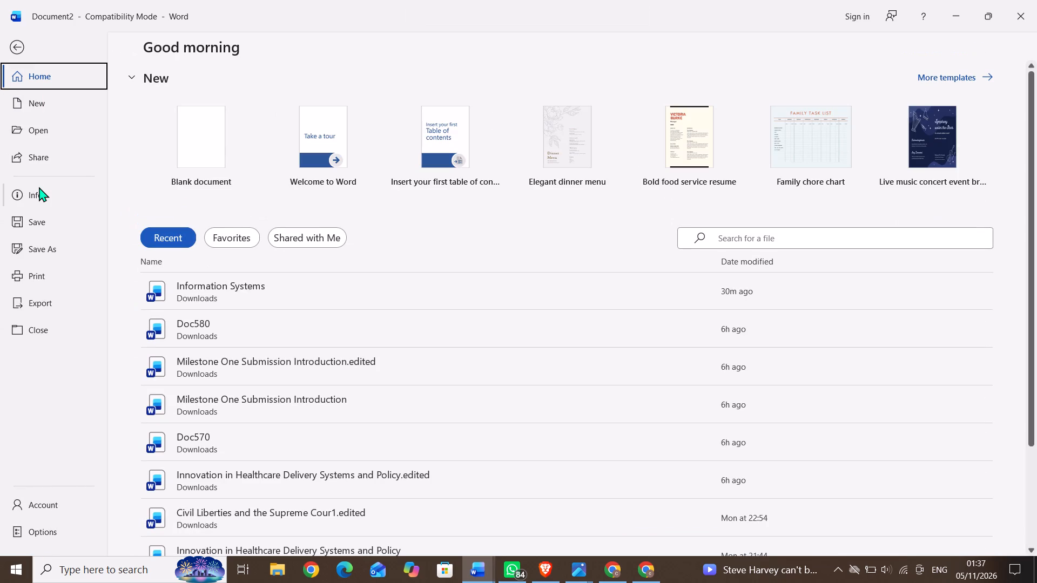
{"action": "left_click", "coordinate": [44, 247]}
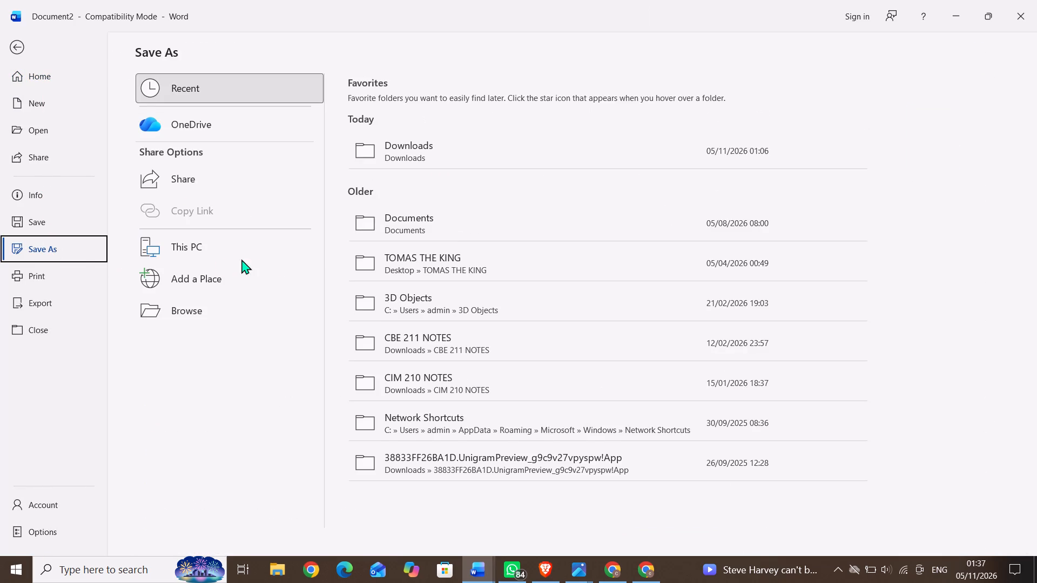
{"action": "left_click", "coordinate": [181, 253]}
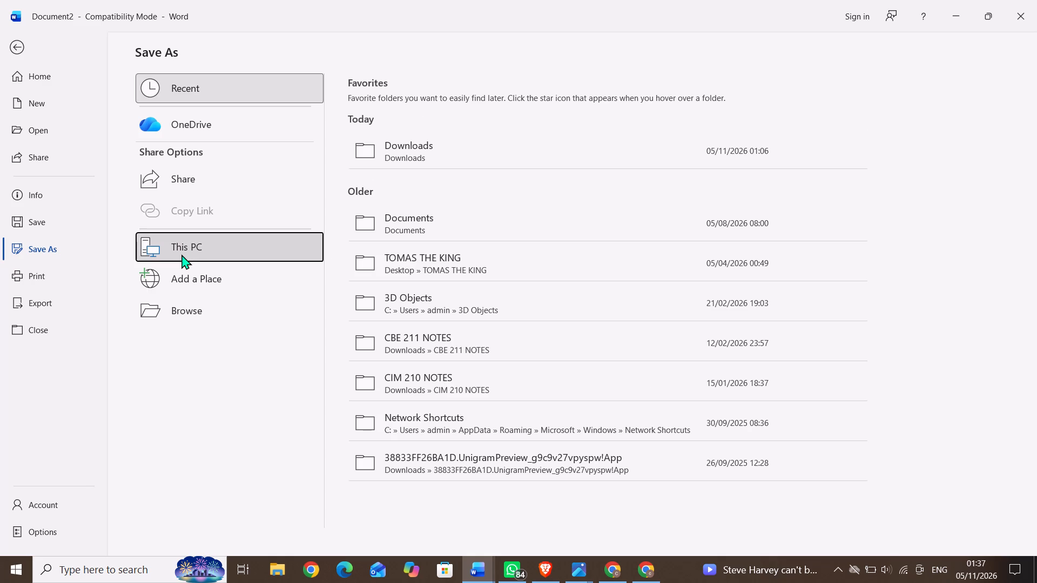
{"action": "left_click", "coordinate": [386, 172]}
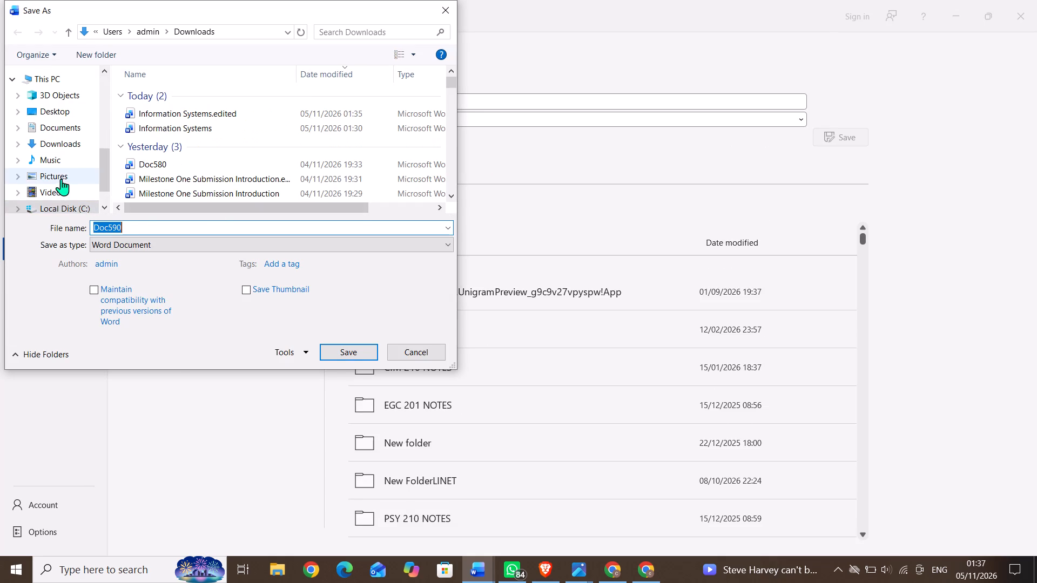
{"action": "left_click", "coordinate": [69, 141]}
{"action": "left_click", "coordinate": [336, 347]}
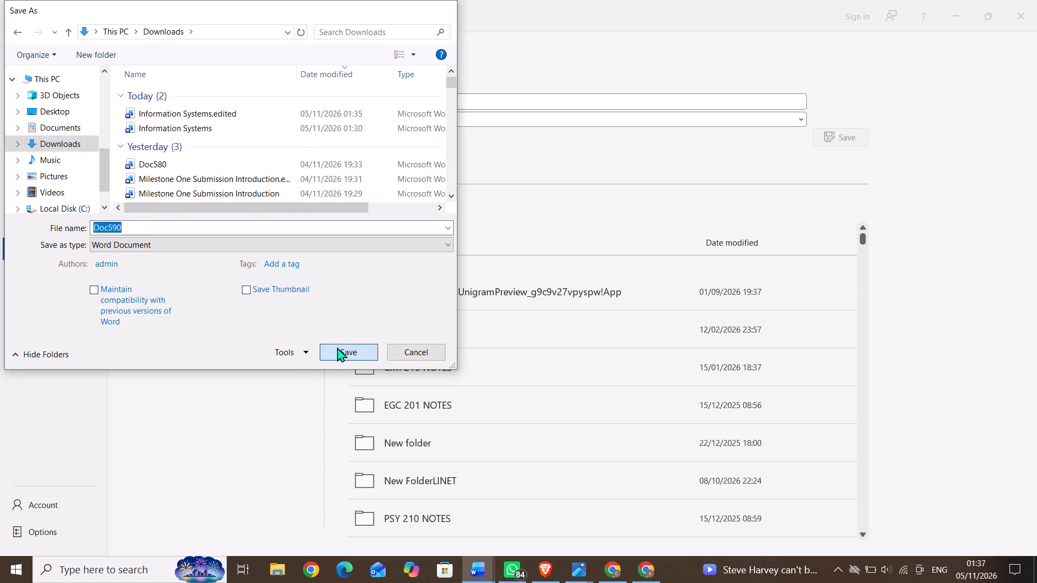
Switch to Chrome and open the downloaded Information Systems.edited essay in Word.
{"action": "left_click", "coordinate": [620, 568]}
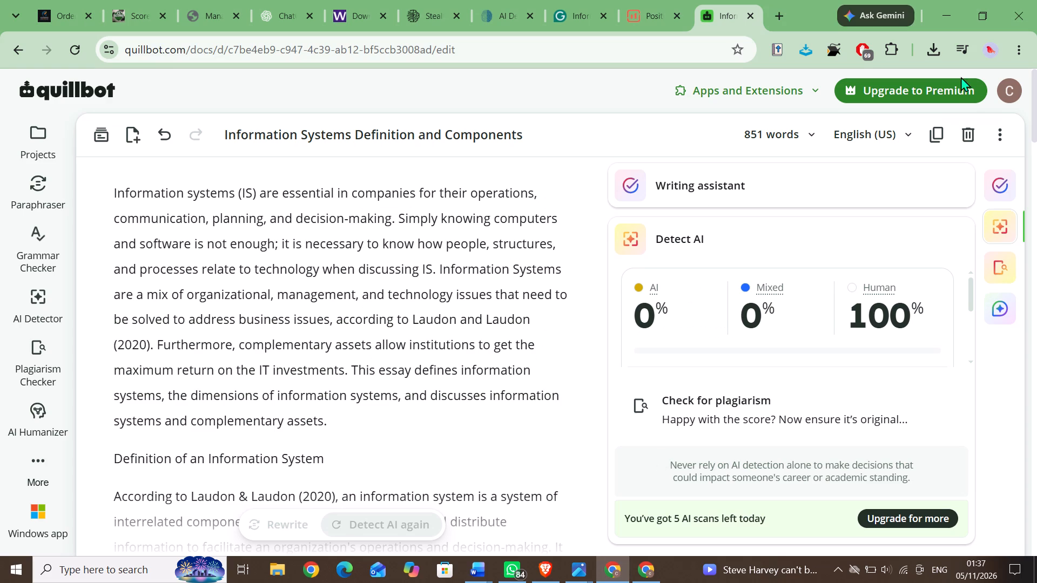
{"action": "left_click", "coordinate": [928, 57]}
{"action": "left_click", "coordinate": [785, 131]}
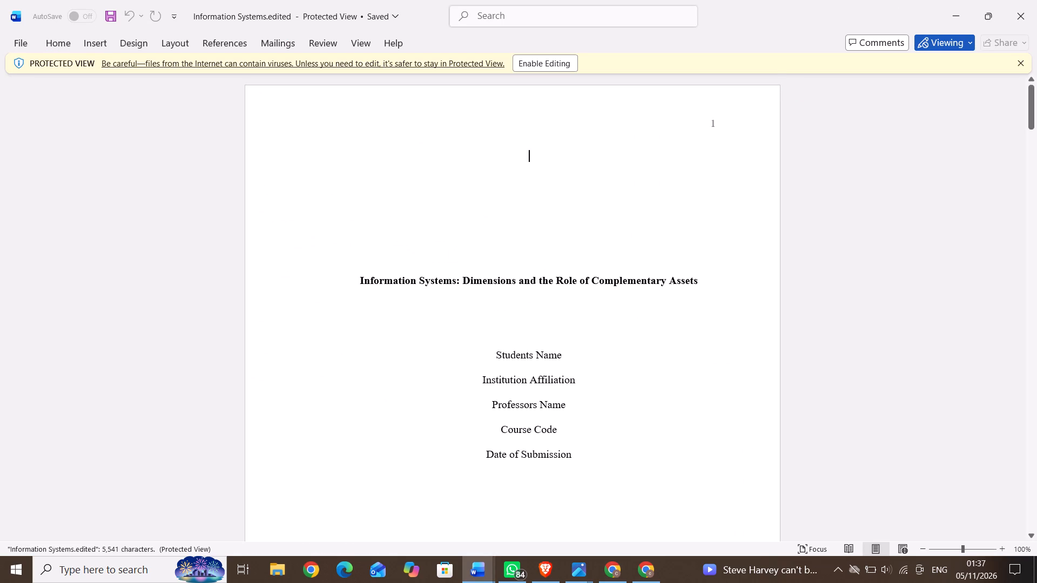
Review the edited Information Systems essay from the title page through the body sections to the reference page.
{"action": "scroll", "coordinate": [467, 247], "scroll_direction": "down", "scroll_amount": 7}
{"action": "scroll", "coordinate": [549, 246], "scroll_direction": "down", "scroll_amount": 2}
{"action": "scroll", "coordinate": [546, 240], "scroll_direction": "up", "scroll_amount": 1}
{"action": "scroll", "coordinate": [553, 235], "scroll_direction": "down", "scroll_amount": 5}
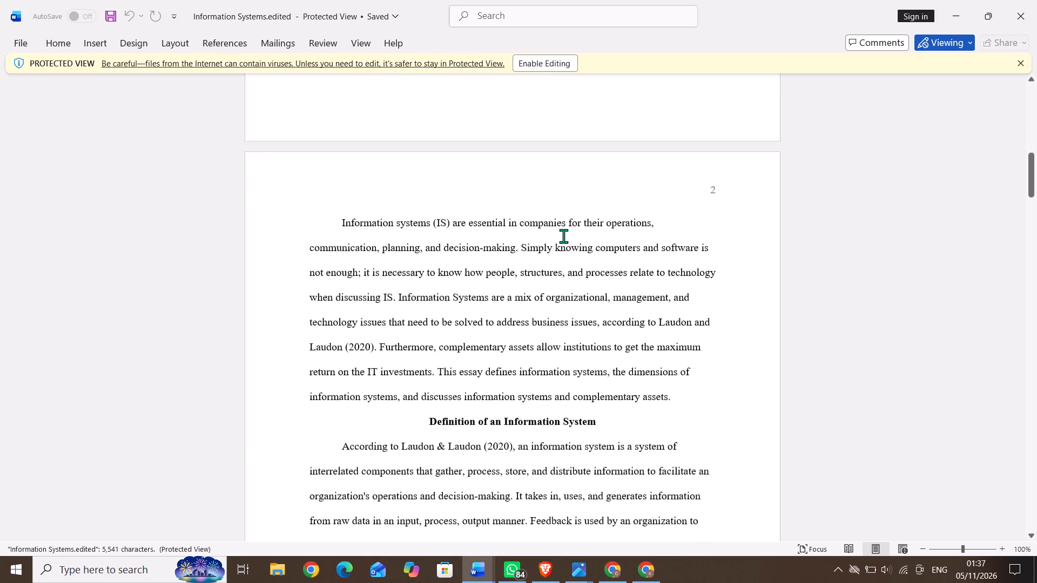
{"action": "scroll", "coordinate": [563, 236], "scroll_direction": "down", "scroll_amount": 14}
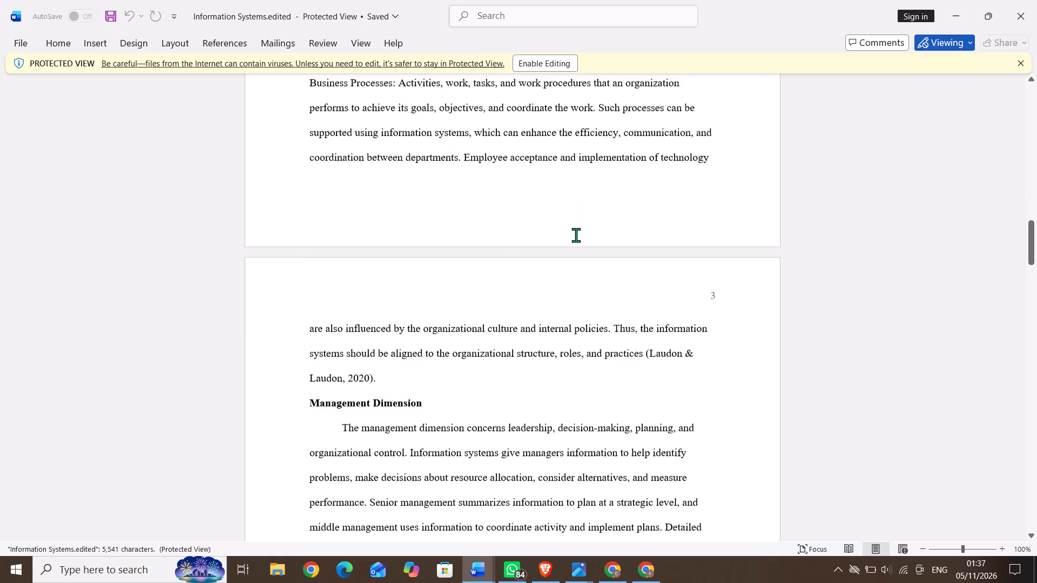
{"action": "scroll", "coordinate": [576, 235], "scroll_direction": "down", "scroll_amount": 14}
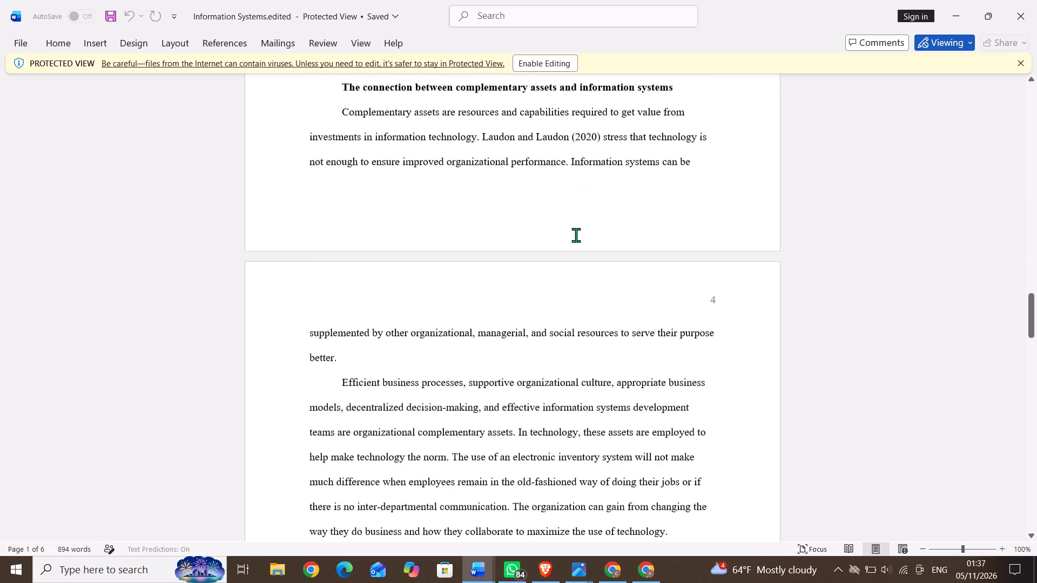
{"action": "scroll", "coordinate": [576, 235], "scroll_direction": "down", "scroll_amount": 2}
{"action": "scroll", "coordinate": [576, 235], "scroll_direction": "up", "scroll_amount": 6}
{"action": "scroll", "coordinate": [576, 235], "scroll_direction": "down", "scroll_amount": 2}
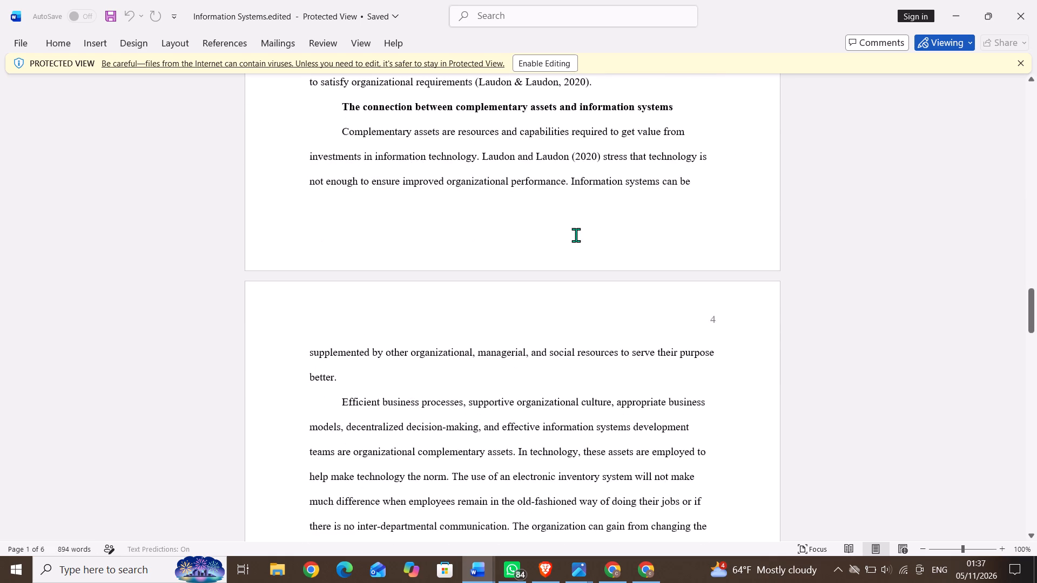
{"action": "scroll", "coordinate": [576, 235], "scroll_direction": "down", "scroll_amount": 17}
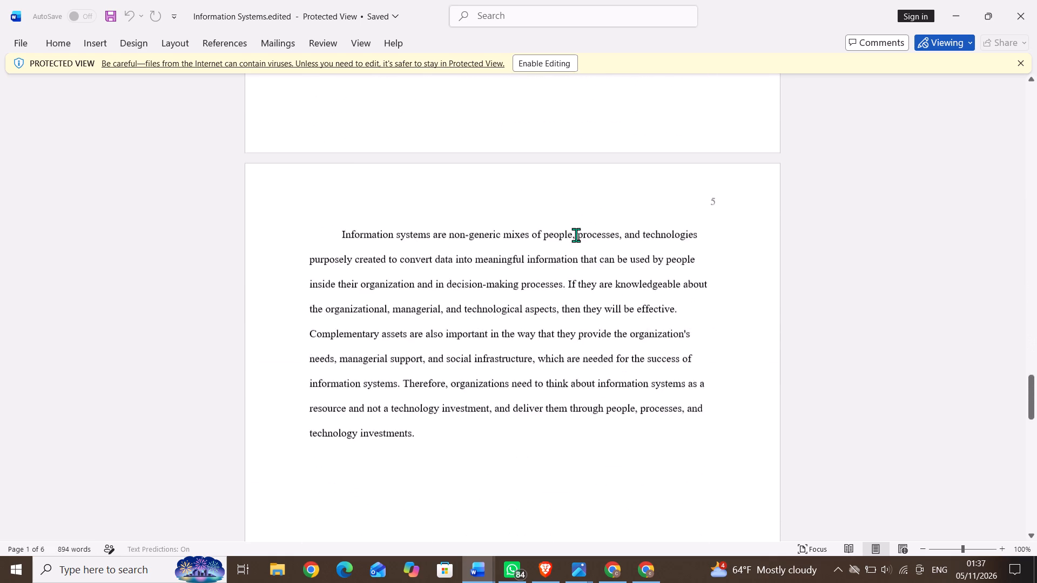
{"action": "scroll", "coordinate": [576, 235], "scroll_direction": "down", "scroll_amount": 13}
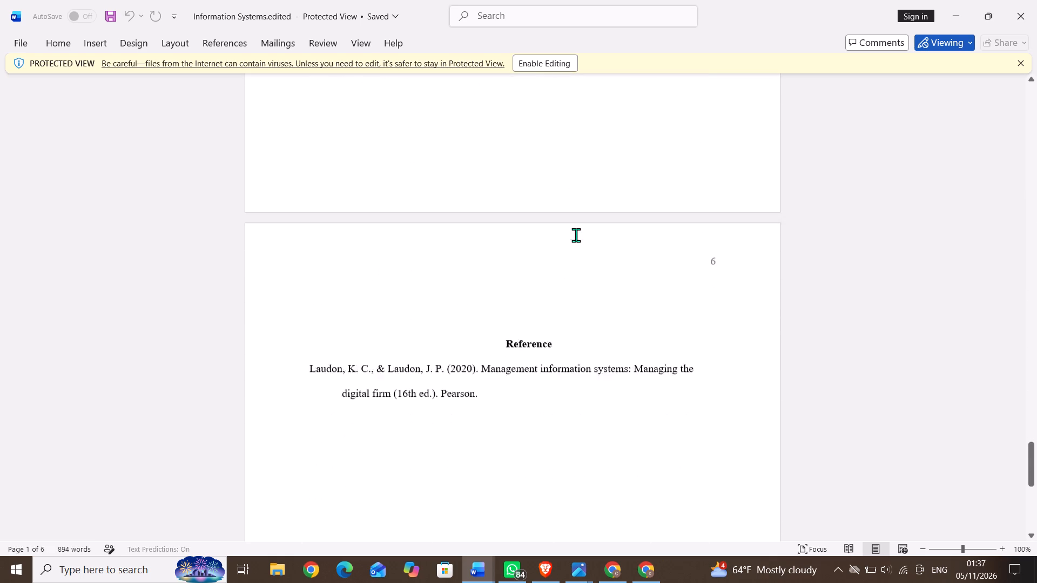
{"action": "scroll", "coordinate": [576, 235], "scroll_direction": "down", "scroll_amount": 2}
{"action": "left_click", "coordinate": [615, 579]}
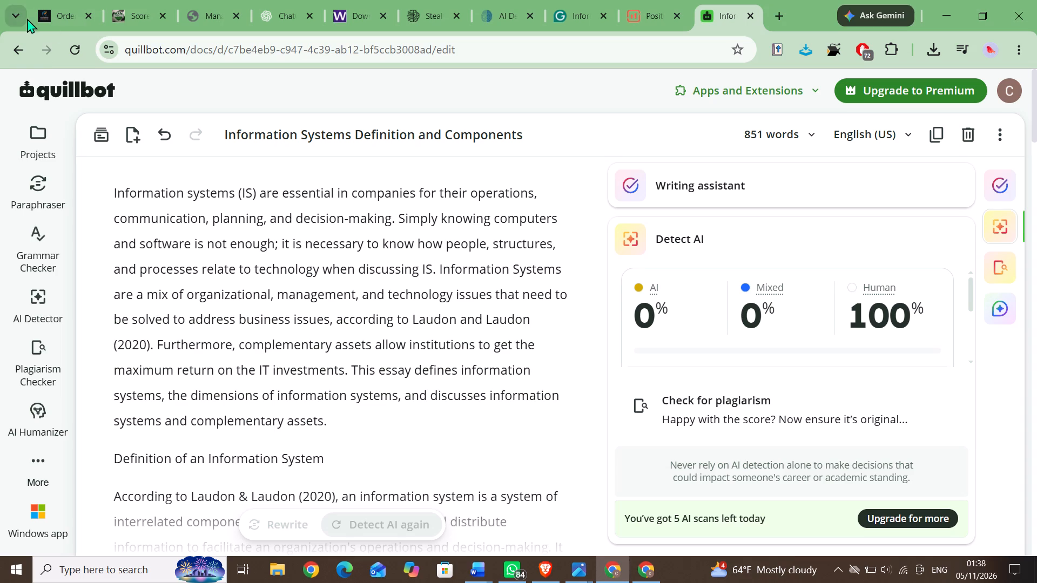
{"action": "left_click", "coordinate": [66, 25]}
{"action": "scroll", "coordinate": [821, 243], "scroll_direction": "up", "scroll_amount": 3}
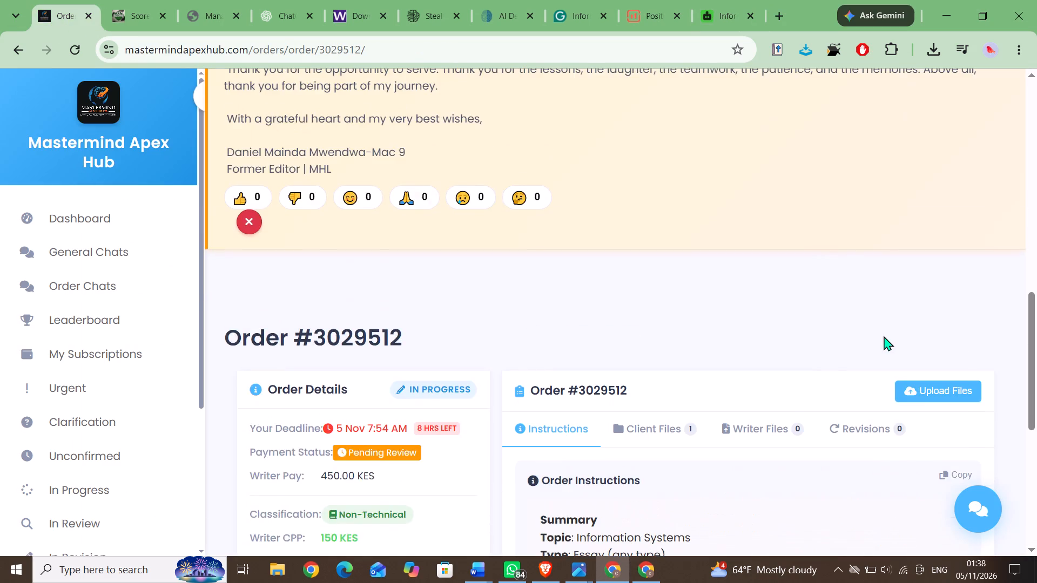
{"action": "scroll", "coordinate": [884, 336], "scroll_direction": "down", "scroll_amount": 1}
{"action": "left_click", "coordinate": [934, 239]}
{"action": "left_click", "coordinate": [931, 257]}
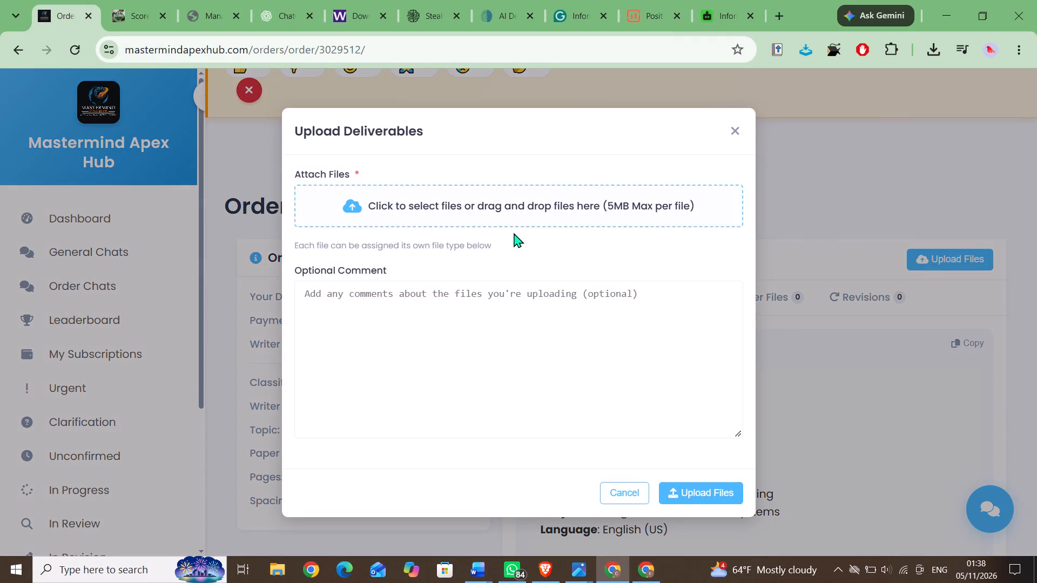
{"action": "left_click", "coordinate": [479, 216]}
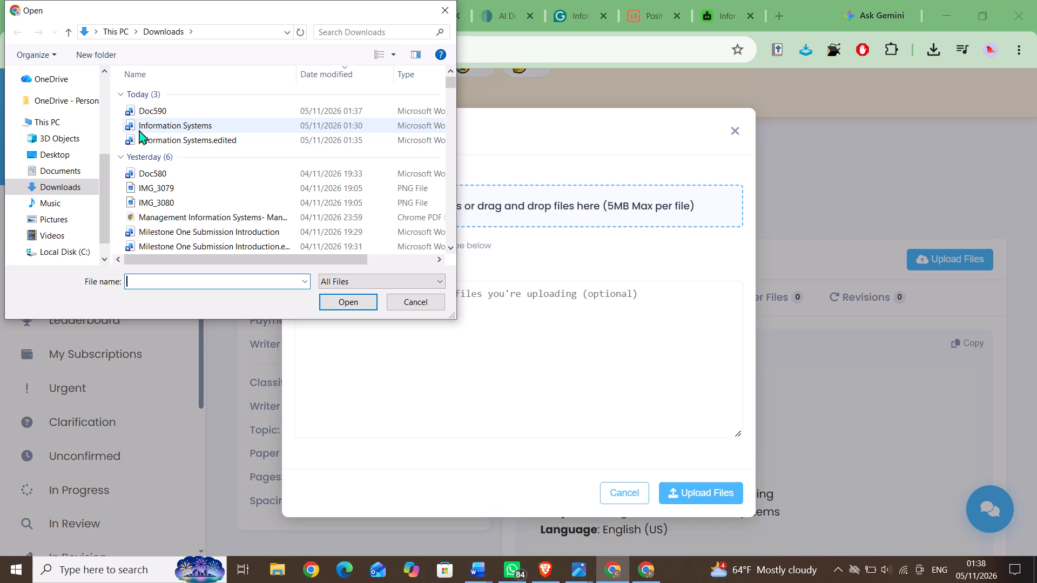
{"action": "left_click", "coordinate": [54, 185]}
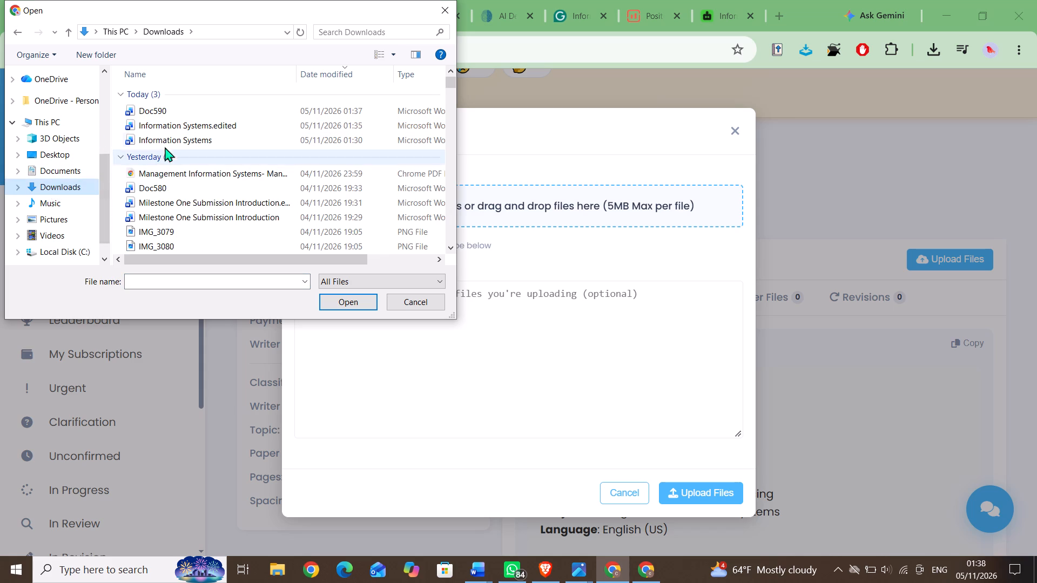
{"action": "left_click", "coordinate": [181, 128], "text": "shift"}
{"action": "left_click", "coordinate": [333, 299]}
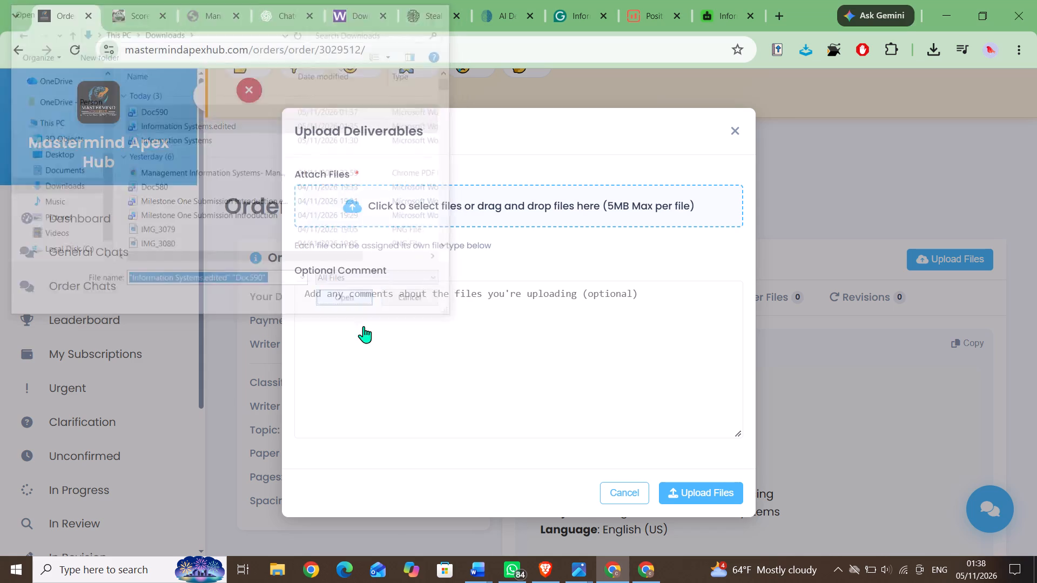
Set Information Systems.edited.docx as Final Submission and Doc590.docx as AI Report, and upload both files.
{"action": "scroll", "coordinate": [415, 334], "scroll_direction": "down", "scroll_amount": 4}
{"action": "left_click", "coordinate": [395, 445]}
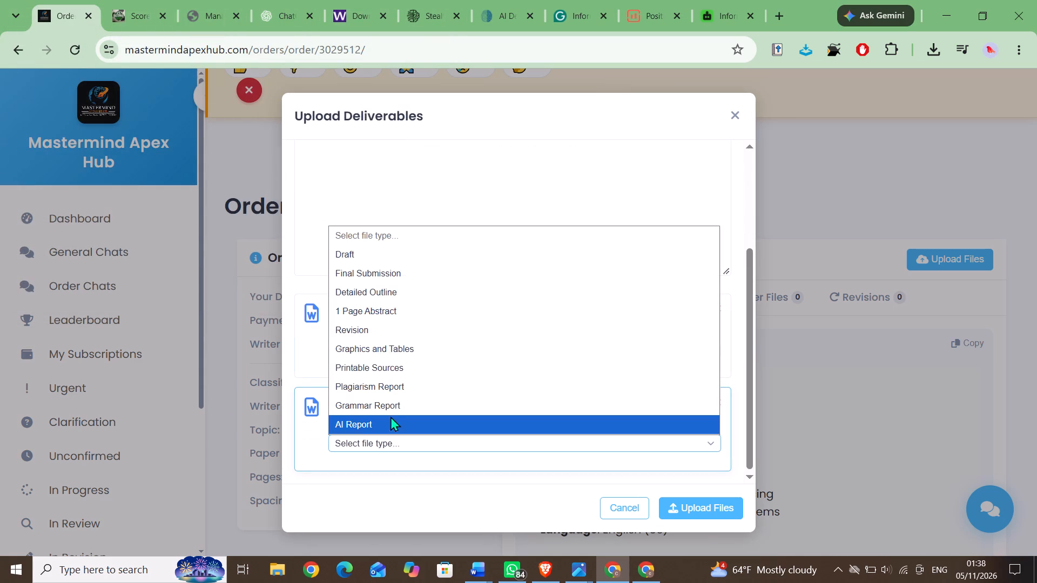
{"action": "left_click", "coordinate": [391, 275]}
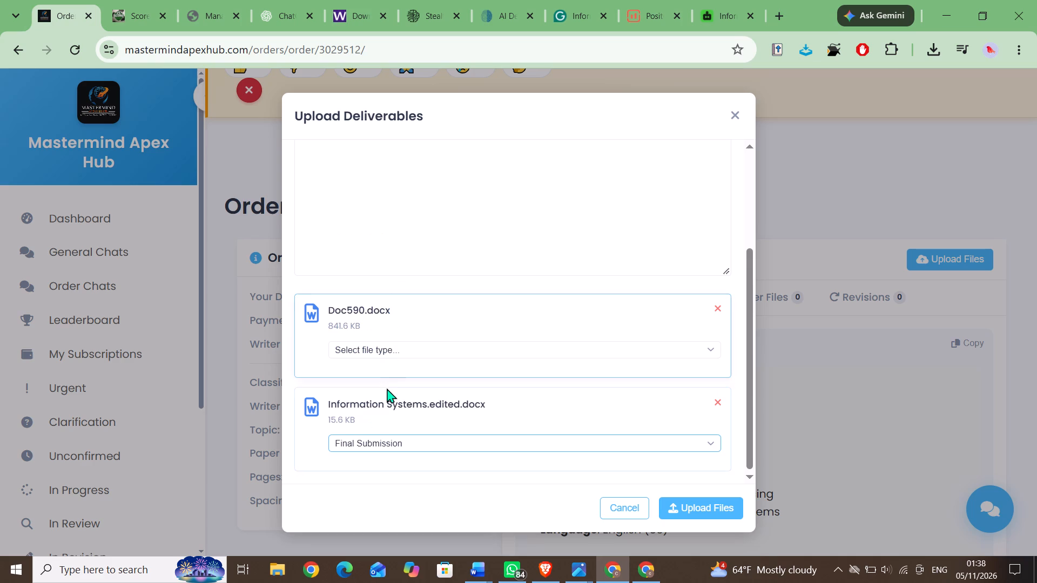
{"action": "left_click", "coordinate": [388, 356]}
{"action": "left_click", "coordinate": [361, 323]}
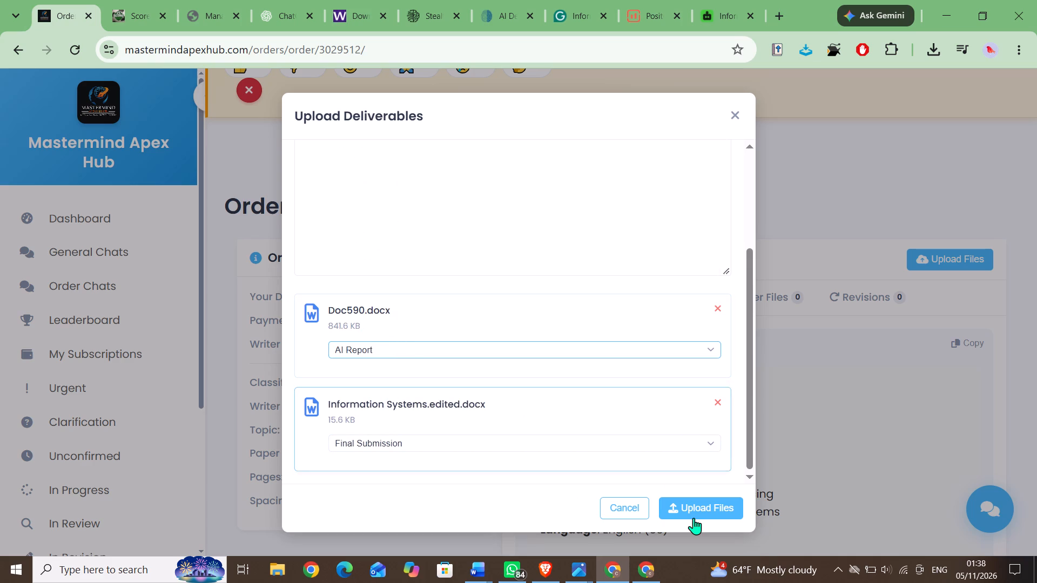
{"action": "left_click", "coordinate": [693, 518]}
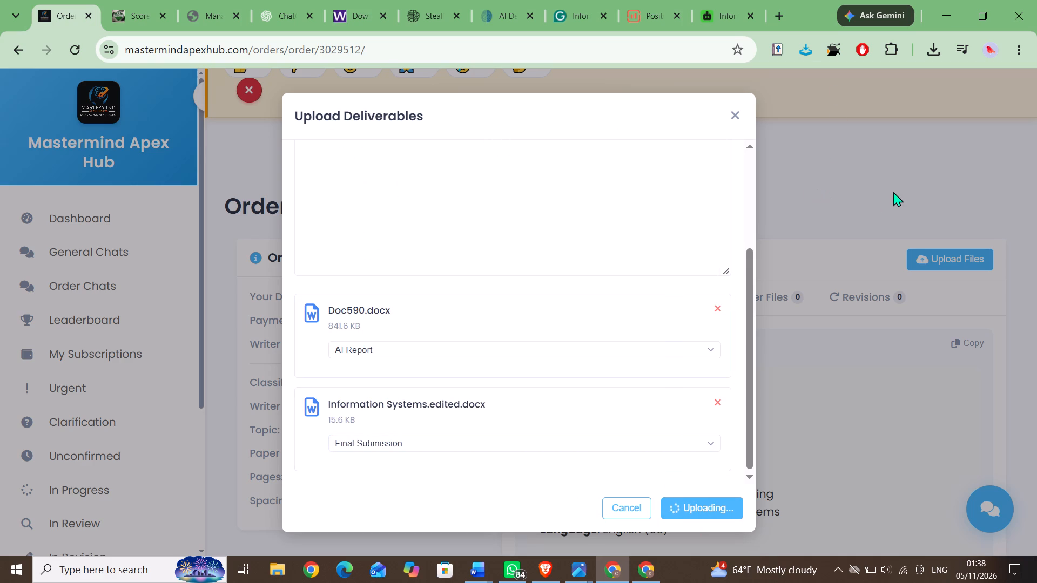
Check the In Progress orders, go to the writer dashboard, and open its In Review orders.
{"action": "scroll", "coordinate": [457, 381], "scroll_direction": "down", "scroll_amount": 1}
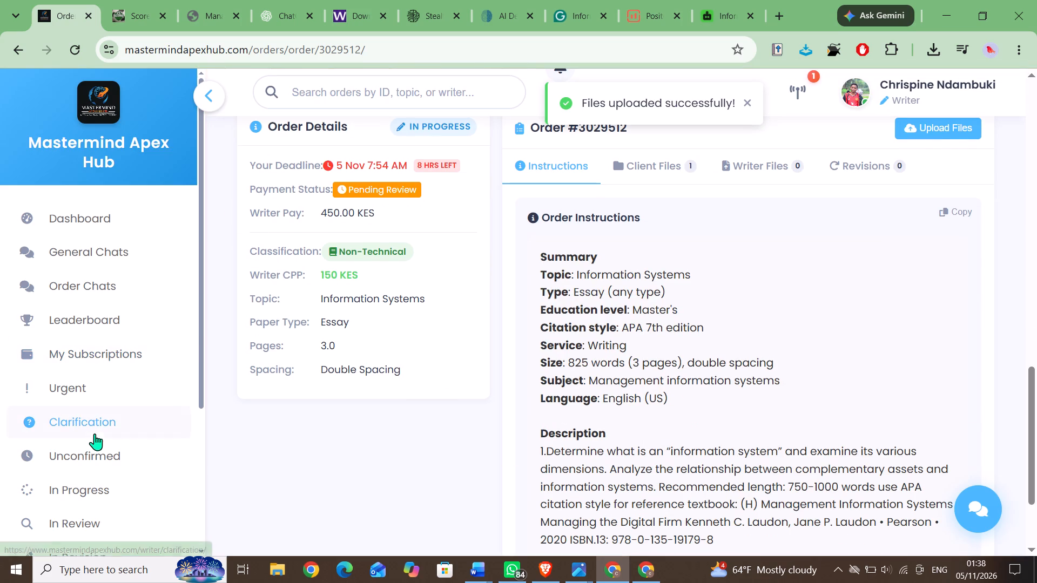
{"action": "left_click", "coordinate": [63, 491]}
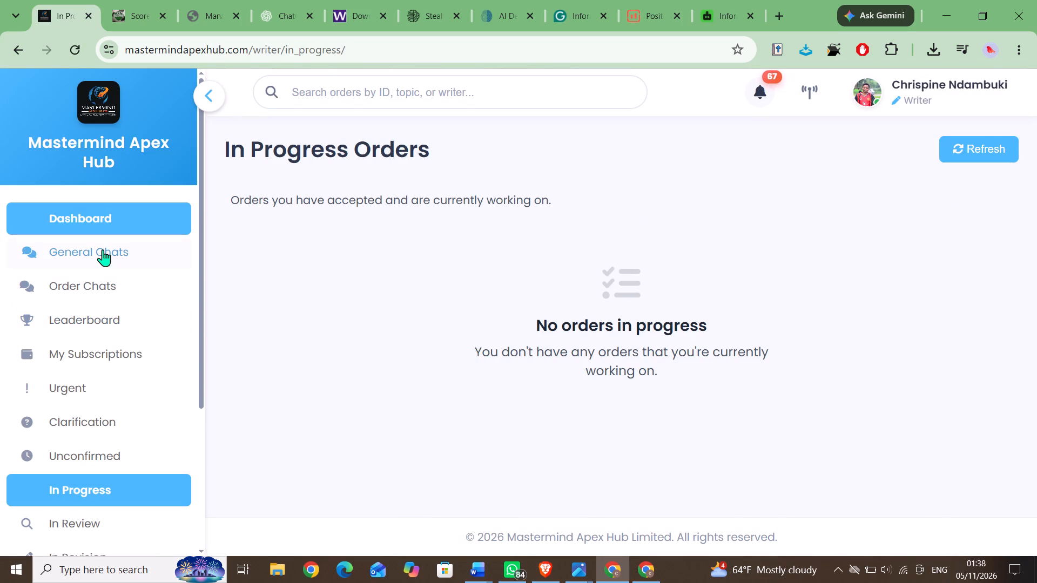
{"action": "left_click", "coordinate": [103, 249]}
{"action": "left_click", "coordinate": [113, 222]}
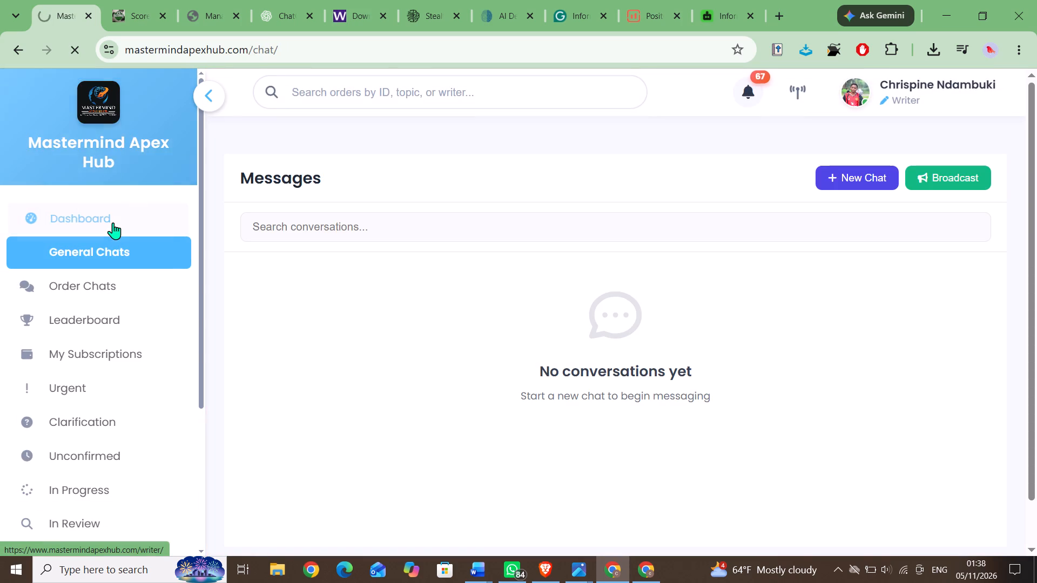
{"action": "left_click", "coordinate": [113, 222]}
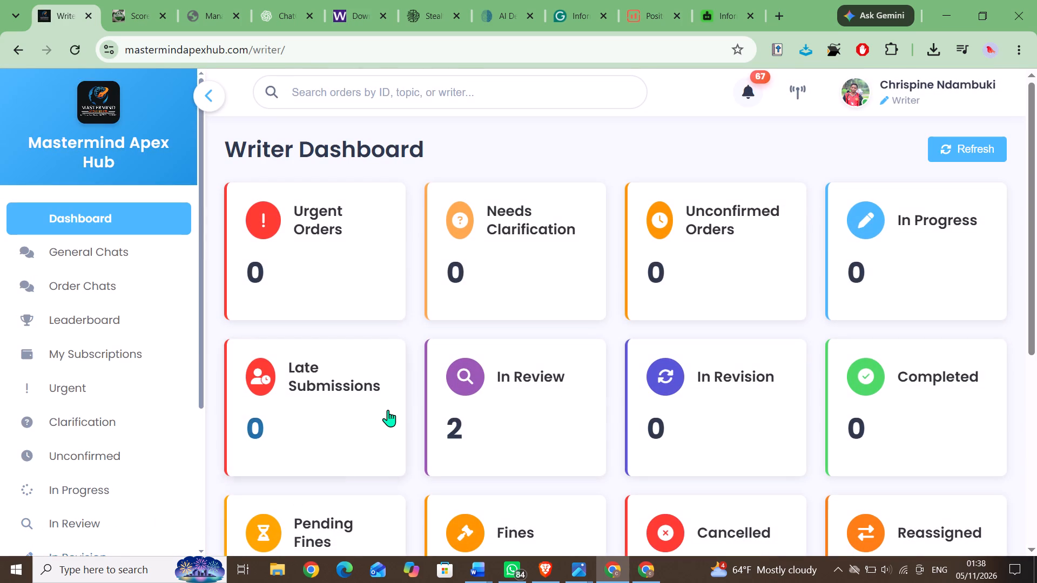
{"action": "left_click", "coordinate": [532, 388]}
{"action": "scroll", "coordinate": [532, 388], "scroll_direction": "down", "scroll_amount": 9}
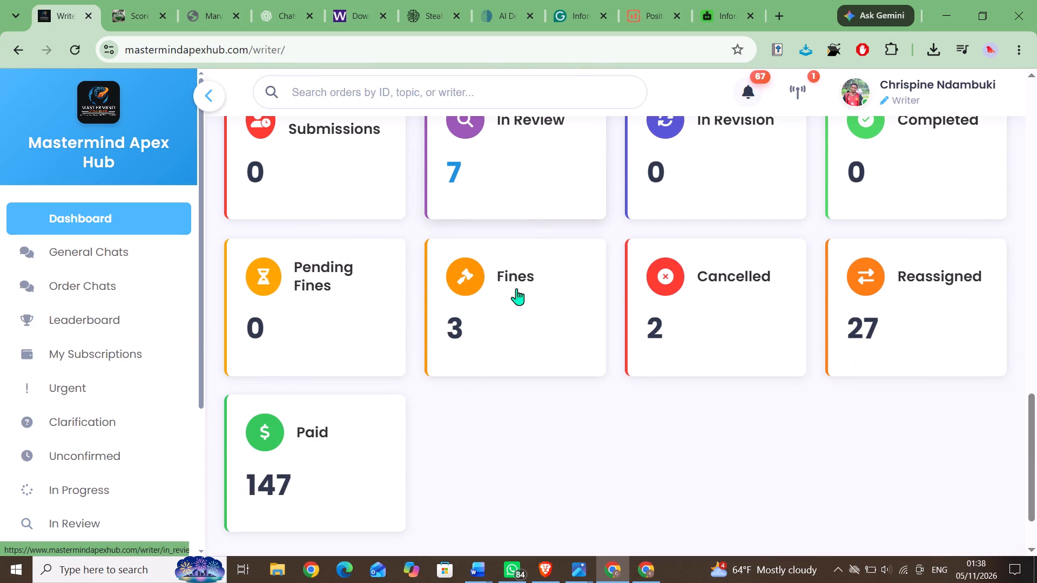
{"action": "left_click", "coordinate": [500, 177]}
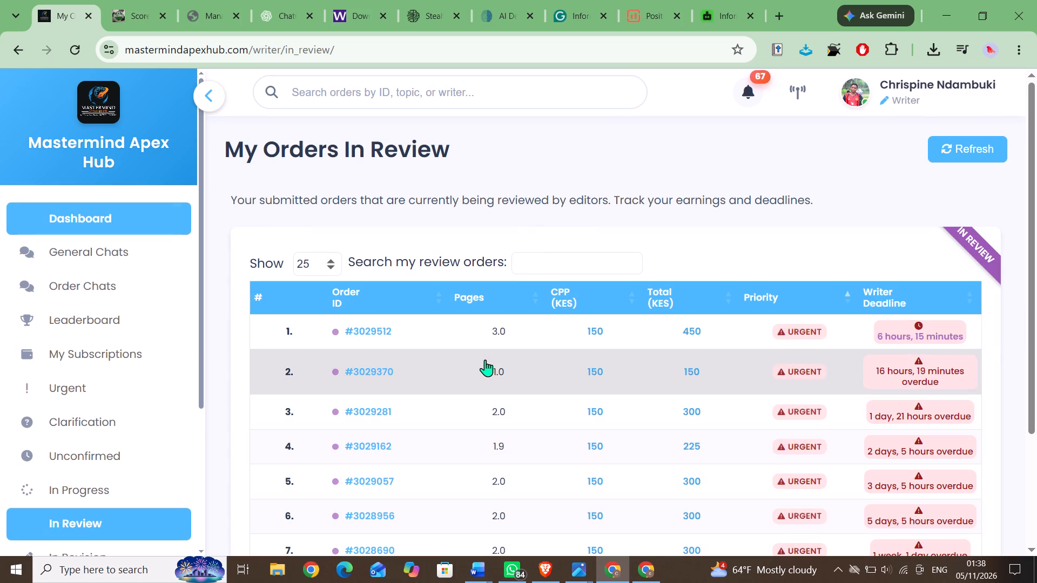
{"action": "left_click", "coordinate": [485, 360]}
{"action": "scroll", "coordinate": [485, 356], "scroll_direction": "down", "scroll_amount": 7}
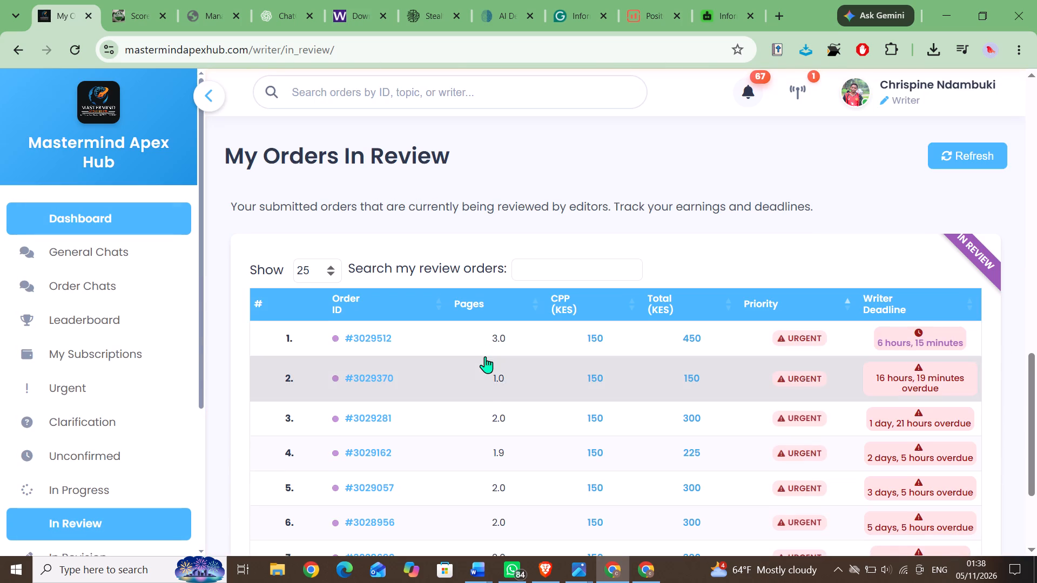
{"action": "left_click", "coordinate": [467, 367]}
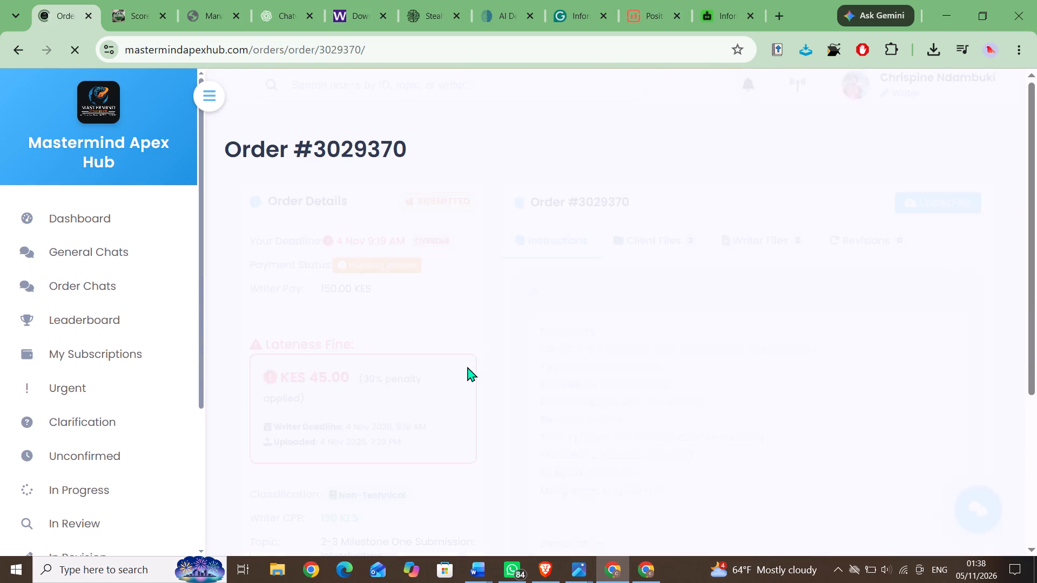
{"action": "left_click", "coordinate": [118, 221]}
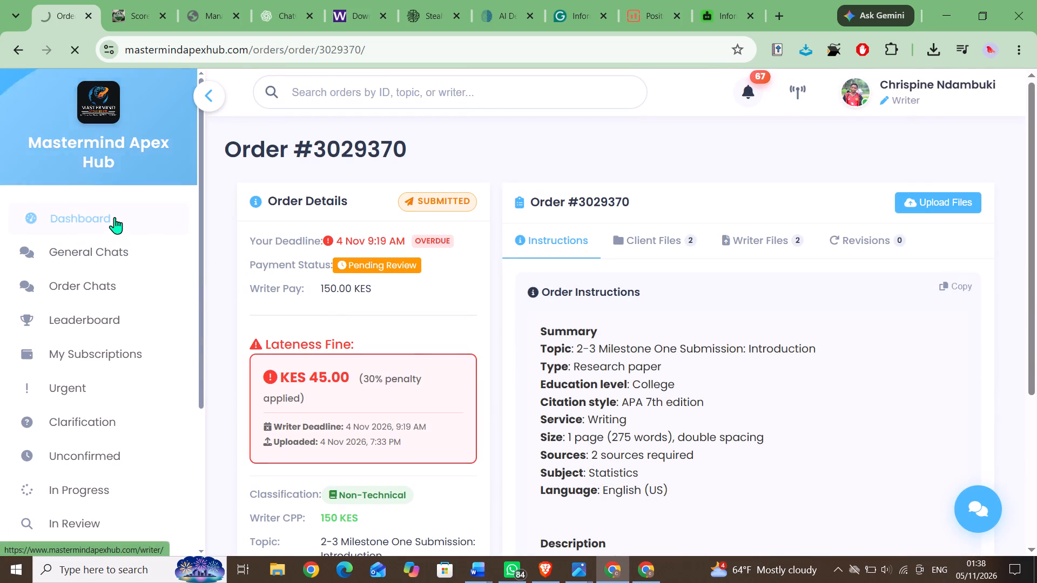
{"action": "left_click", "coordinate": [1036, 3]}
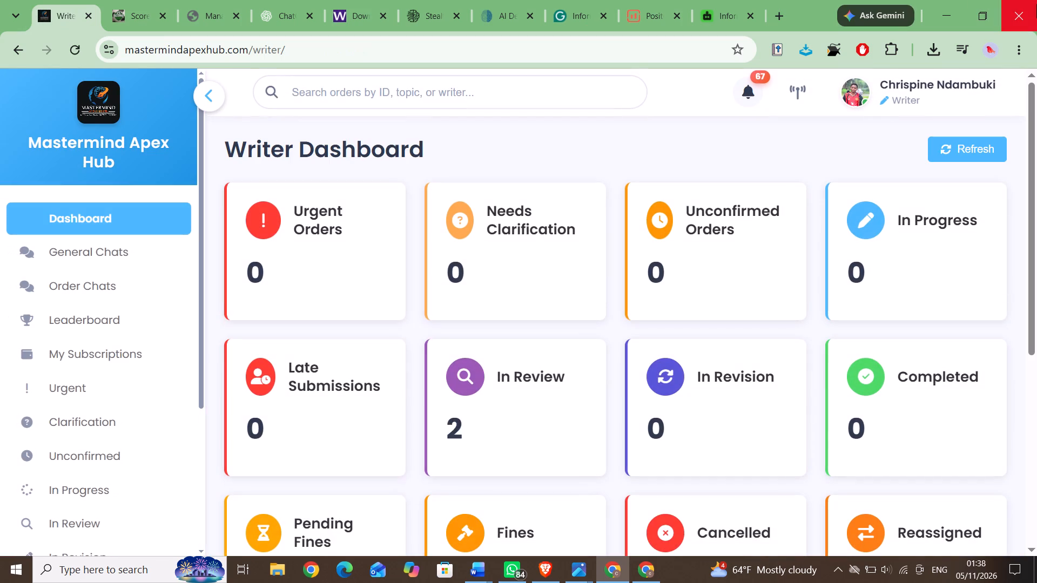